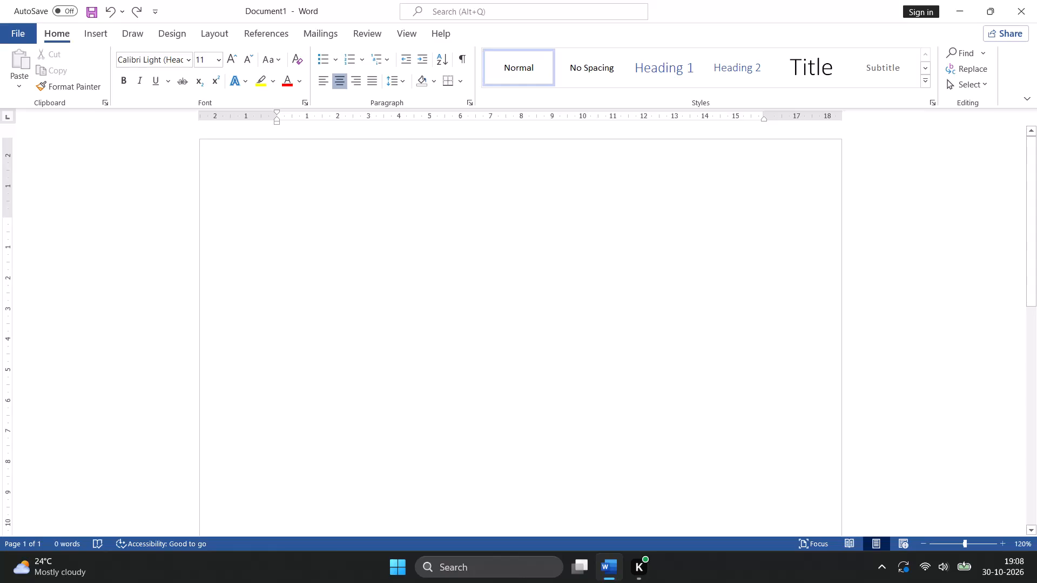
# Enter the person's full name as the first line of the blank document.
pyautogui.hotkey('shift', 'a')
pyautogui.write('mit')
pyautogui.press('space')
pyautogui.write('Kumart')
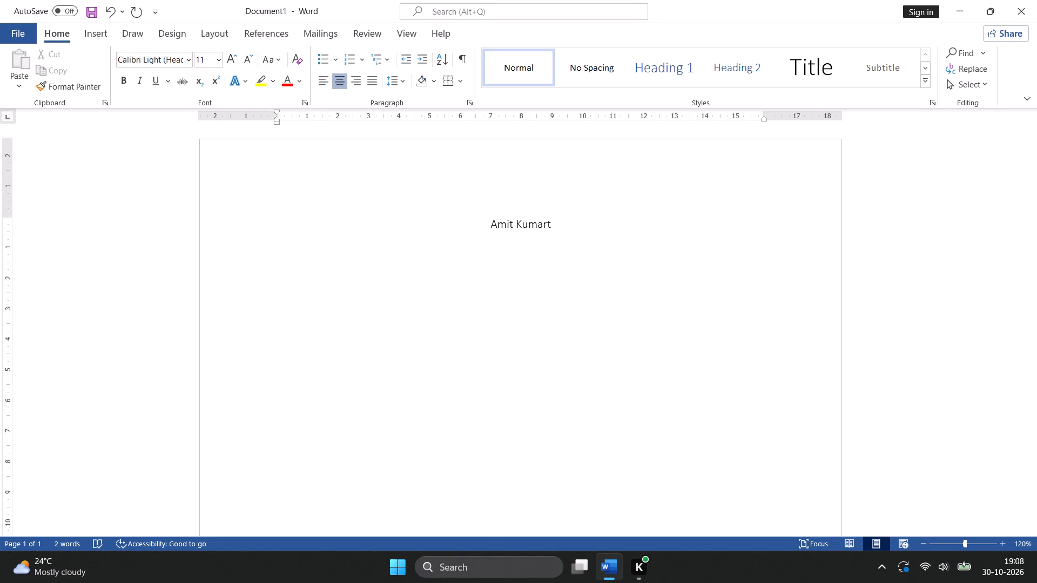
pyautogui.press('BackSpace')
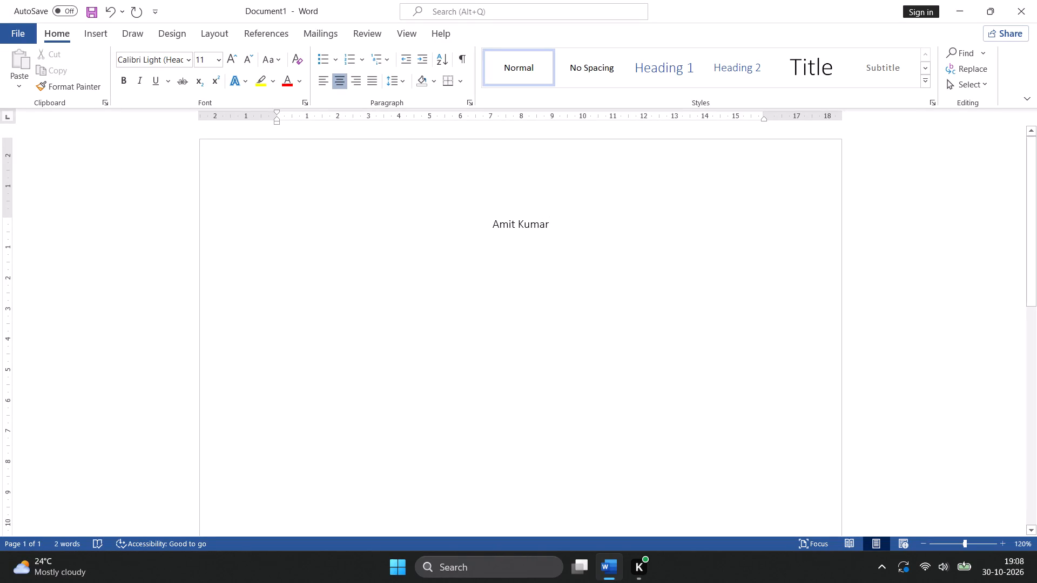
# Make the name on the first line bold and set its font size to 16.
pyautogui.moveTo(563, 223); pyautogui.dragTo(486, 223)
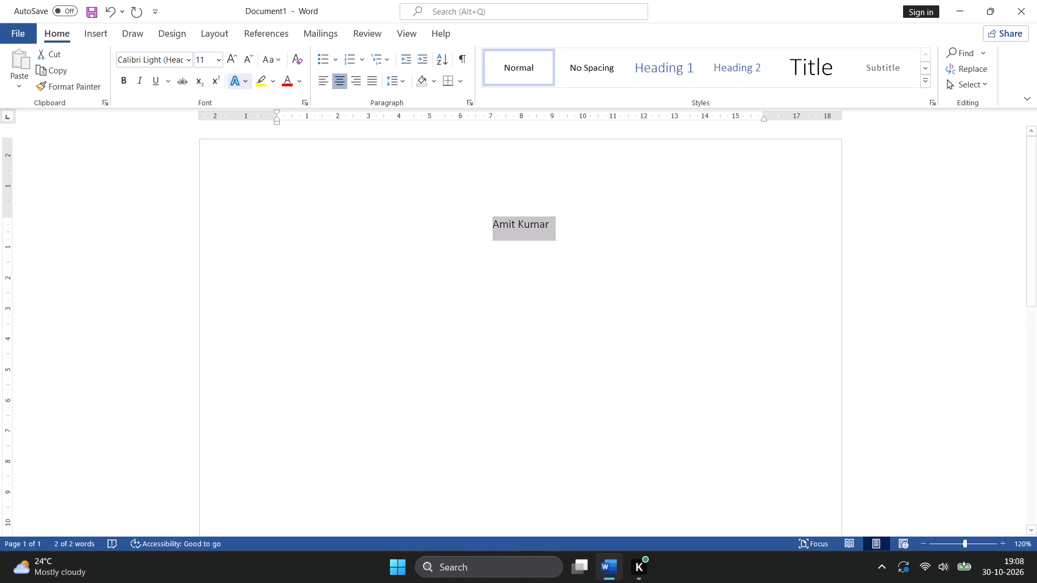
pyautogui.click(124, 83)
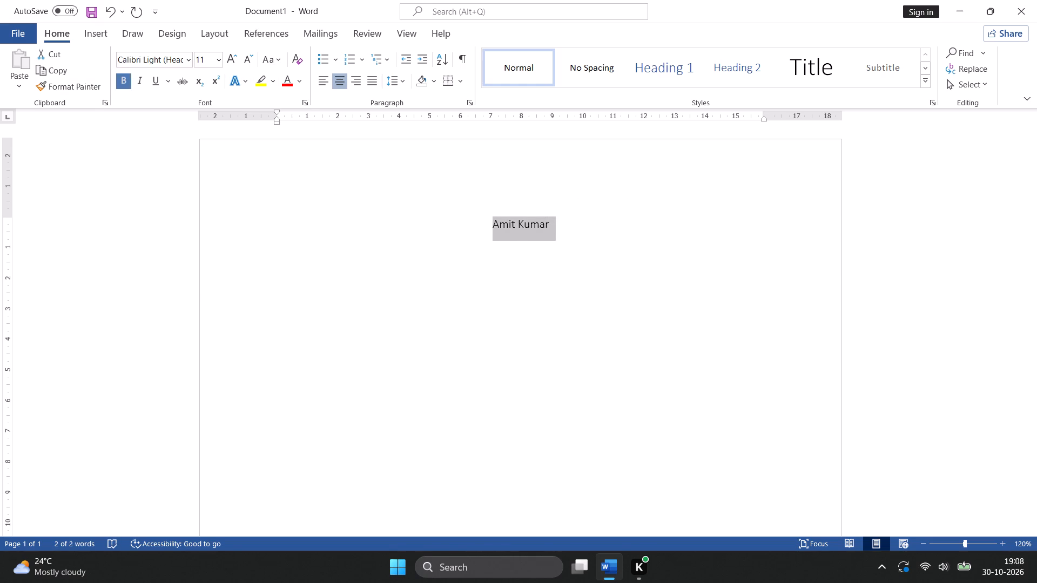
pyautogui.click(234, 57)
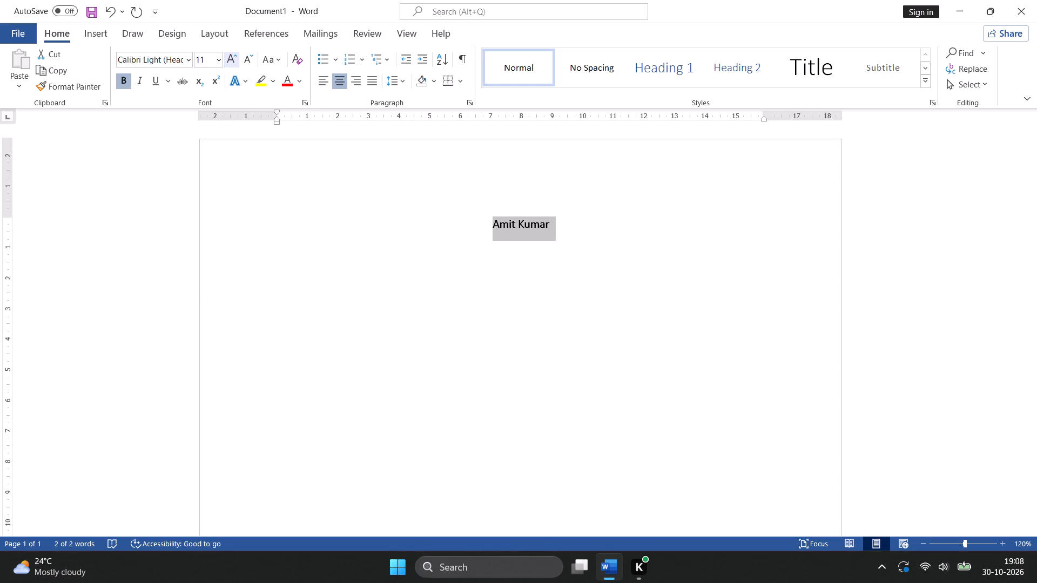
pyautogui.click(234, 57)
pyautogui.click(234, 57)
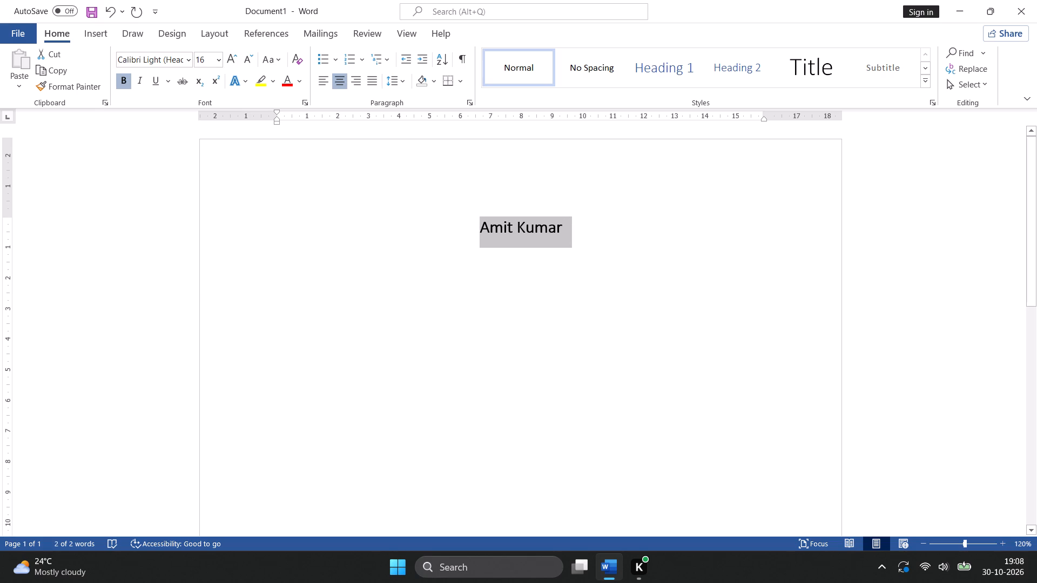
pyautogui.click(403, 227)
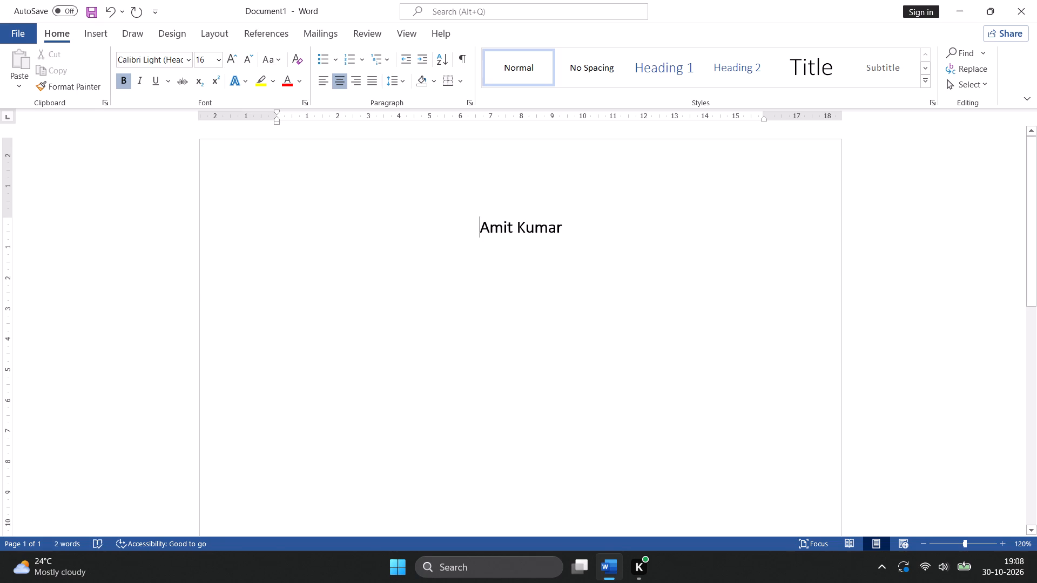
# Remove the name's centre alignment and indent it with spaces to about 5.7 cm from the left margin.
pyautogui.click(418, 235)
pyautogui.press('BackSpace')
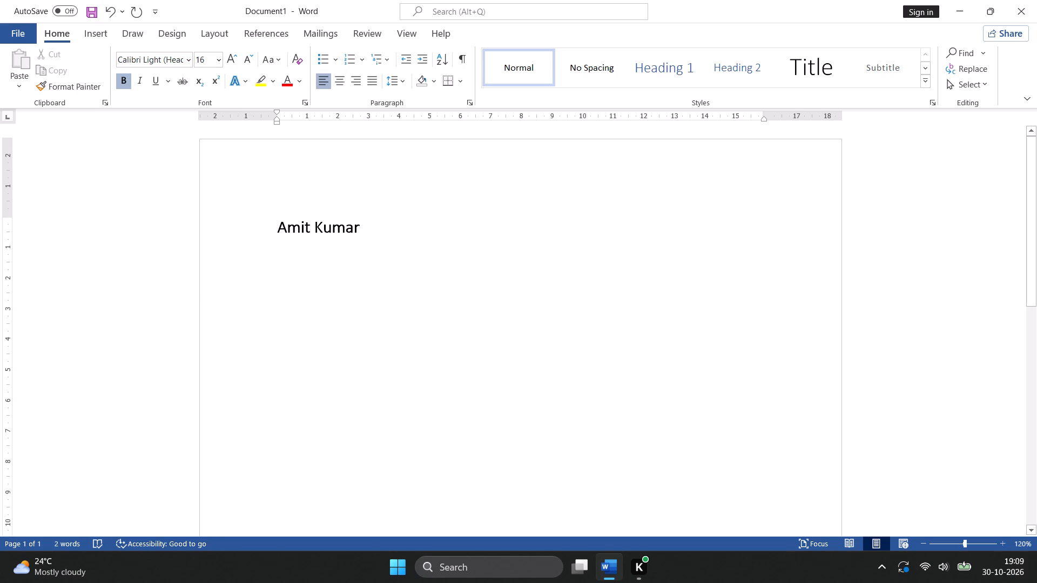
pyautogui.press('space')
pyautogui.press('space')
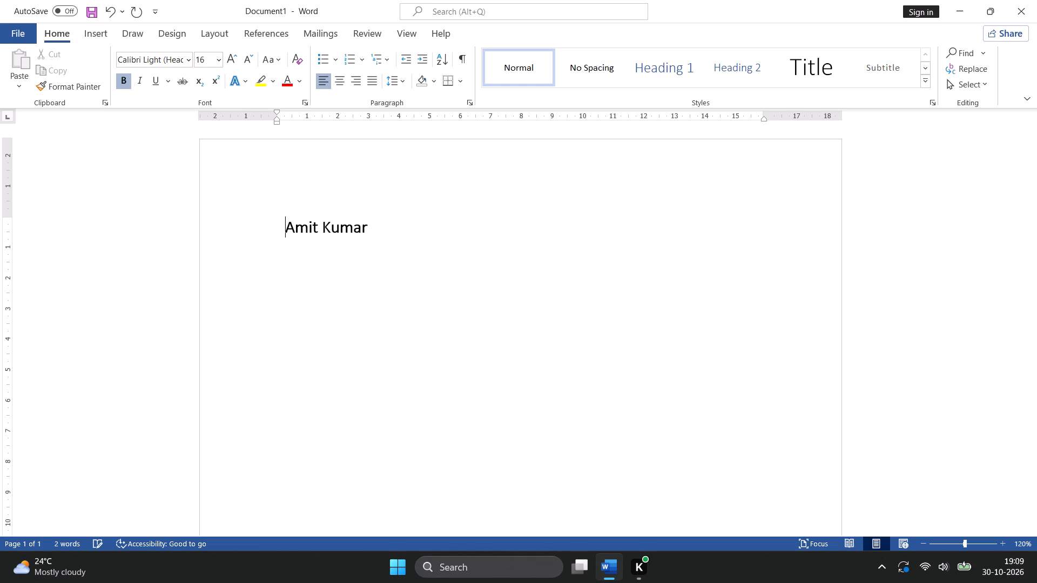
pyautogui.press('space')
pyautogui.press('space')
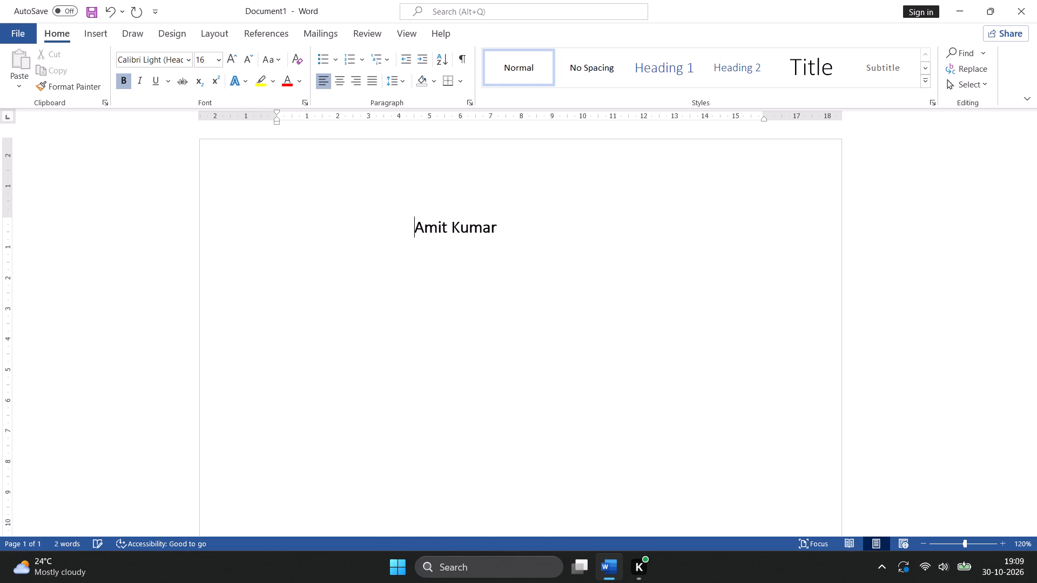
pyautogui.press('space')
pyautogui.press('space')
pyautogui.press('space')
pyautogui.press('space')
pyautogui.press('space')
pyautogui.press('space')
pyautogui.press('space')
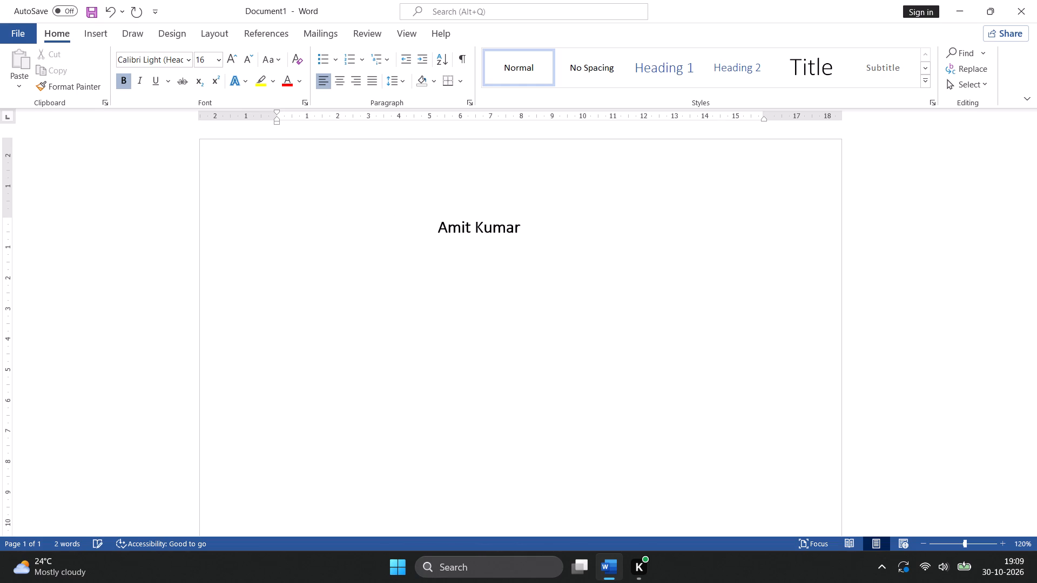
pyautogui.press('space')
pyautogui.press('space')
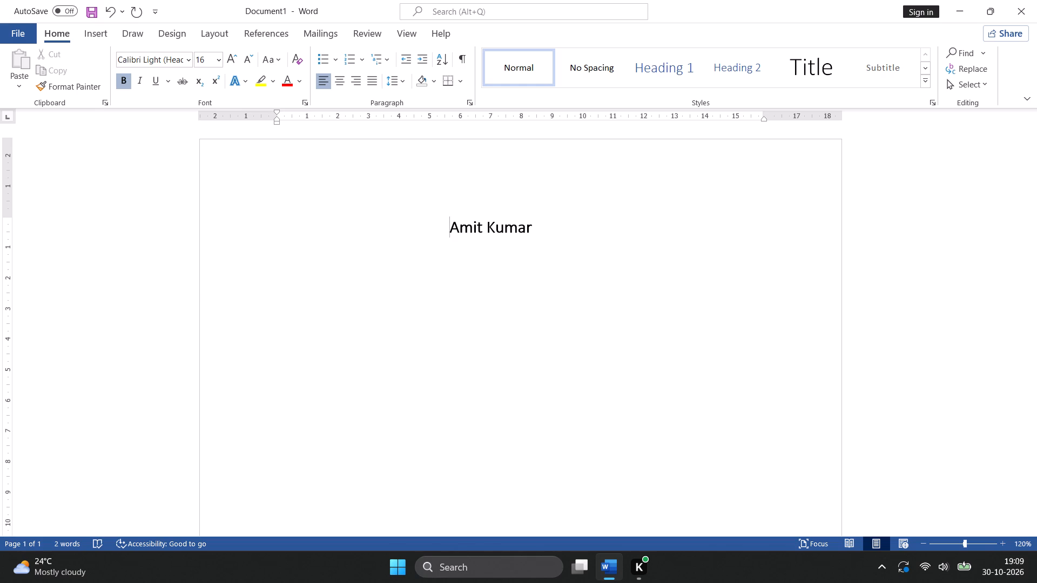
pyautogui.scroll(-2, 475, 324)
pyautogui.scroll(4, 475, 328)
# Increase the font size of the name on the first line to 20.
pyautogui.click(449, 265)
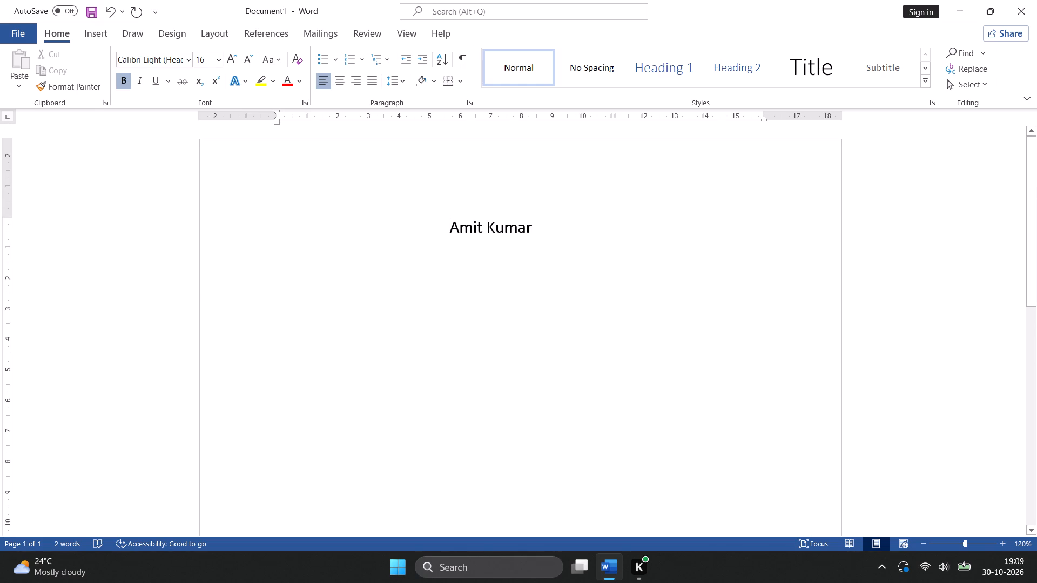
pyautogui.click(537, 235)
pyautogui.moveTo(538, 232); pyautogui.dragTo(443, 233)
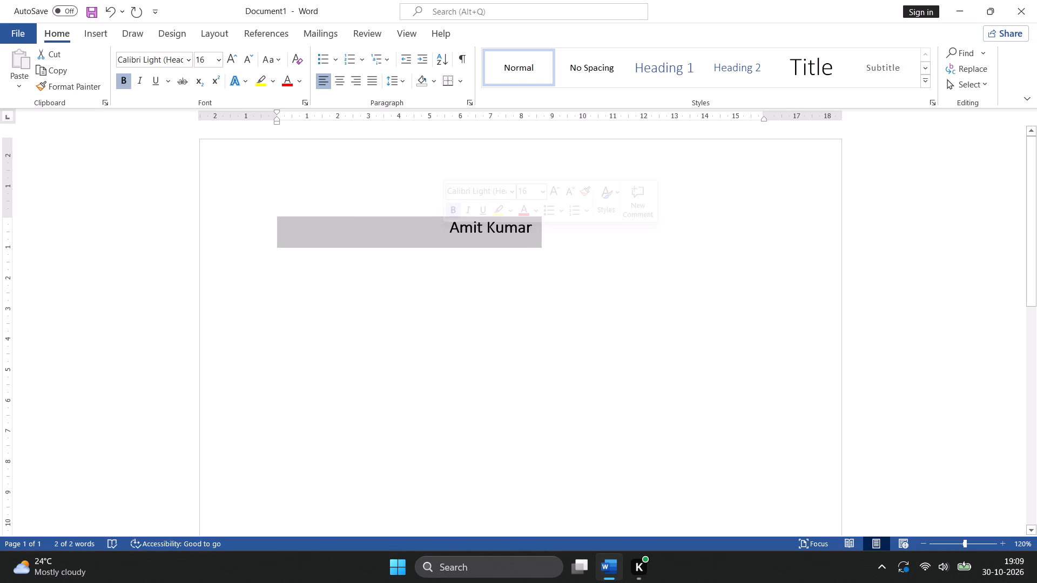
pyautogui.click(488, 302)
pyautogui.moveTo(528, 231); pyautogui.dragTo(462, 231)
pyautogui.click(227, 65)
pyautogui.click(227, 65)
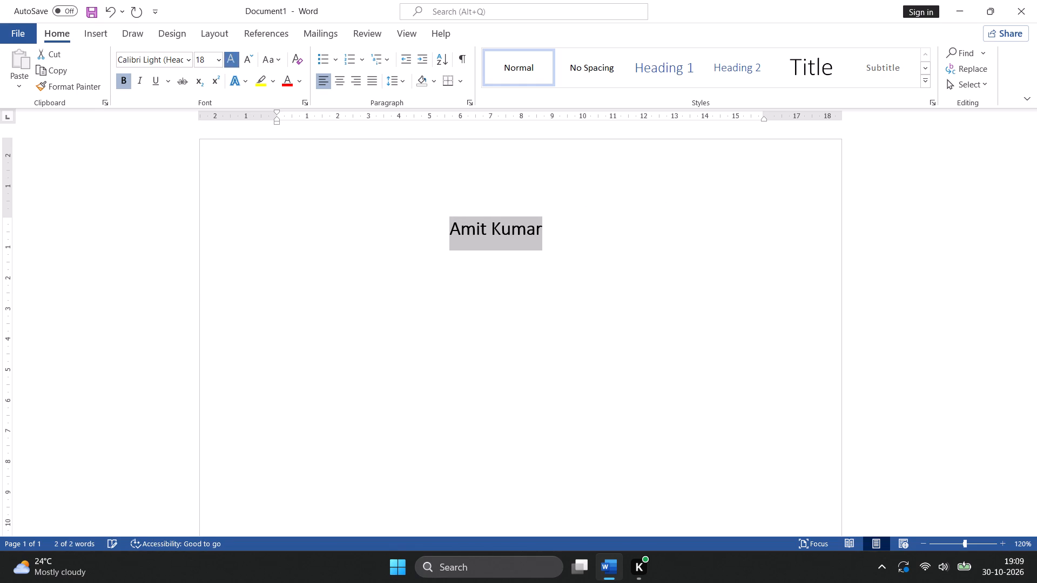
pyautogui.scroll(-1, 413, 185)
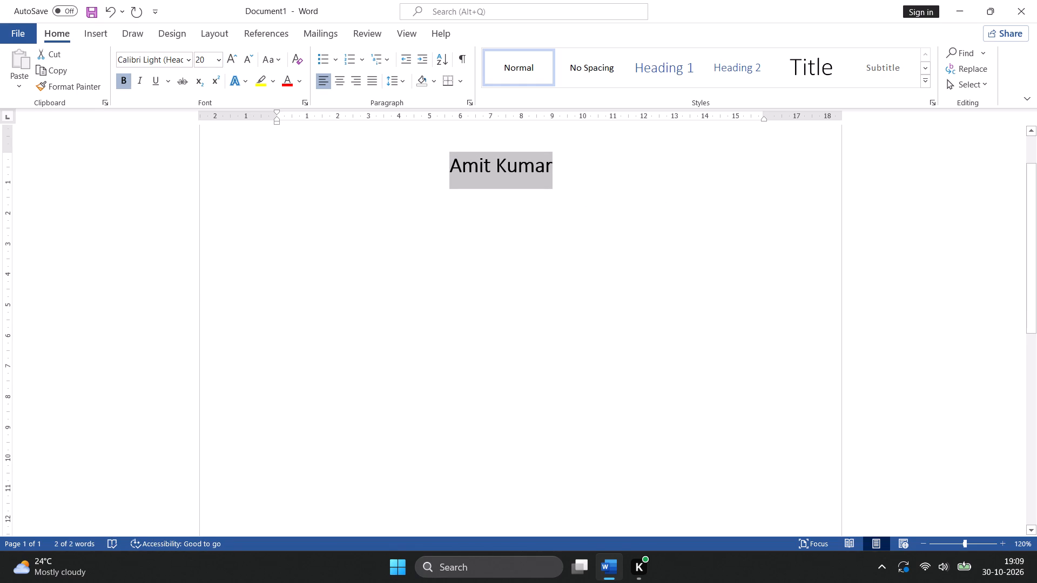
pyautogui.click(520, 220)
pyautogui.click(550, 173)
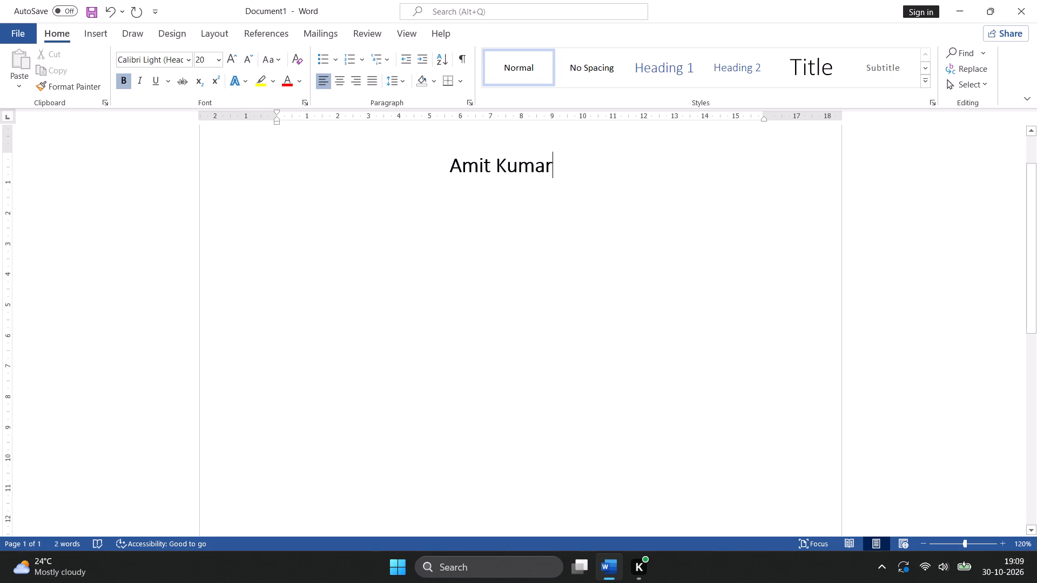
# Start a second line under the name, about 5.4 cm from the left margin, with font size 9.
pyautogui.click(450, 191)
pyautogui.doubleClick(443, 194)
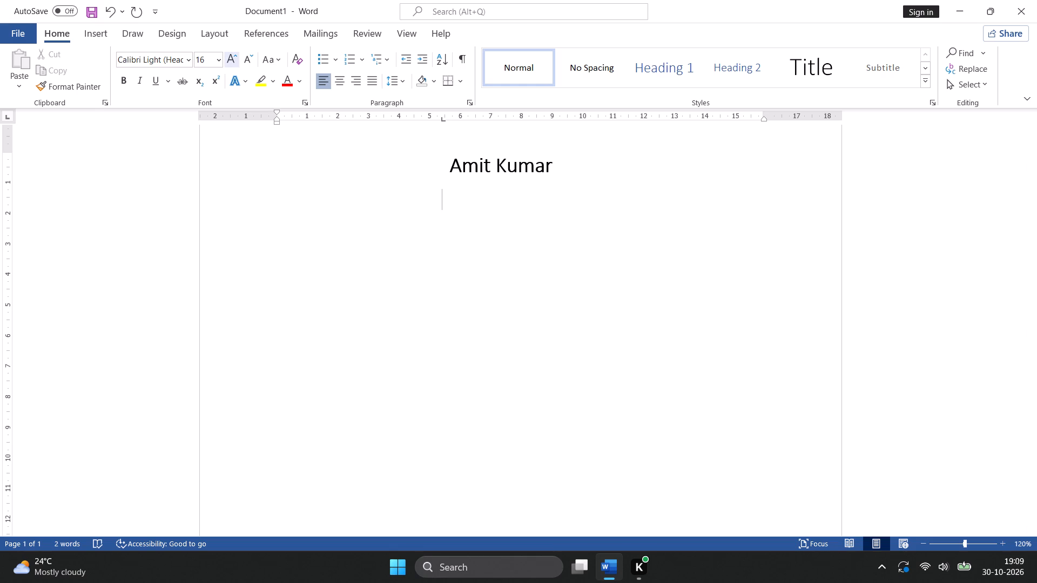
pyautogui.tripleClick(251, 61)
pyautogui.doubleClick(251, 61)
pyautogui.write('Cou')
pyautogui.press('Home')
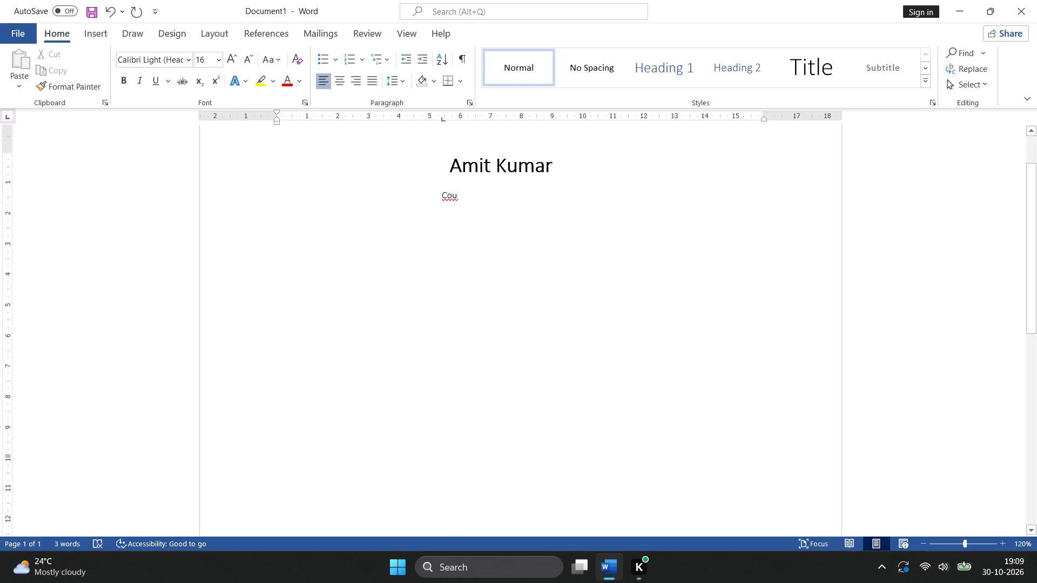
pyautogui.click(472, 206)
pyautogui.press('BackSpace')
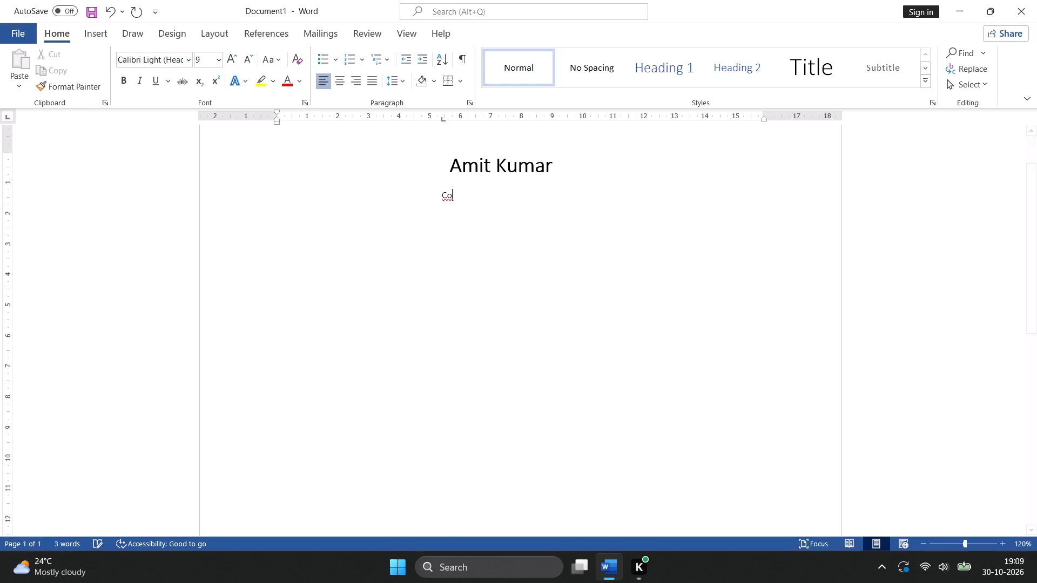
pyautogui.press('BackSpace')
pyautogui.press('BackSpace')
# Turn on bold for the text of the empty second line.
pyautogui.hotkey('ctrl', 'b')
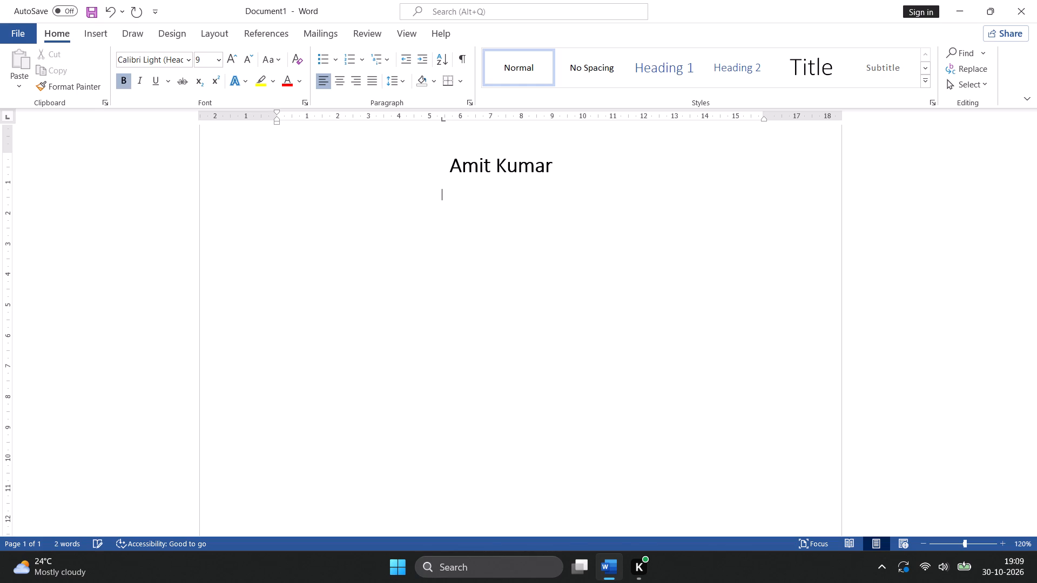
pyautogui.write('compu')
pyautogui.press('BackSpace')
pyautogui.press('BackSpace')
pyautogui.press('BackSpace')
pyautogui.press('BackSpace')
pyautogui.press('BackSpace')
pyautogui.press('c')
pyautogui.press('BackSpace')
# Enter "Computer Teacher" as the job title on the second line beneath the name.
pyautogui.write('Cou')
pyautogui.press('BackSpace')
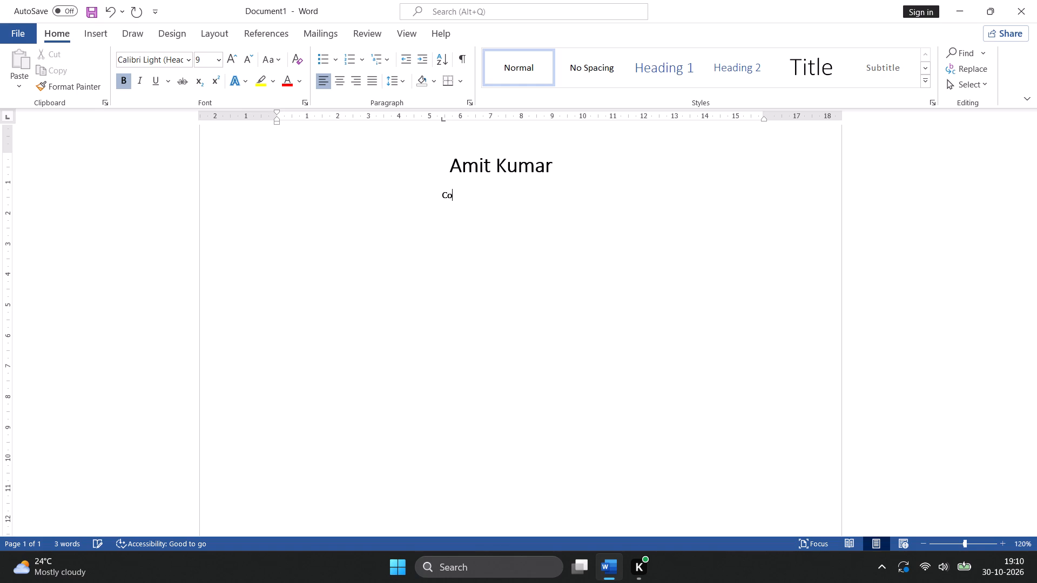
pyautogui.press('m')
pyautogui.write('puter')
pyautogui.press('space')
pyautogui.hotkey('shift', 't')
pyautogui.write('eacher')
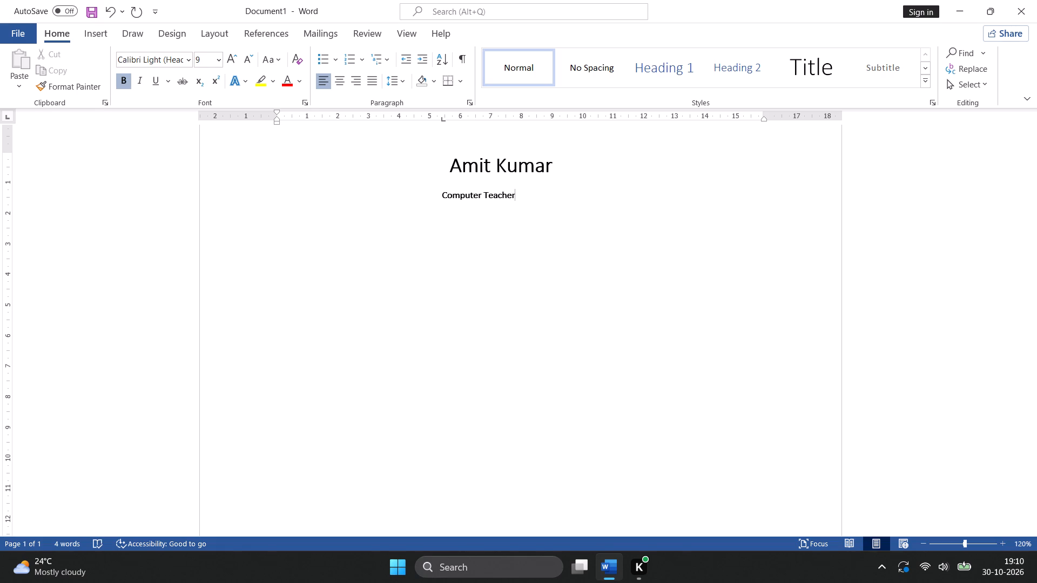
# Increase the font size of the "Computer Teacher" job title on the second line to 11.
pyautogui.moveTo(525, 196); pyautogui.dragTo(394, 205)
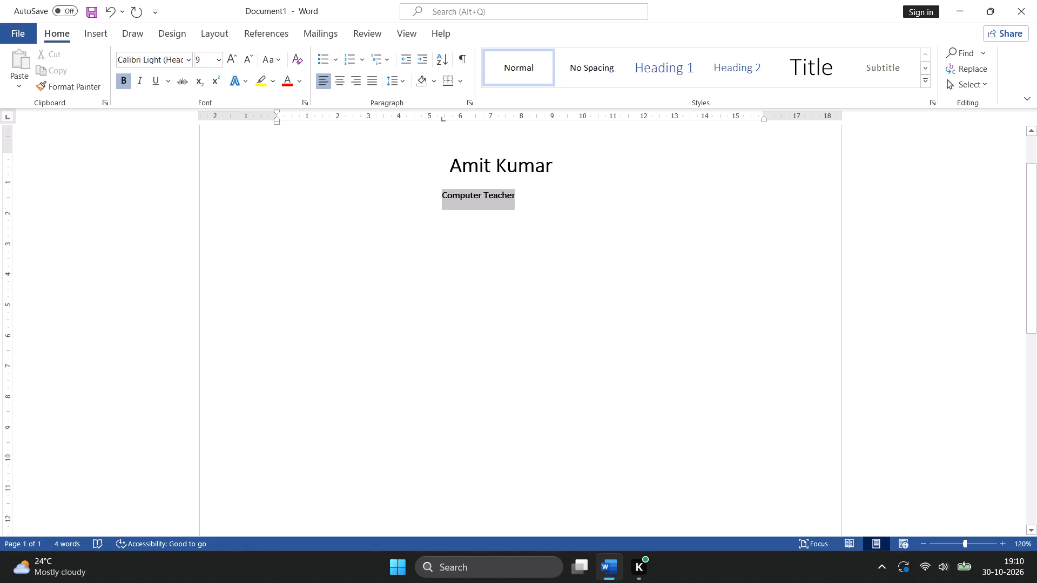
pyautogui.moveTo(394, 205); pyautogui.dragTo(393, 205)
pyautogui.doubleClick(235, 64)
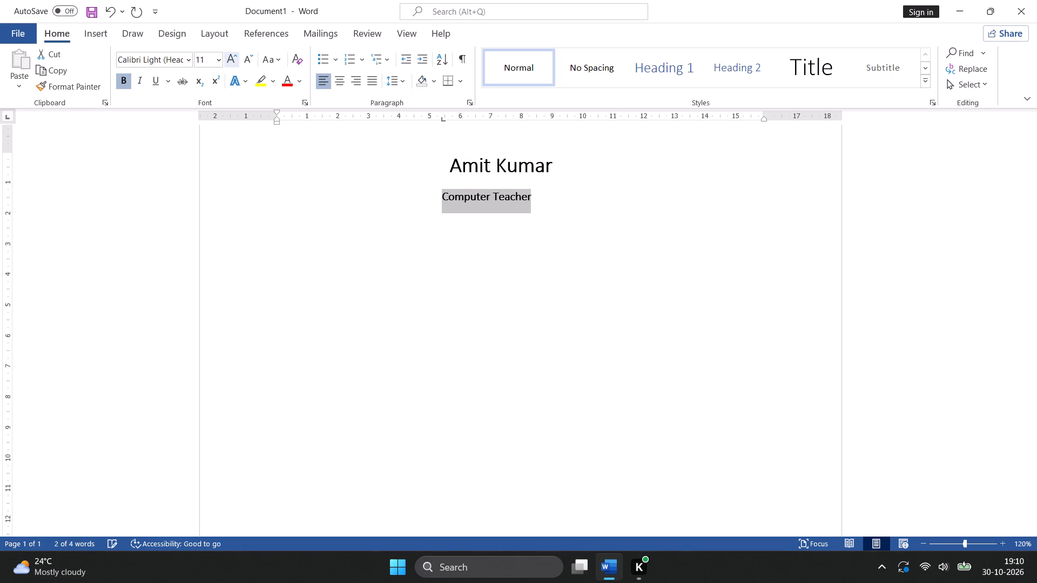
# Insert three spaces in front of "Computer Teacher" to shift the job title further under the name.
pyautogui.click(428, 203)
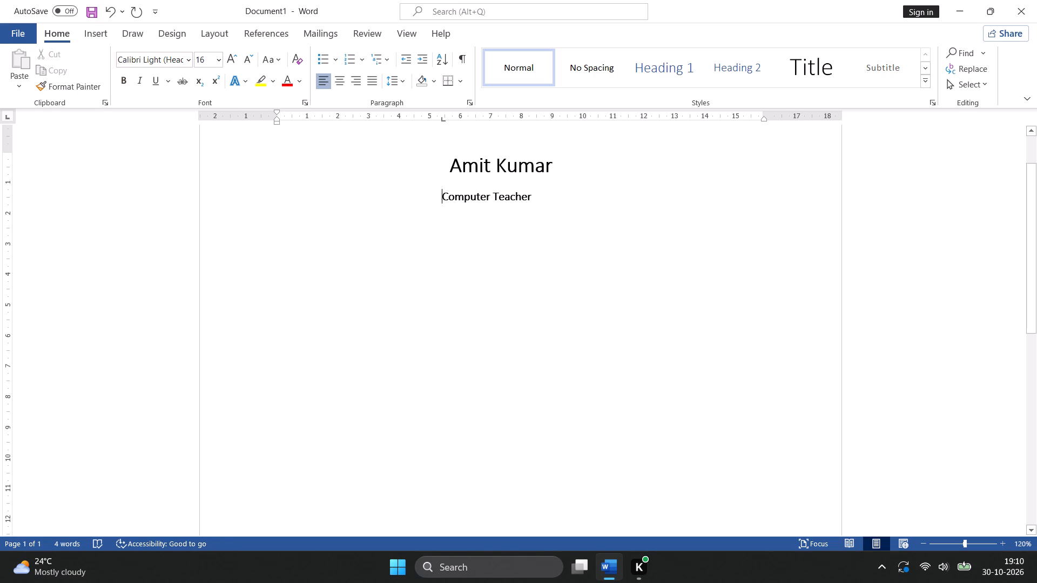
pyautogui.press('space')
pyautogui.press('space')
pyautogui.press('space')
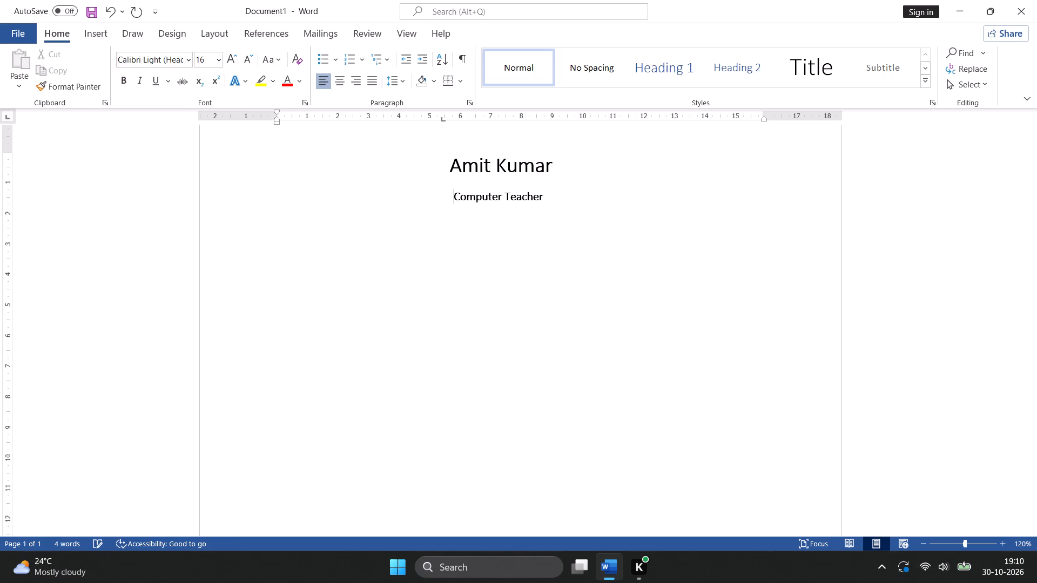
# Set the font size of the "Computer Teacher" job title to 12.
pyautogui.moveTo(562, 201); pyautogui.dragTo(461, 196)
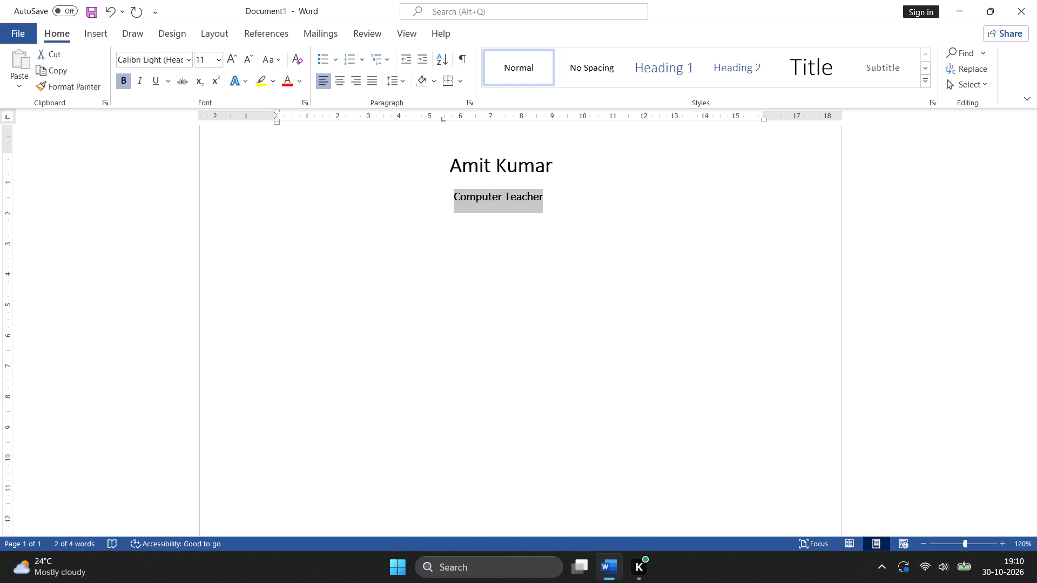
pyautogui.click(228, 62)
pyautogui.click(228, 62)
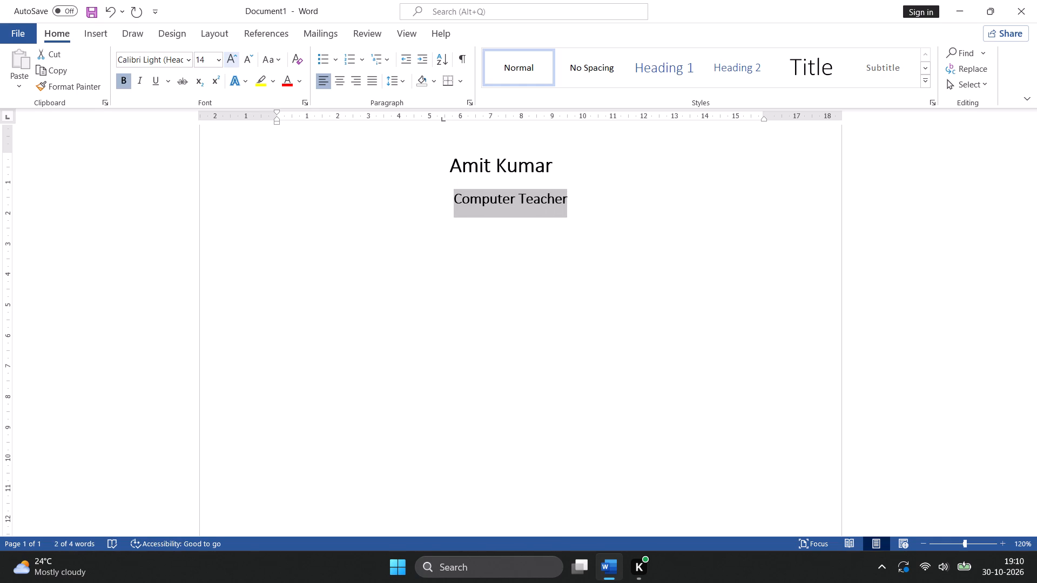
pyautogui.click(246, 62)
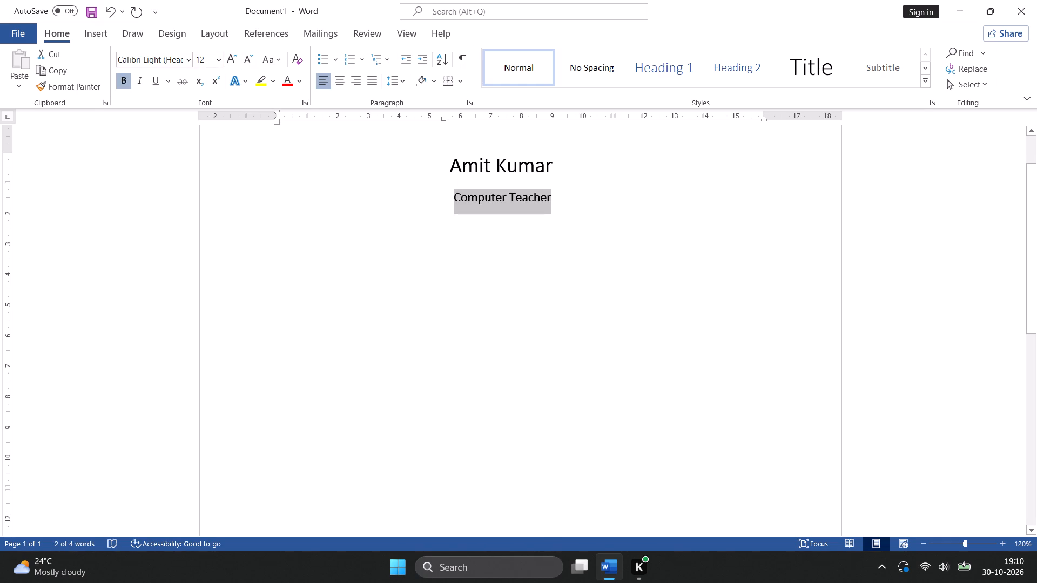
# Add two spaces after "Computer Teacher" at the end of the second line.
pyautogui.click(558, 207)
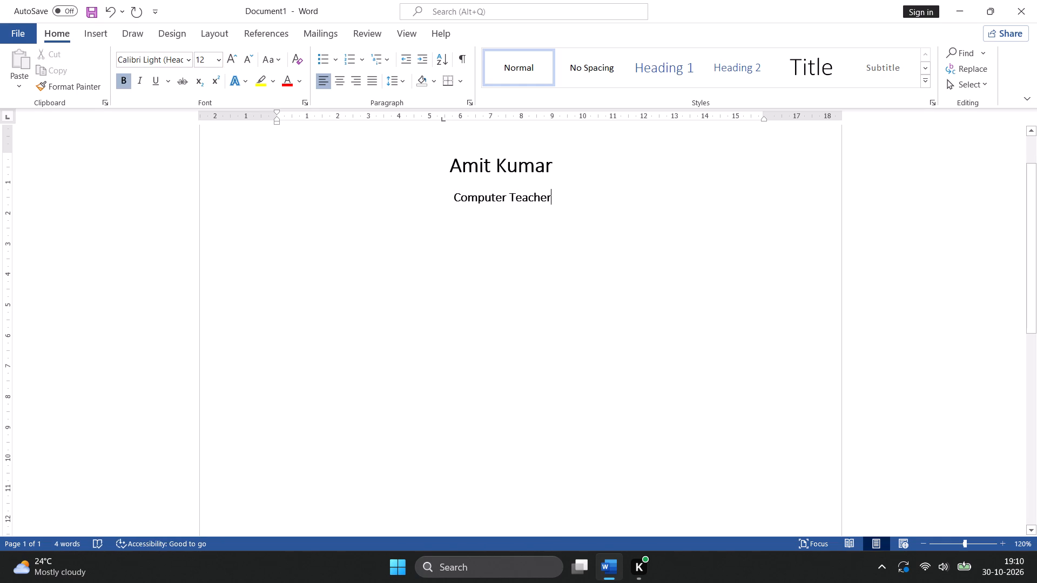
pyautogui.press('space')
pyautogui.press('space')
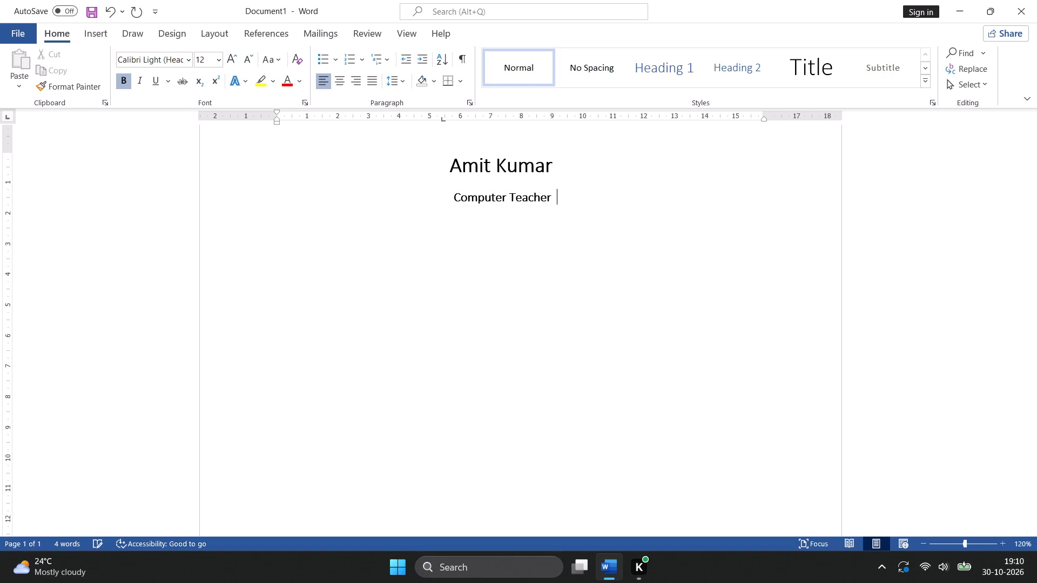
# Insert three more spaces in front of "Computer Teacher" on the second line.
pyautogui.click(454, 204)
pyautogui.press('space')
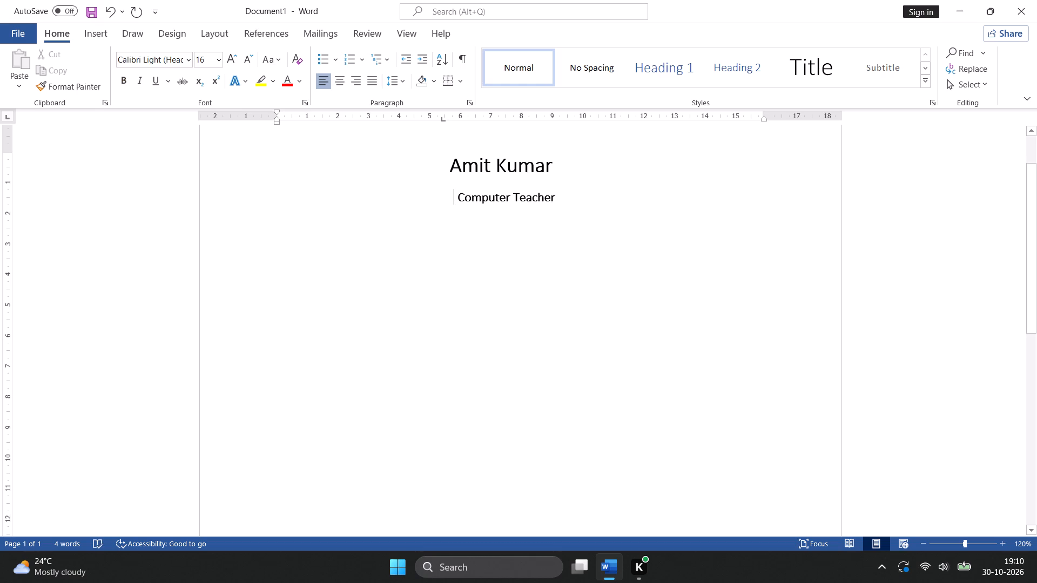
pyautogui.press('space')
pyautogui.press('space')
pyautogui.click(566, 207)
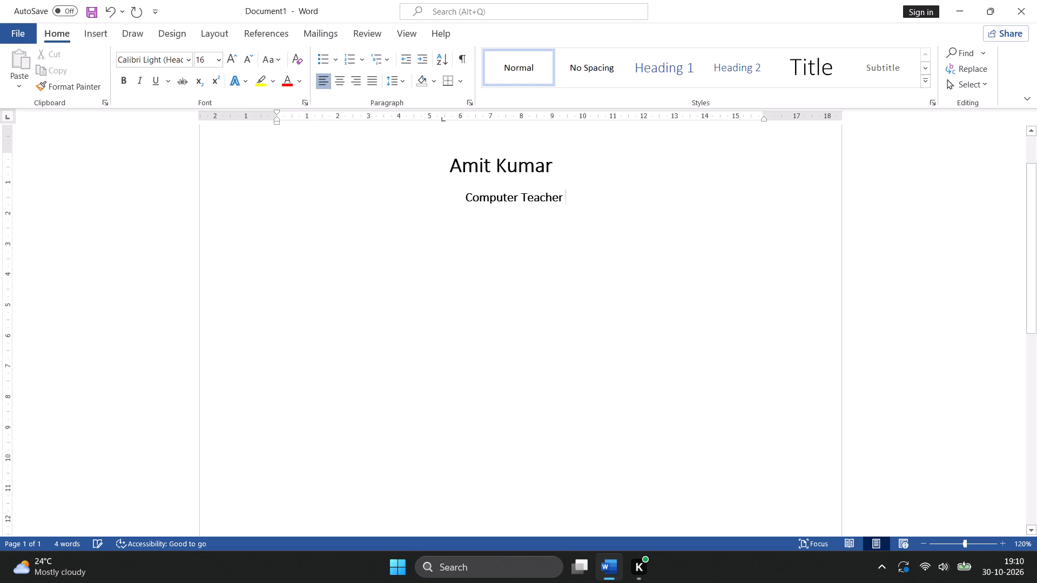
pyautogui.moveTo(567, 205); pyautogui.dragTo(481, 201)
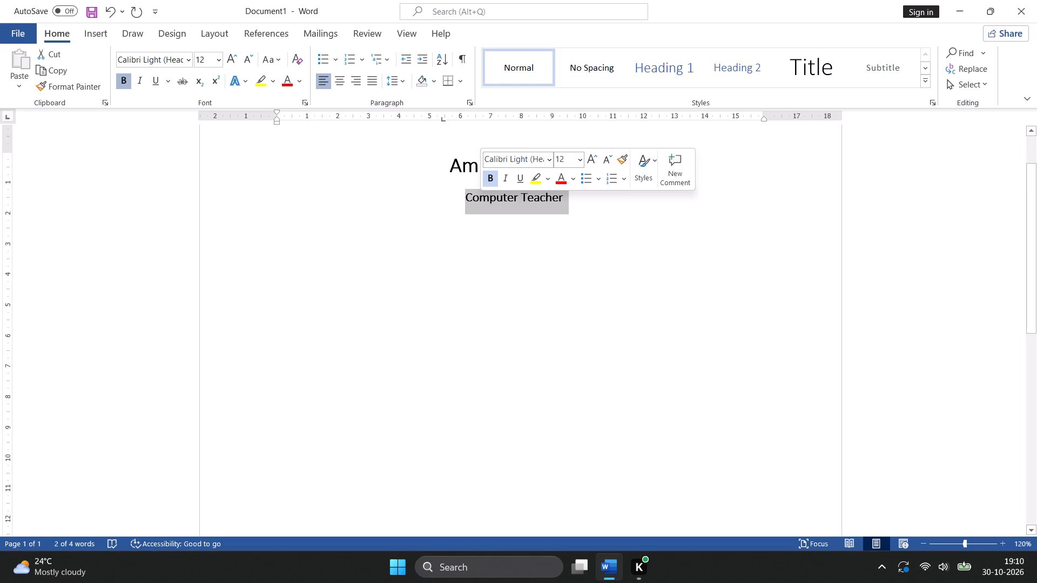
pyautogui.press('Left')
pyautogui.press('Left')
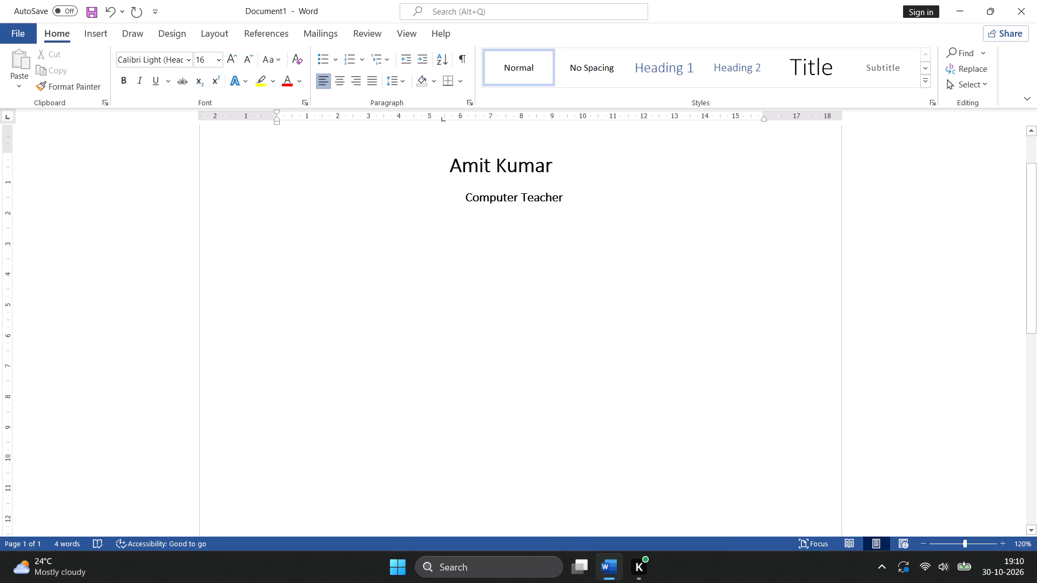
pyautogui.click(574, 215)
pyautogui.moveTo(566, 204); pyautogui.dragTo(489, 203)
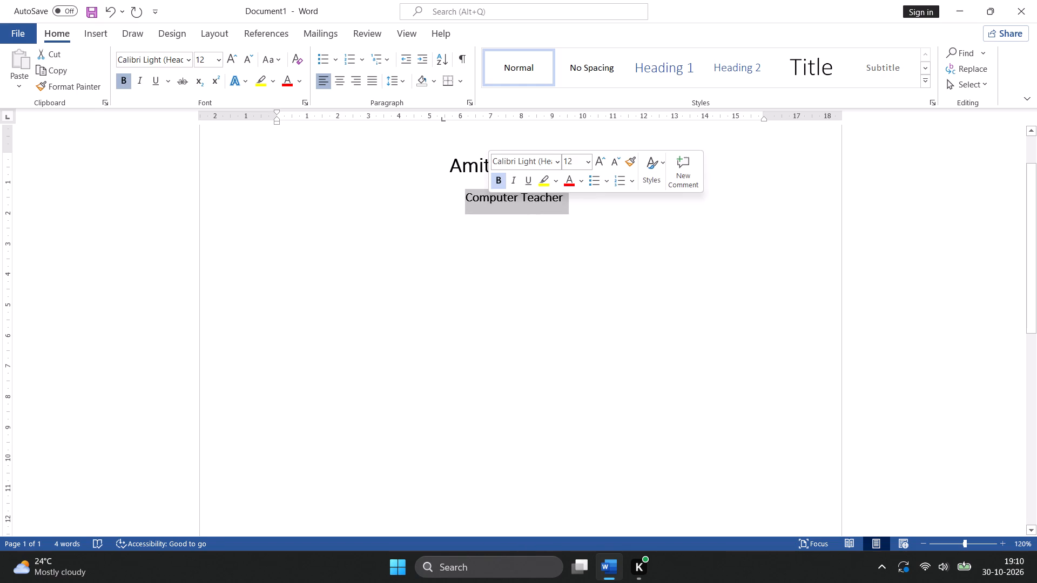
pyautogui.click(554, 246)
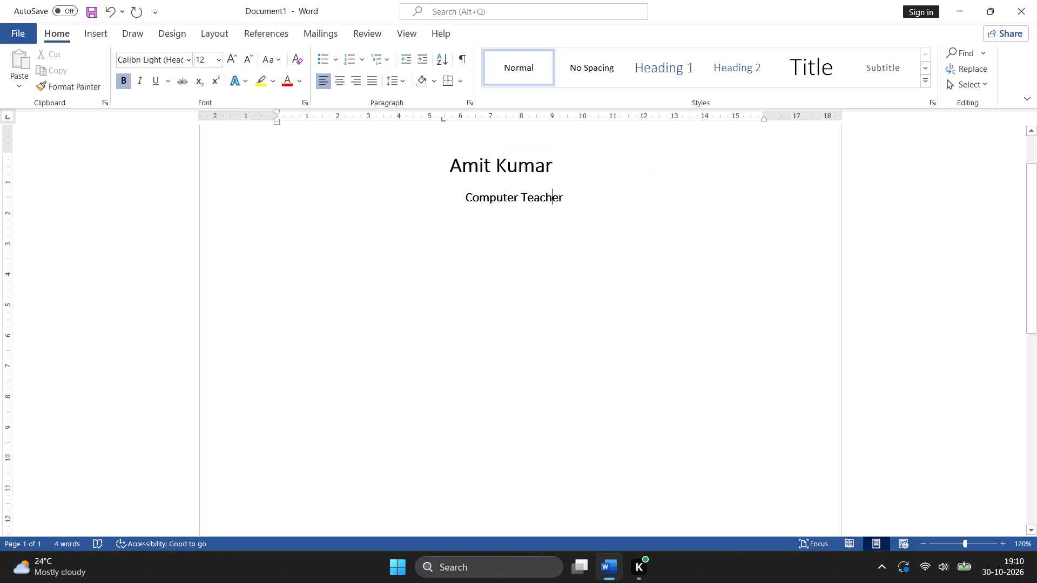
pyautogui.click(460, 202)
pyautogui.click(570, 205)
# Remove four of the spaces in front of "Computer Teacher" to align the job title with the start of the name.
pyautogui.click(459, 206)
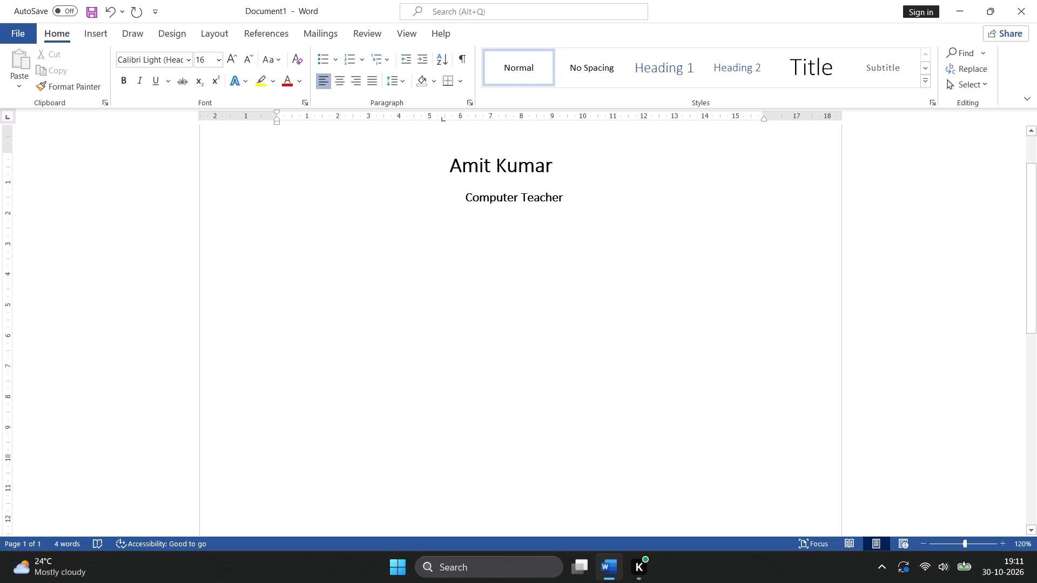
pyautogui.press('BackSpace')
pyautogui.press('BackSpace')
pyautogui.press('BackSpace')
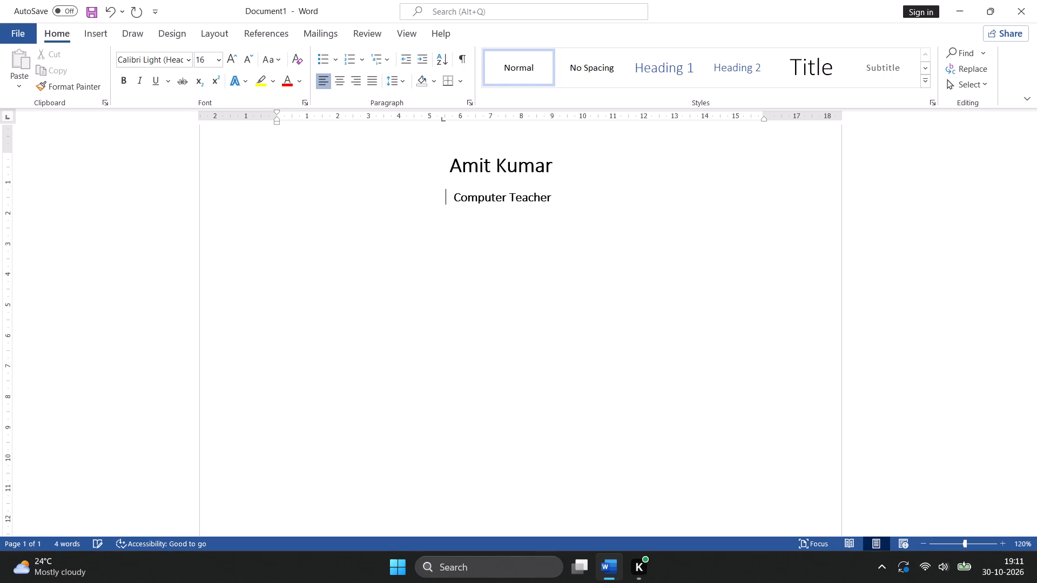
pyautogui.press('BackSpace')
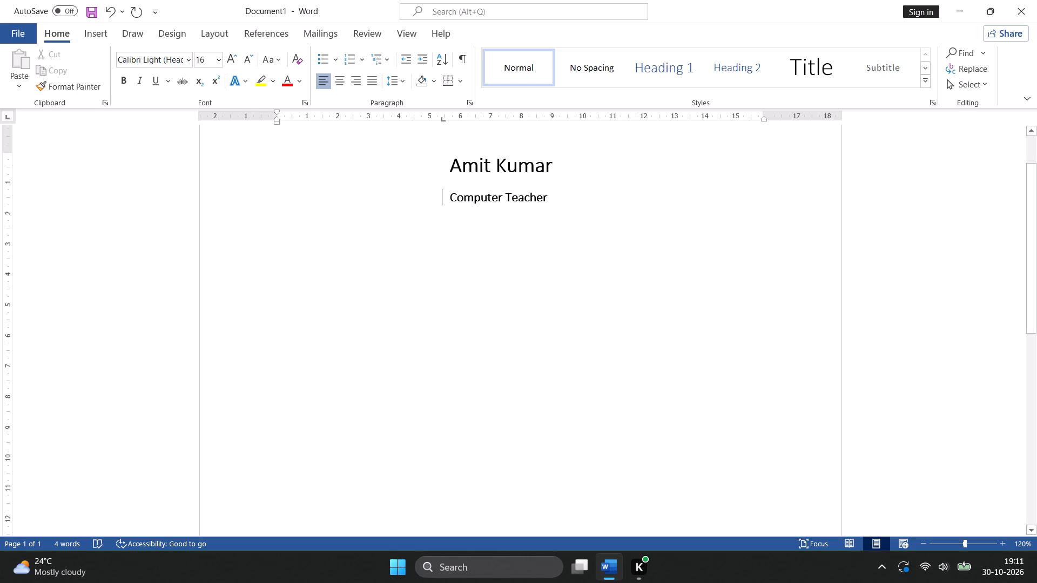
# Start a third line beneath the job title, about 3.7 cm from the left margin, with font size 11.
pyautogui.click(395, 231)
pyautogui.doubleClick(395, 231)
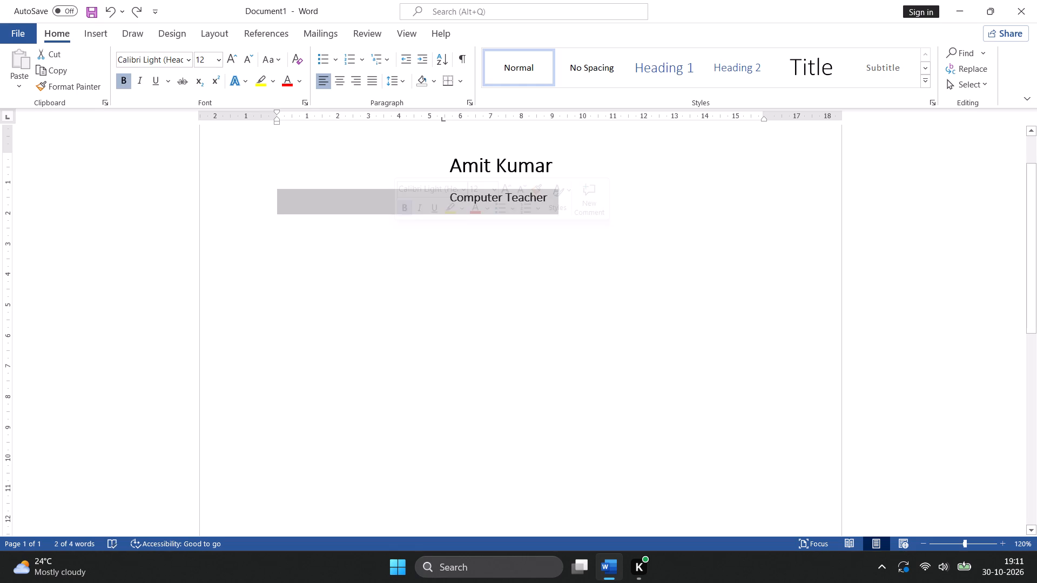
pyautogui.click(386, 236)
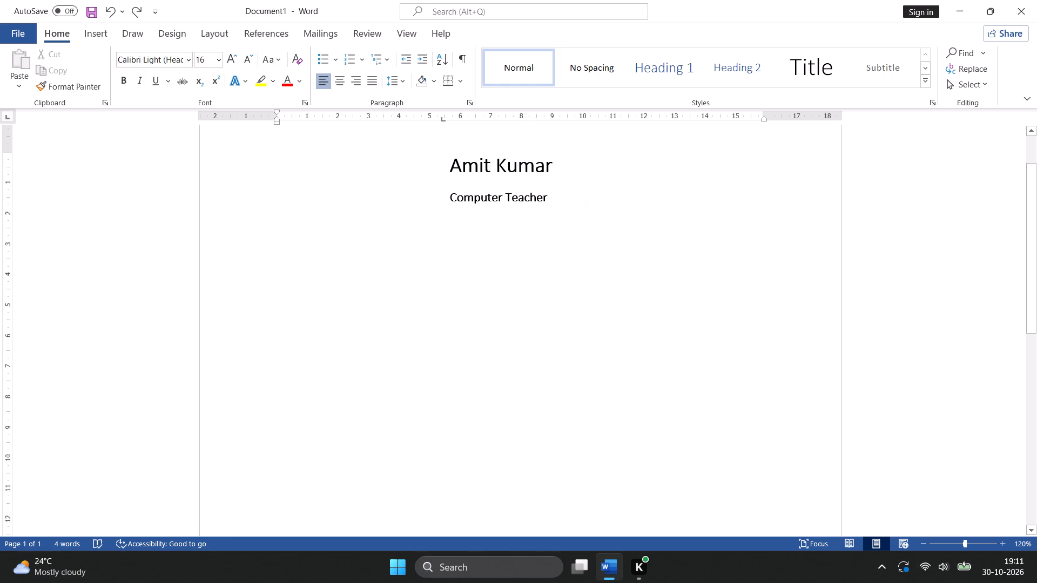
pyautogui.doubleClick(389, 231)
pyautogui.click(218, 64)
pyautogui.click(212, 132)
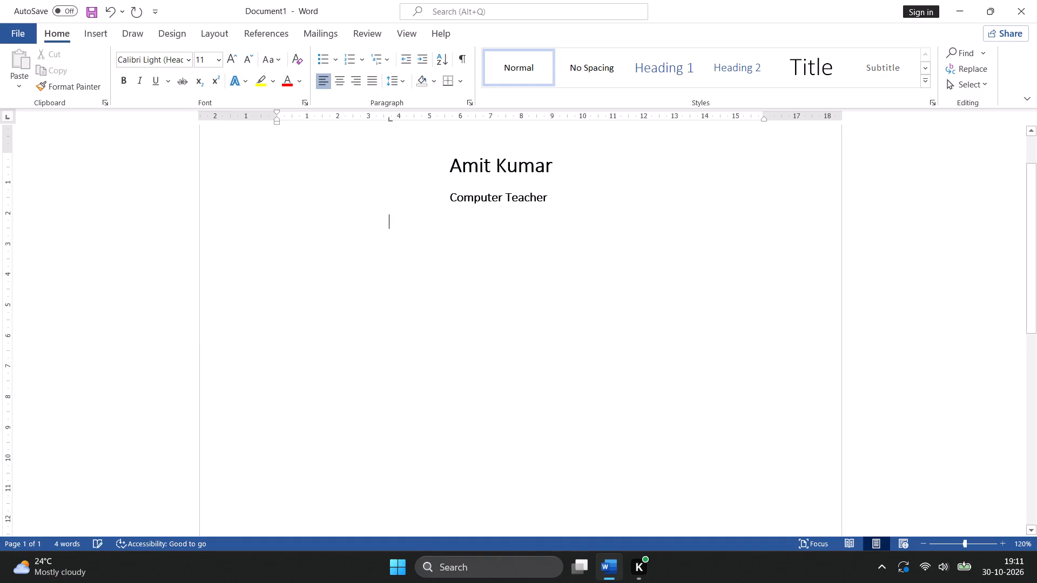
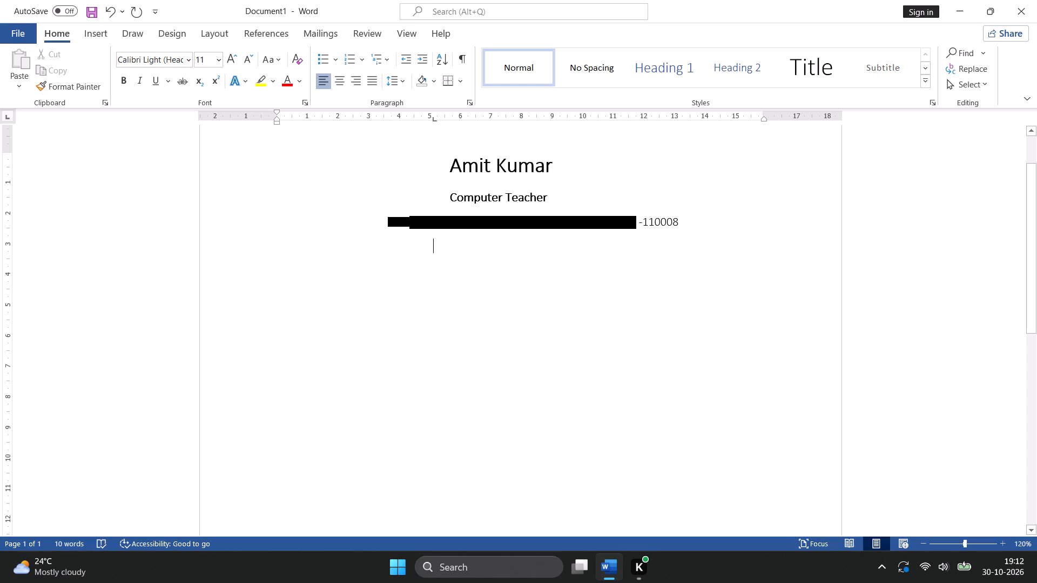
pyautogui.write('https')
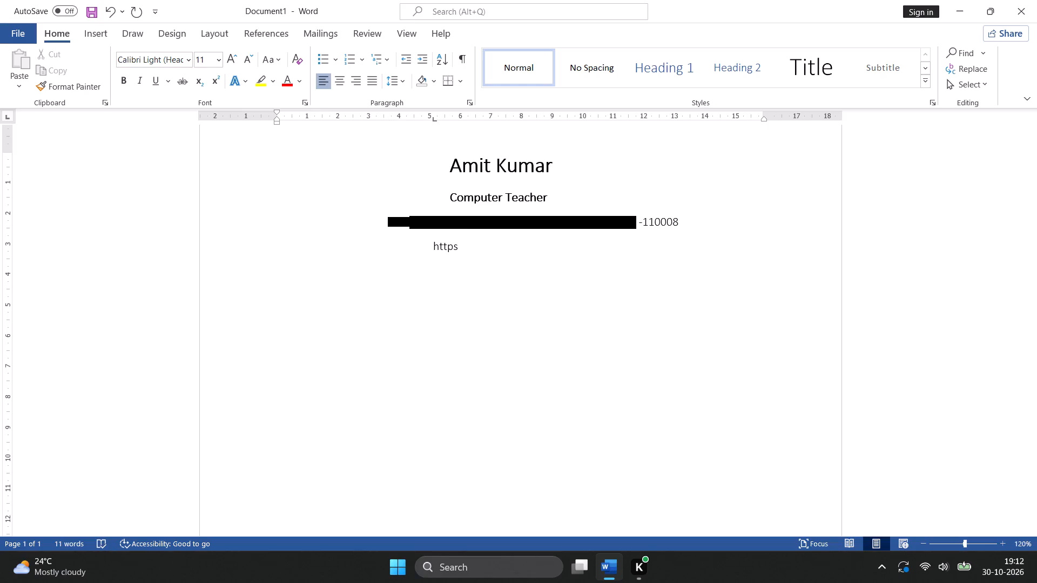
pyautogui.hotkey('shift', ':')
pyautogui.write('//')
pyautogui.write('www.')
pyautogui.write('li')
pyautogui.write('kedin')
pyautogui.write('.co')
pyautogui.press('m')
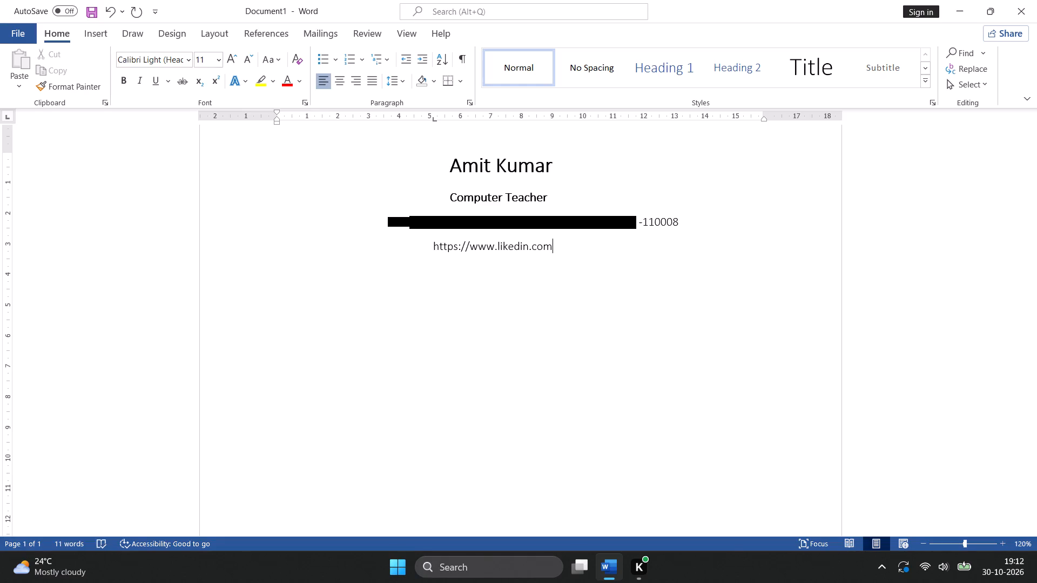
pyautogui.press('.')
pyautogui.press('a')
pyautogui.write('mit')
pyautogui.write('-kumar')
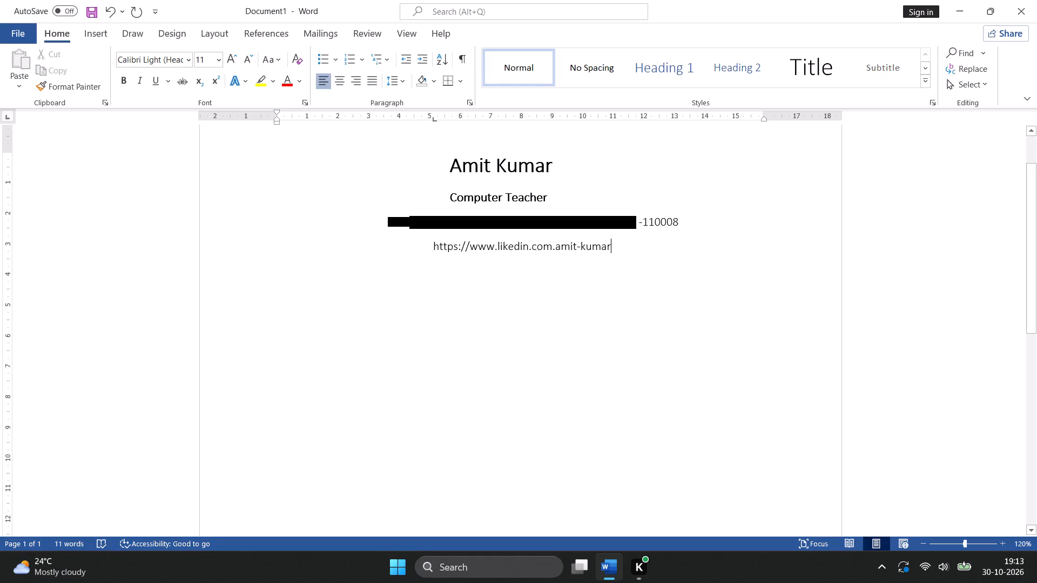
pyautogui.click(261, 321)
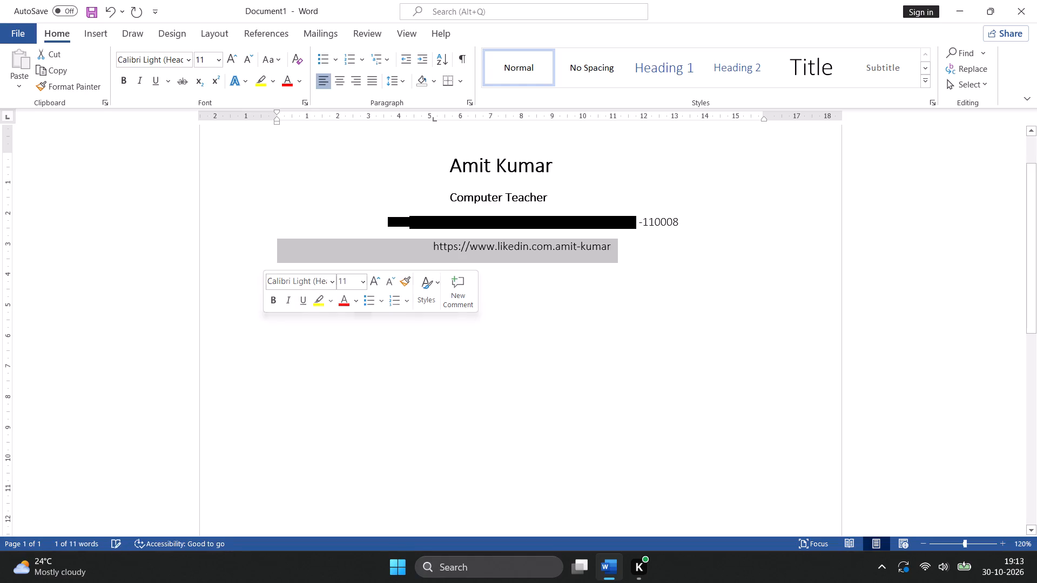
pyautogui.click(390, 354)
pyautogui.click(625, 245)
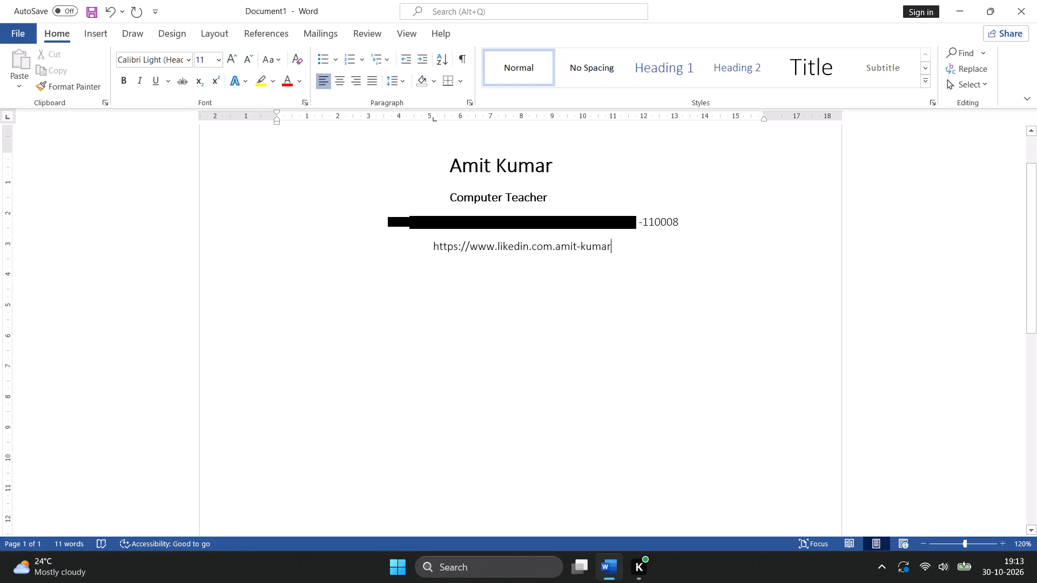
pyautogui.press('Return')
pyautogui.press('Return')
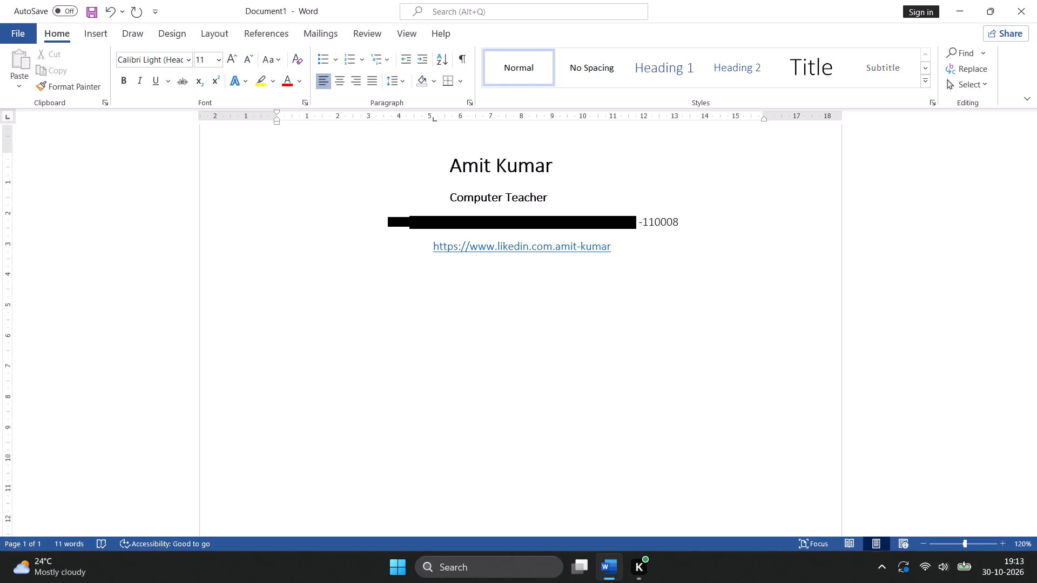
pyautogui.press('BackSpace')
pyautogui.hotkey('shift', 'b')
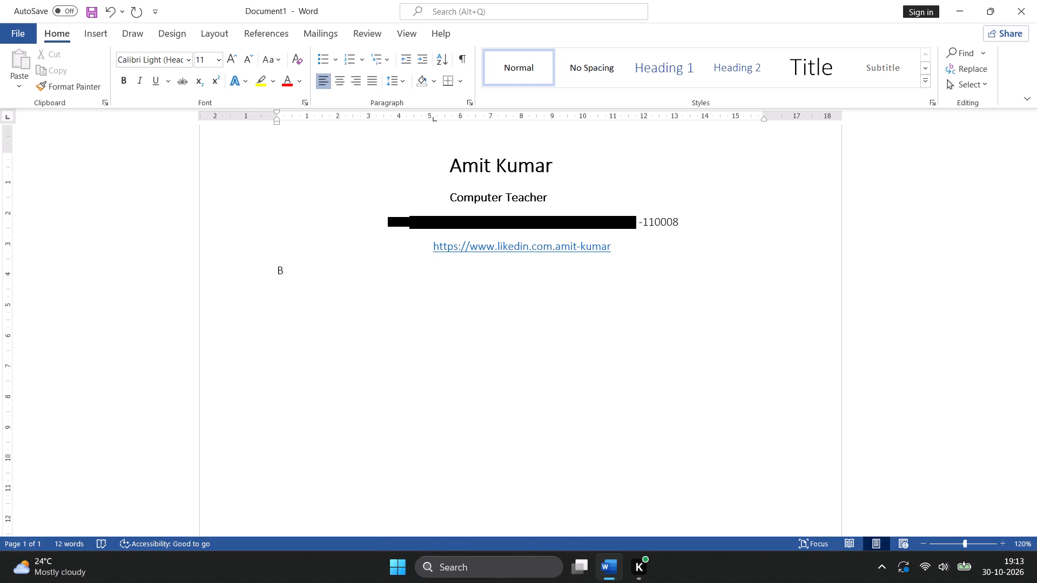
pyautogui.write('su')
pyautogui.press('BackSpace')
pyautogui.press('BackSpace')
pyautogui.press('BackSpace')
# Add the bold heading "Summary" at the left margin on the line beneath the profile link.
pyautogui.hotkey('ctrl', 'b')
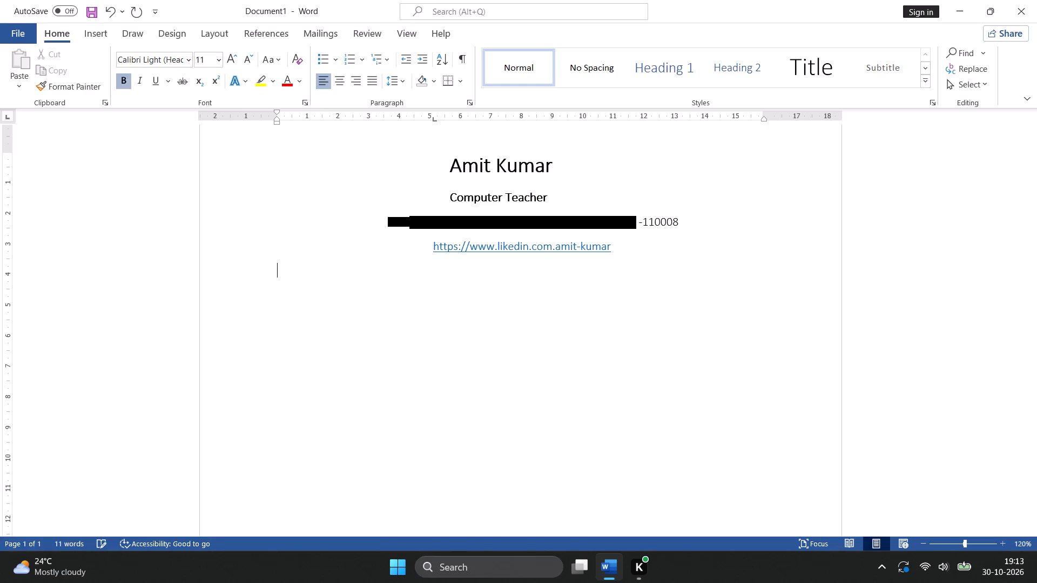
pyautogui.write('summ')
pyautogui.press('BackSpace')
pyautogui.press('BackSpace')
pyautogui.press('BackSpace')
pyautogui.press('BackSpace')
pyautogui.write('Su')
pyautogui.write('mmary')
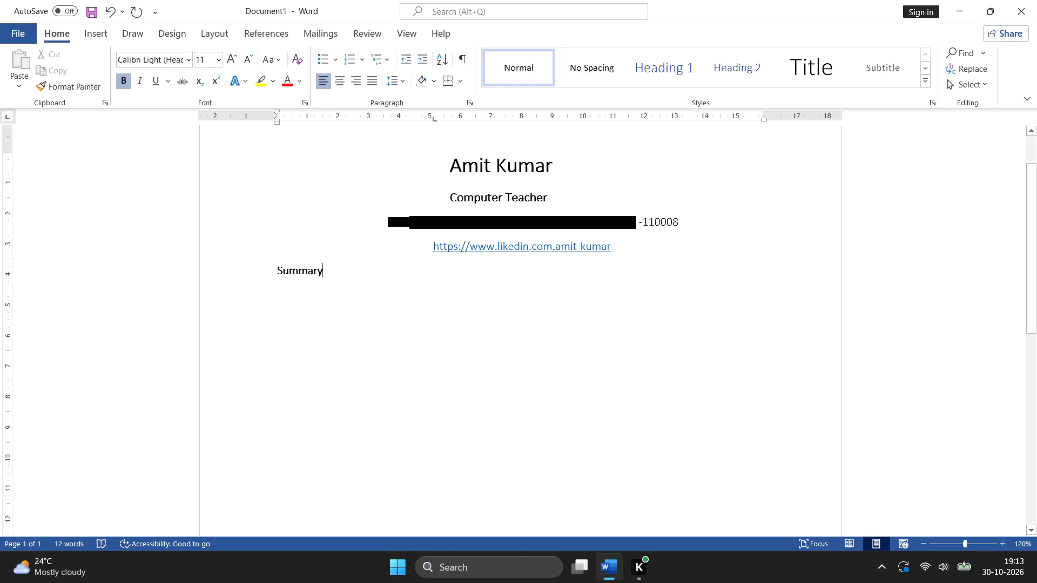
# Set the "Summary" heading's font size to 12.
pyautogui.moveTo(329, 272); pyautogui.dragTo(274, 272)
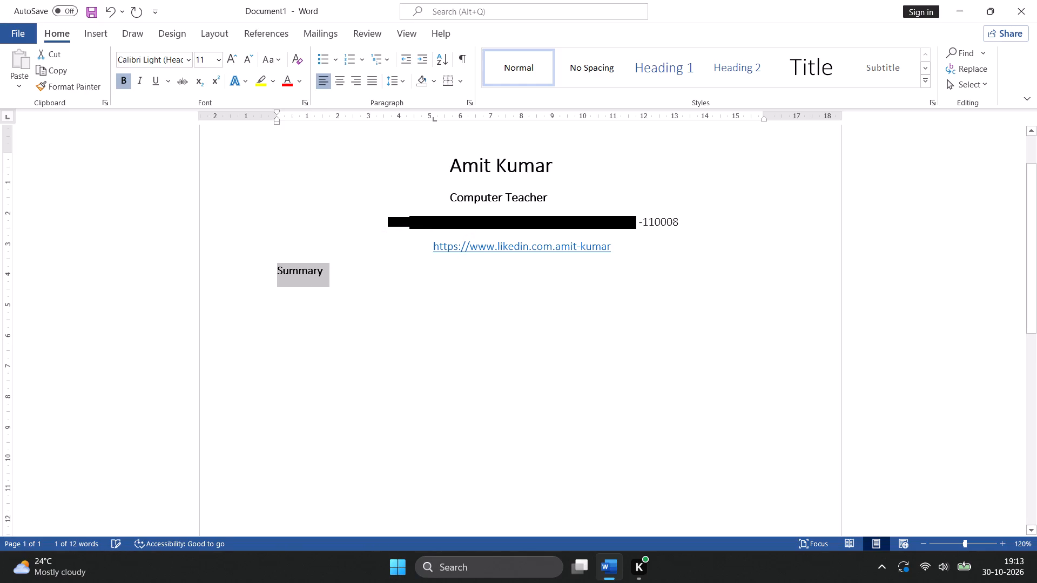
pyautogui.click(235, 64)
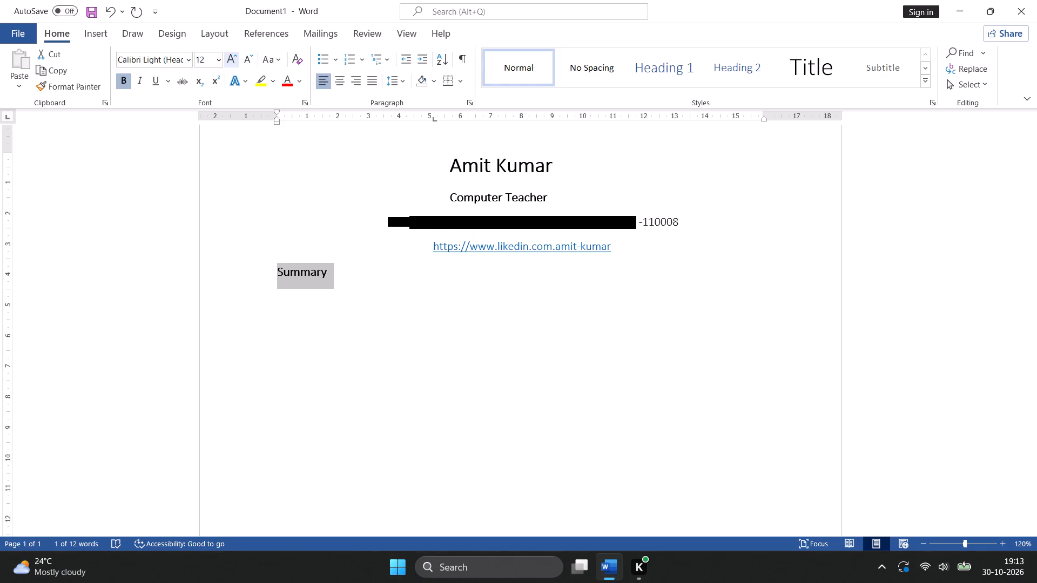
pyautogui.click(235, 64)
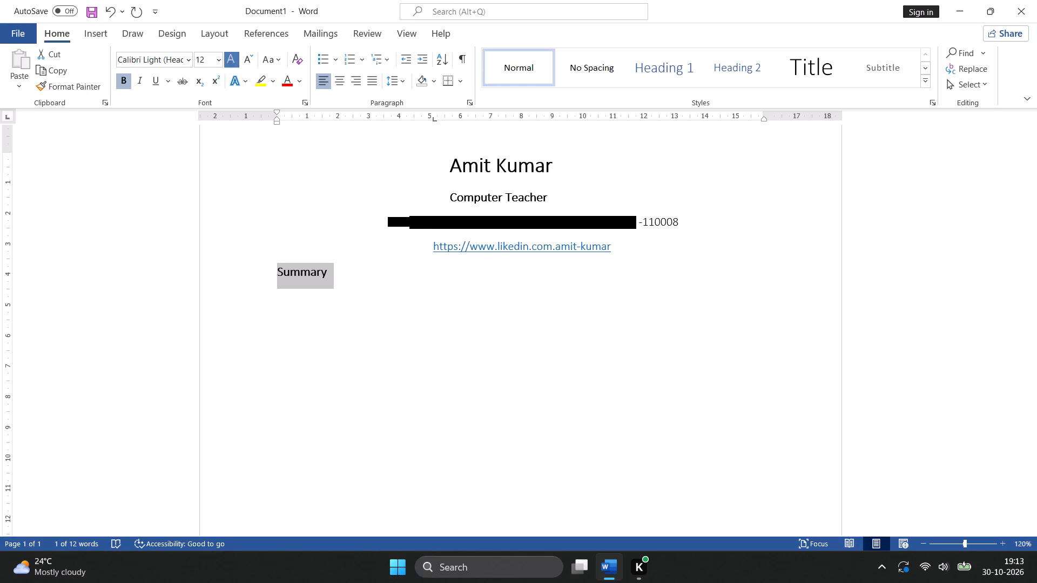
pyautogui.click(247, 64)
pyautogui.click(338, 376)
# Shade the "Summary" heading paragraph light grey.
pyautogui.moveTo(340, 273); pyautogui.dragTo(338, 273)
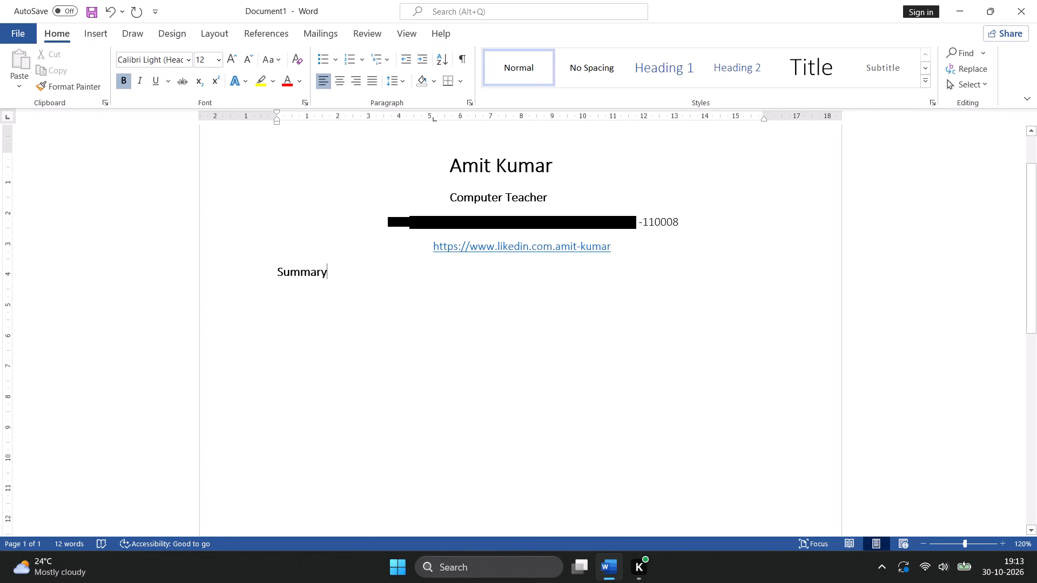
pyautogui.moveTo(338, 273); pyautogui.dragTo(271, 270)
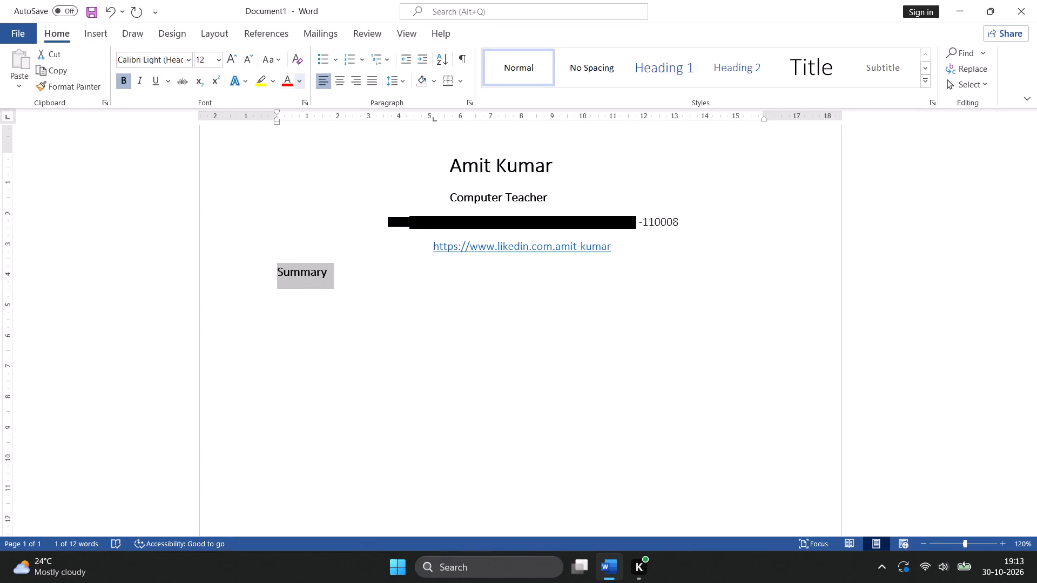
pyautogui.click(432, 87)
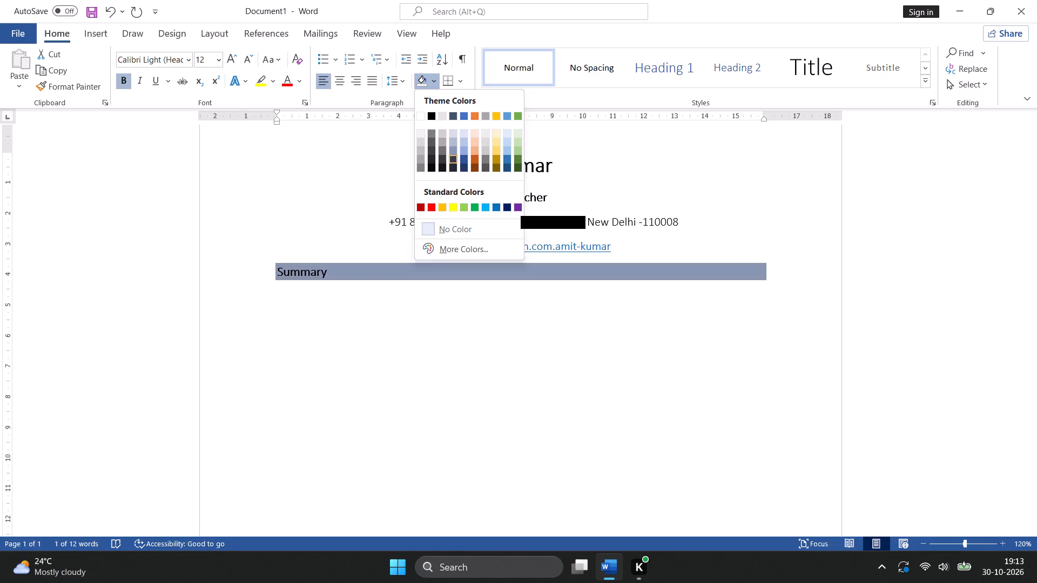
pyautogui.click(487, 147)
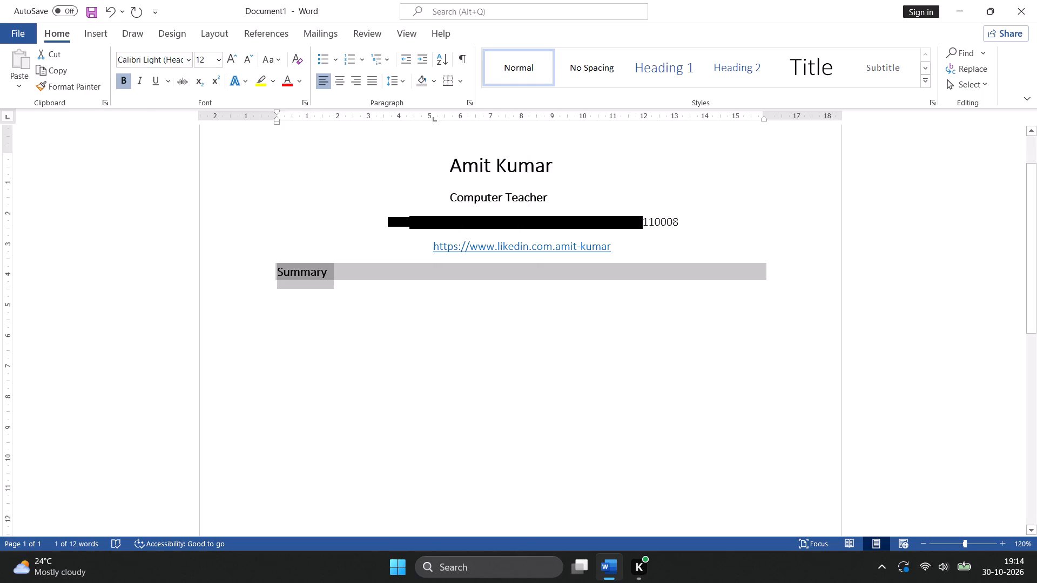
# Add a bottom border to the shaded "Summary" heading.
pyautogui.click(459, 85)
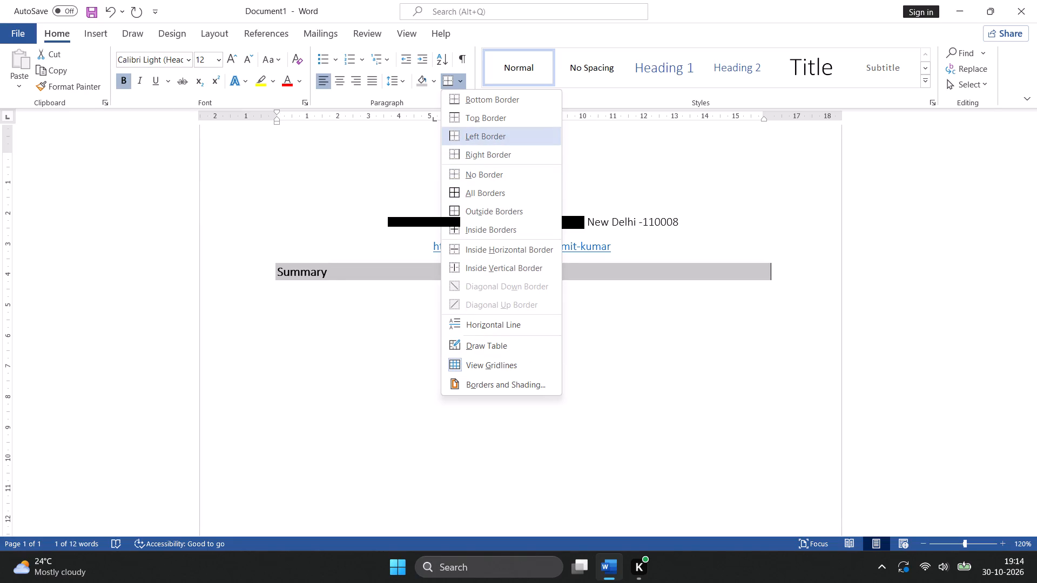
pyautogui.click(498, 104)
pyautogui.click(537, 361)
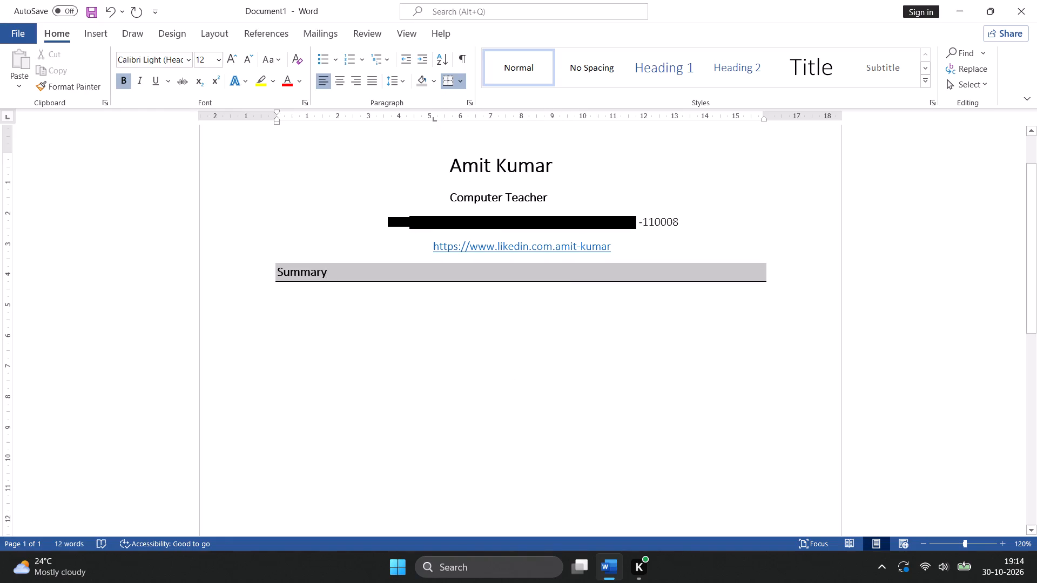
# Begin the Summary paragraph below the shaded heading with "Results-driven computer Teacher with 8+ years of experience in".
pyautogui.doubleClick(272, 301)
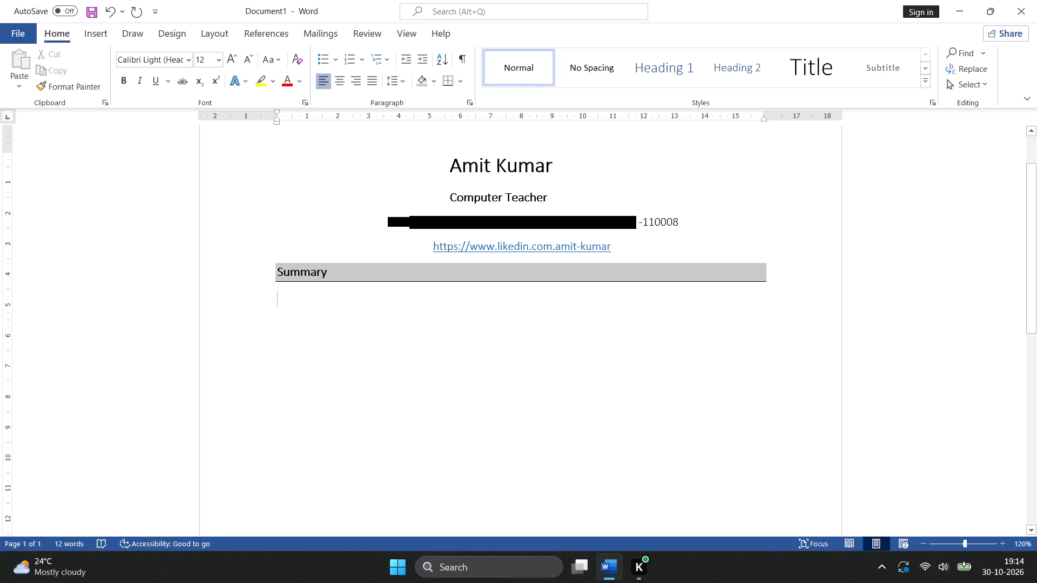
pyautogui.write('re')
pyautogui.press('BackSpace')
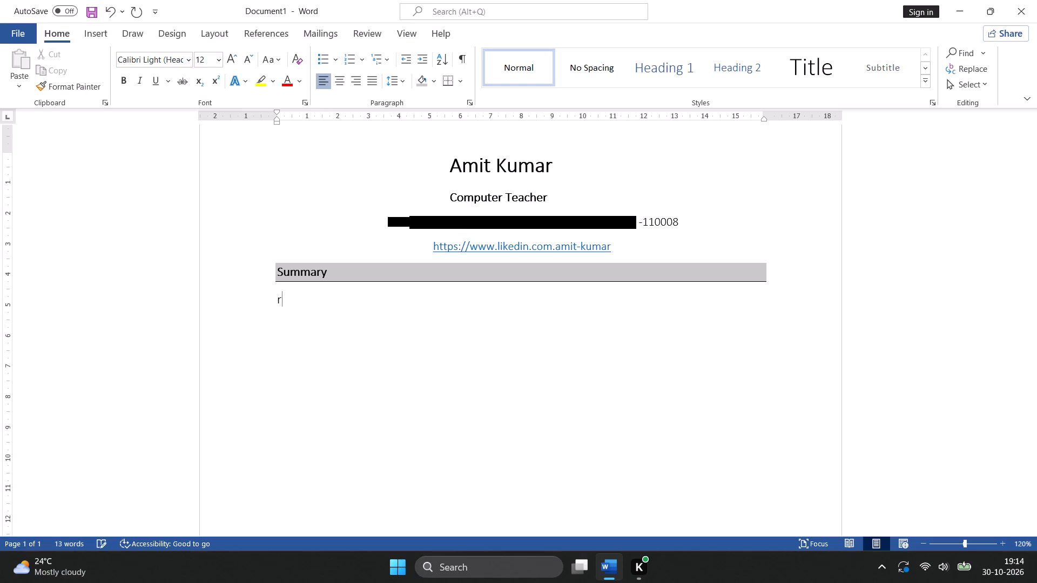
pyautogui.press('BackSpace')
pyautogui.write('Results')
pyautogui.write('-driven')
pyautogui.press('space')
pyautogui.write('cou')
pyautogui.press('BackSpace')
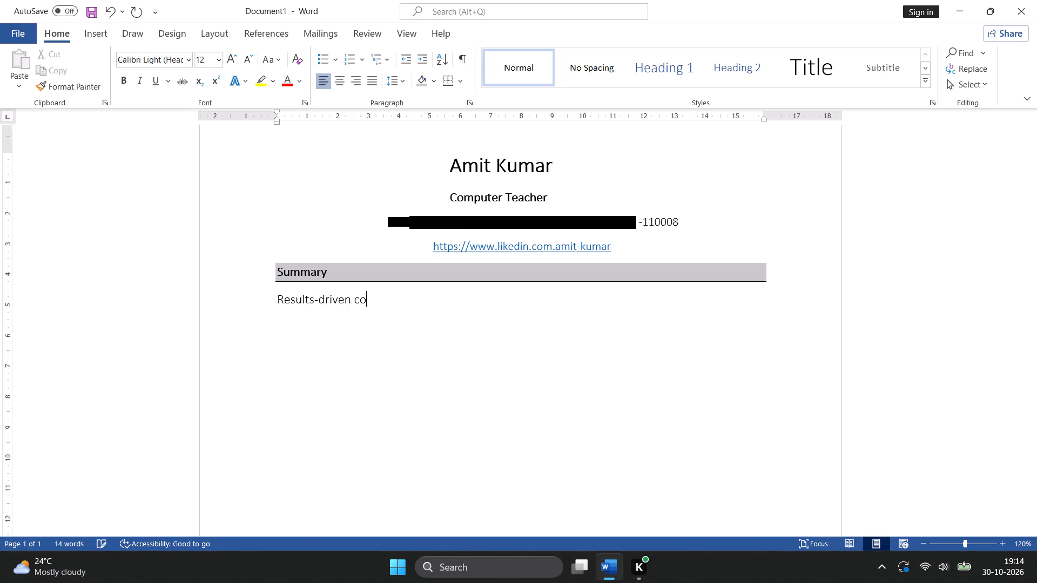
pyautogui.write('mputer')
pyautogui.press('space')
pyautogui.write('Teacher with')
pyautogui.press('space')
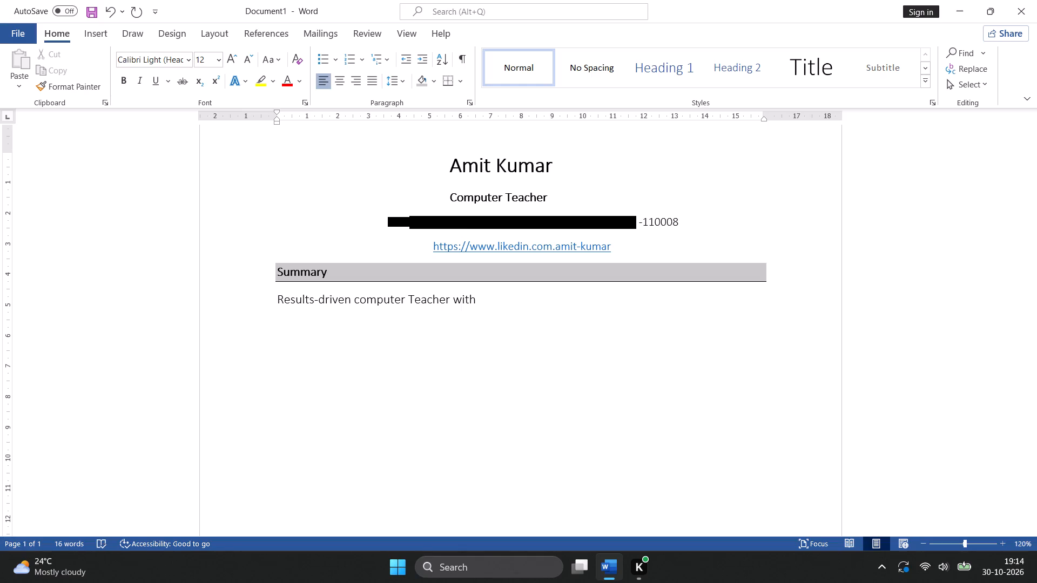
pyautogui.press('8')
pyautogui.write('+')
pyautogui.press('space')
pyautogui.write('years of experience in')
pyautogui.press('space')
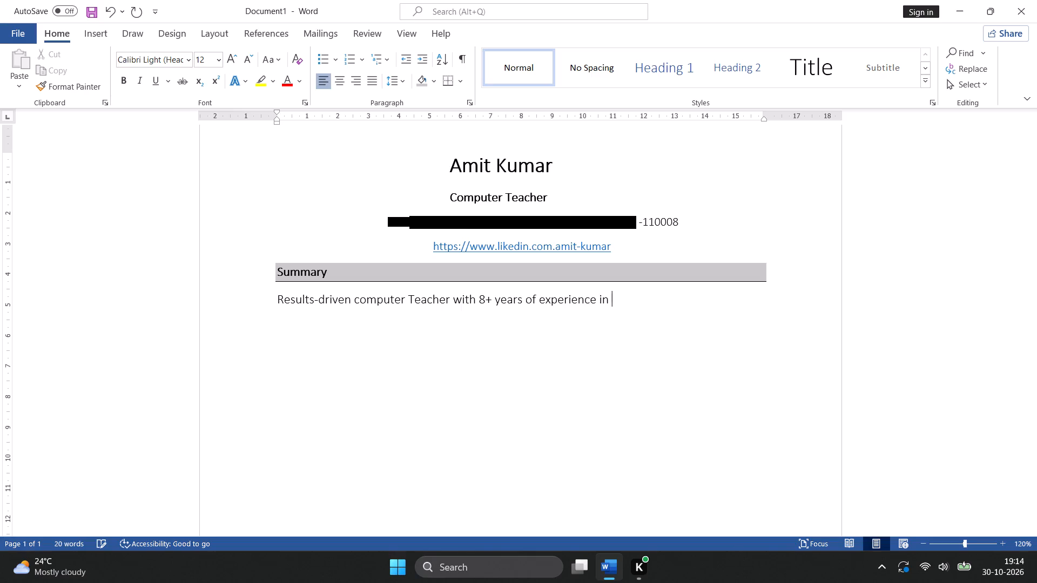
# Complete the opening Summary sentence with "delivering training on Basic Computer Skills, Tally, Graphic Design.".
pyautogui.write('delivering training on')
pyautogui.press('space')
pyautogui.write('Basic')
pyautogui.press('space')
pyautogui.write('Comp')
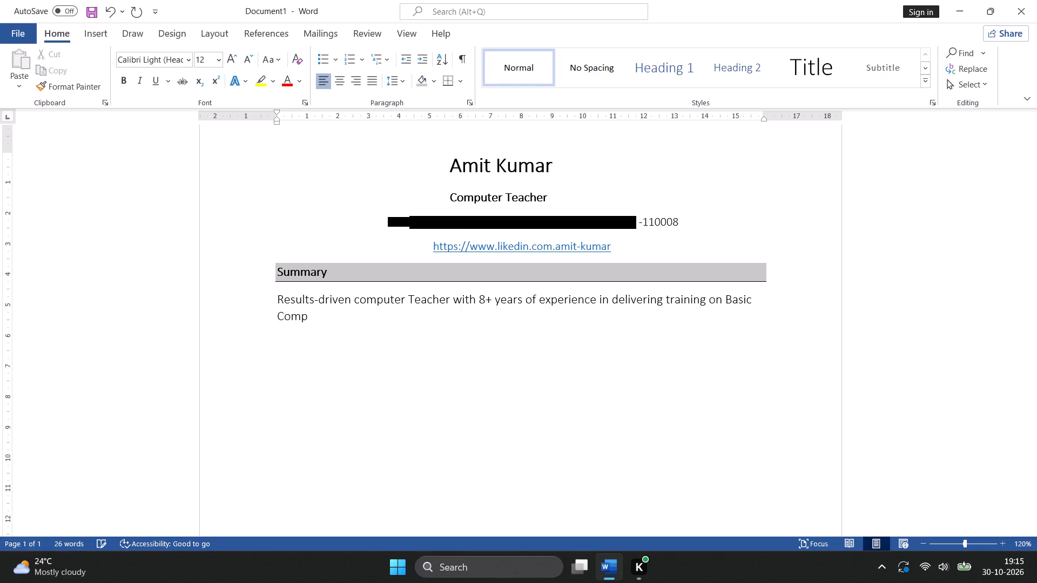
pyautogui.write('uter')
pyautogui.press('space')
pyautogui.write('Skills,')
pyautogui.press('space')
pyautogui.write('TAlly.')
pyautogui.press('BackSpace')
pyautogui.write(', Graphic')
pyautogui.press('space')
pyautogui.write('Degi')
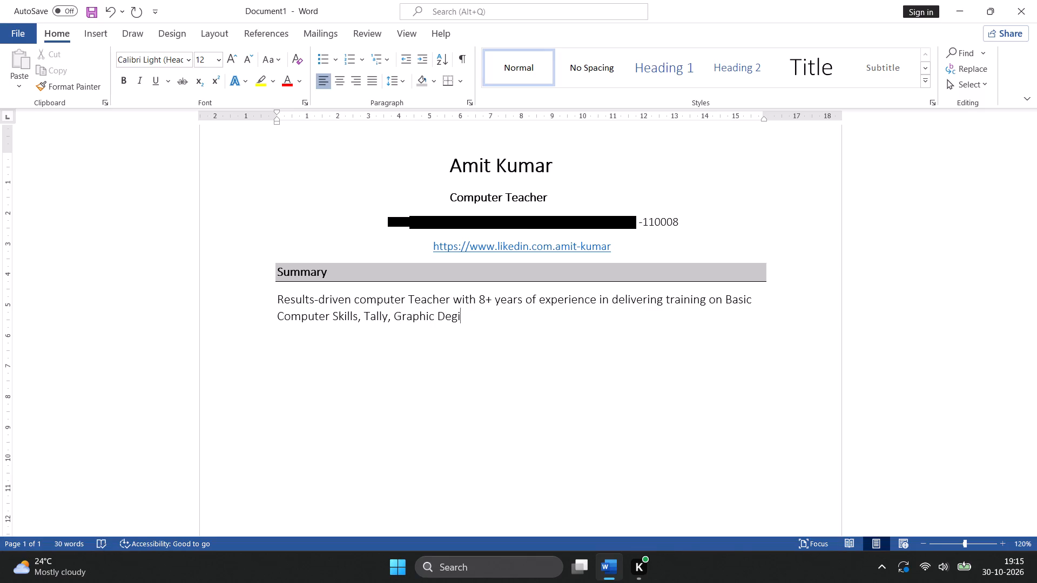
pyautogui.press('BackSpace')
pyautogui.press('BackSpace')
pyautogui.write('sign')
pyautogui.scroll(1, 386, 227)
pyautogui.scroll(-1, 390, 248)
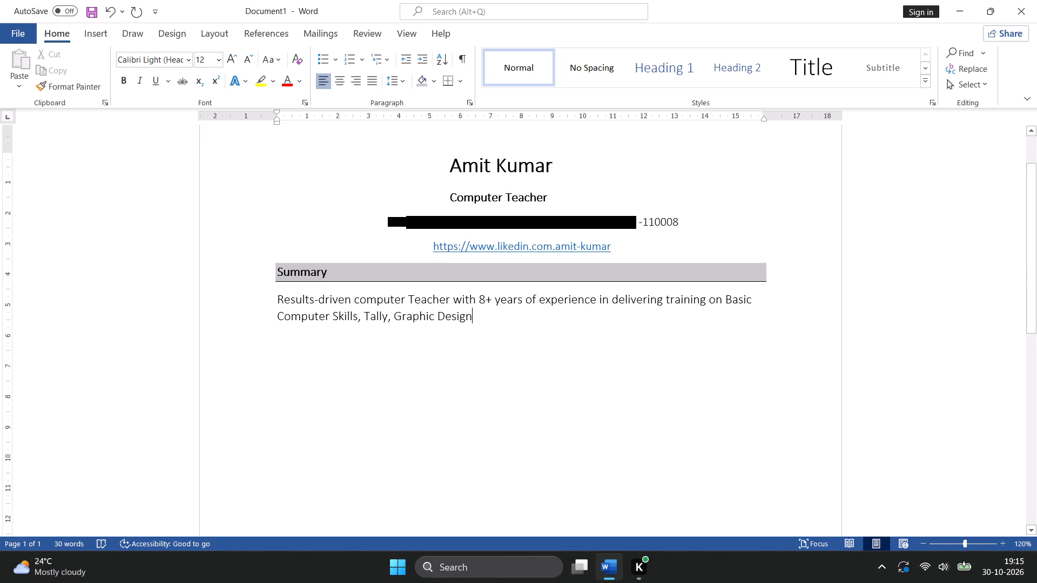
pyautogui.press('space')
pyautogui.press('BackSpace')
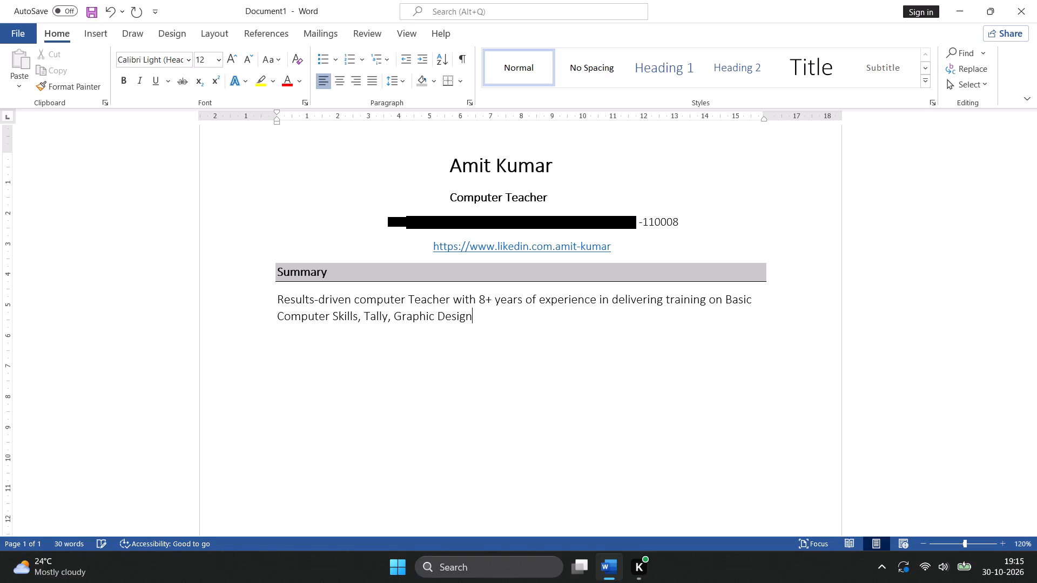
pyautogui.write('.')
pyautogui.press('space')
# Add the sentence "Skilled in curriculum design, classroom management, and student evaluation." to the Summary paragraph.
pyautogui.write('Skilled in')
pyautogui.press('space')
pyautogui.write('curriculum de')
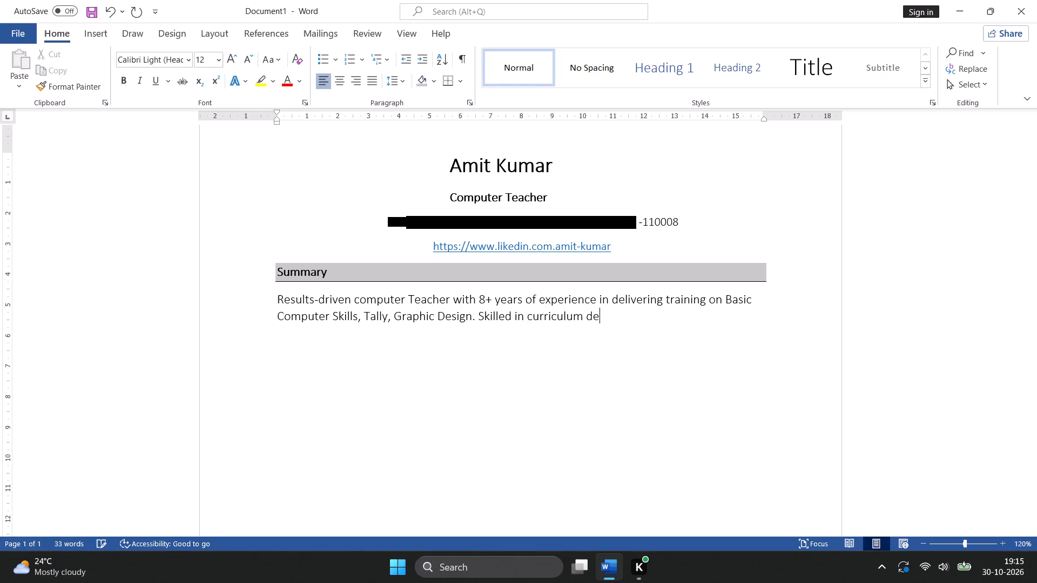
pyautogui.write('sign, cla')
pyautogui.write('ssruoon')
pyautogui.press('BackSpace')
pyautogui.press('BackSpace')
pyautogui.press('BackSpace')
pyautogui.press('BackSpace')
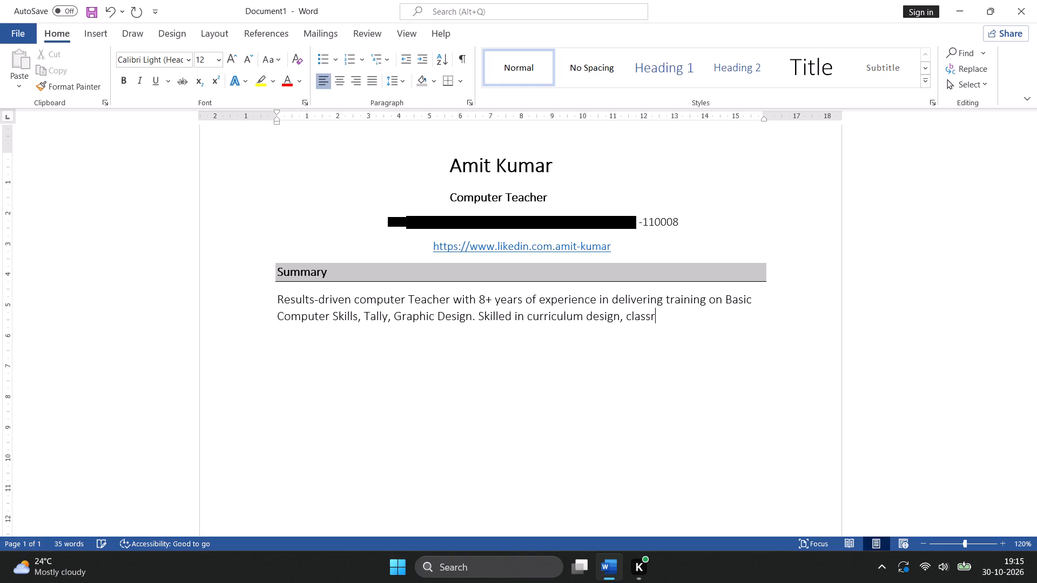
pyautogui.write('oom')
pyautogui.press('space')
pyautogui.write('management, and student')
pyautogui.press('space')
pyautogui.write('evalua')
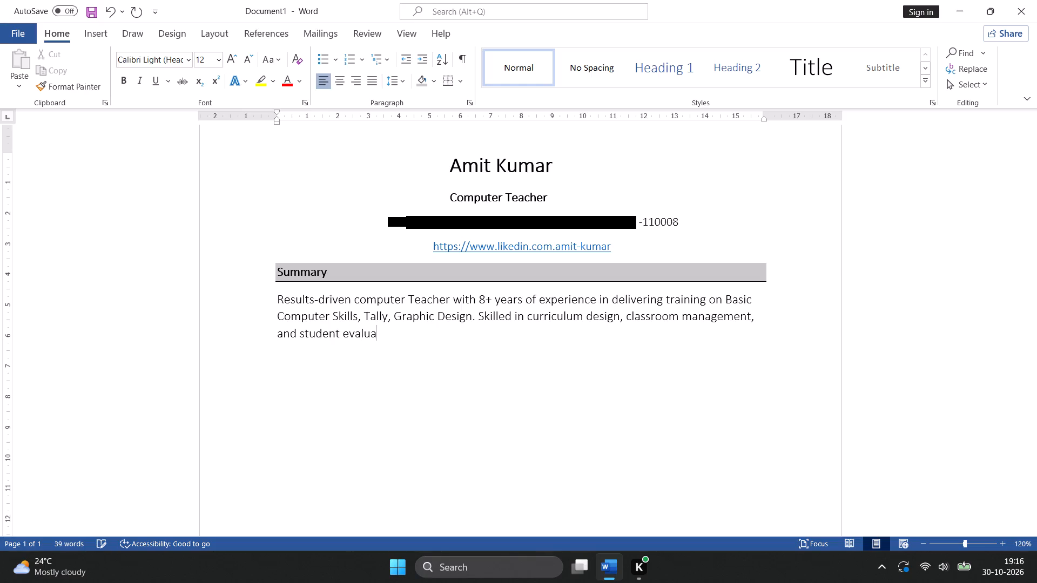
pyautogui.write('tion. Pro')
# Start the software sentence of the Summary paragraph with "Proficient in MS Office, Tallly Prime,".
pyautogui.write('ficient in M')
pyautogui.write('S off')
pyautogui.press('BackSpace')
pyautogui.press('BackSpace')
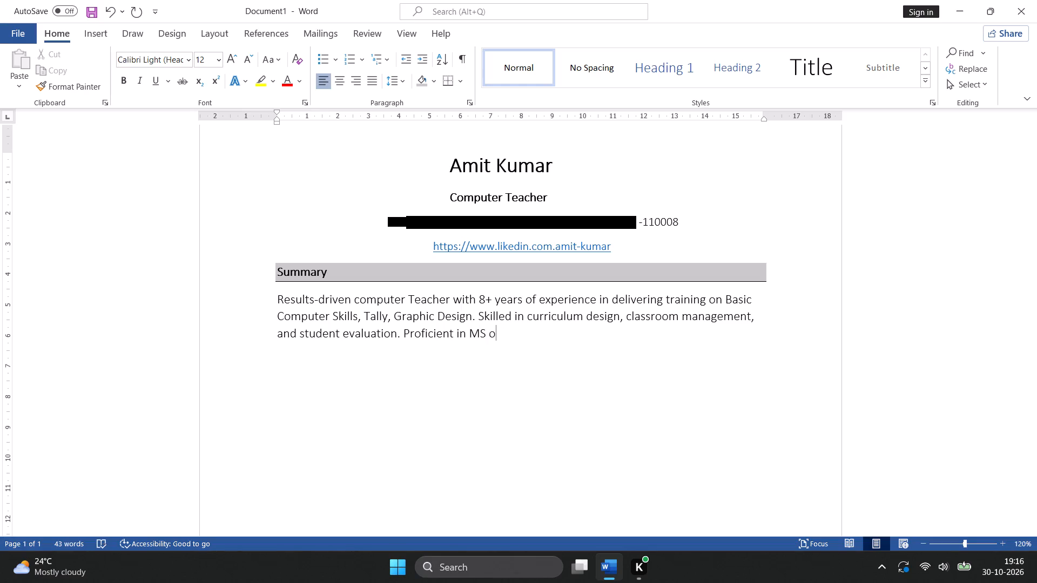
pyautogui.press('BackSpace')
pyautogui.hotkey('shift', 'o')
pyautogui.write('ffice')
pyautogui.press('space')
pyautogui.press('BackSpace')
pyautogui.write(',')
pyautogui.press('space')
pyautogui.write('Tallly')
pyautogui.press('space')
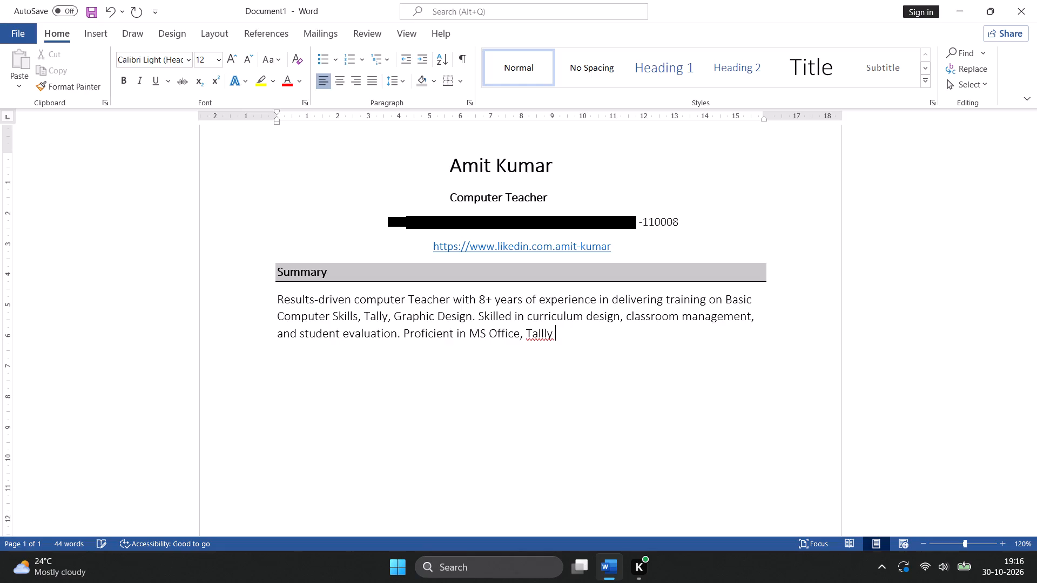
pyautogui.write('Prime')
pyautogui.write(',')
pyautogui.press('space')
# Continue the software list in the Summary paragraph with "CoreIDRAW, Photoshop, InDesign,".
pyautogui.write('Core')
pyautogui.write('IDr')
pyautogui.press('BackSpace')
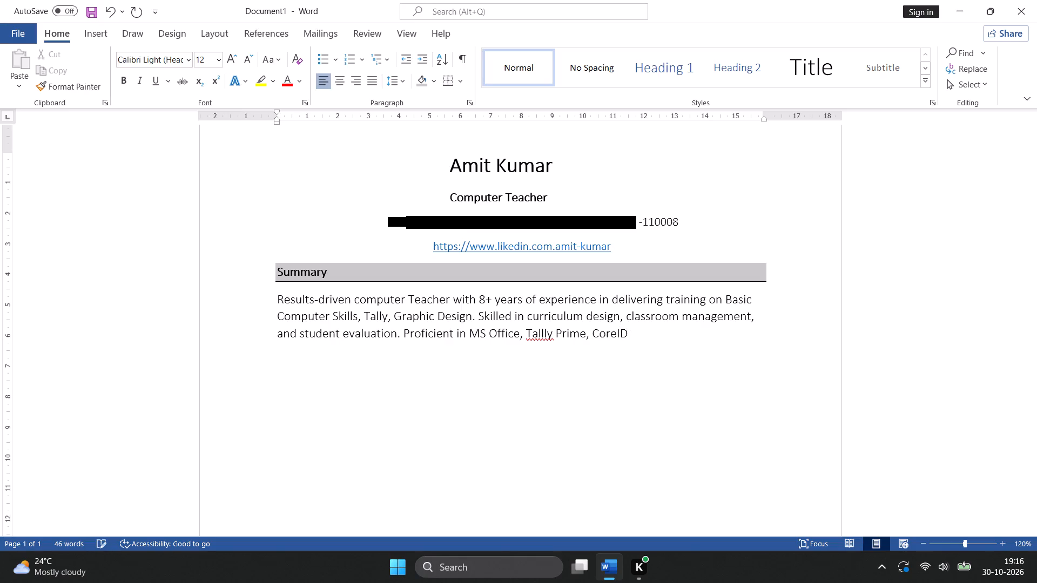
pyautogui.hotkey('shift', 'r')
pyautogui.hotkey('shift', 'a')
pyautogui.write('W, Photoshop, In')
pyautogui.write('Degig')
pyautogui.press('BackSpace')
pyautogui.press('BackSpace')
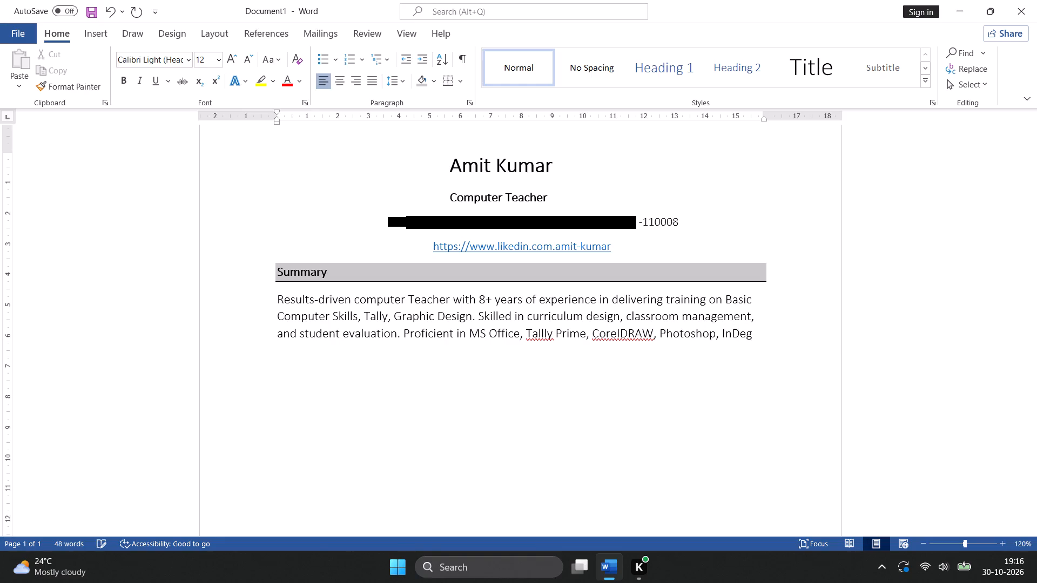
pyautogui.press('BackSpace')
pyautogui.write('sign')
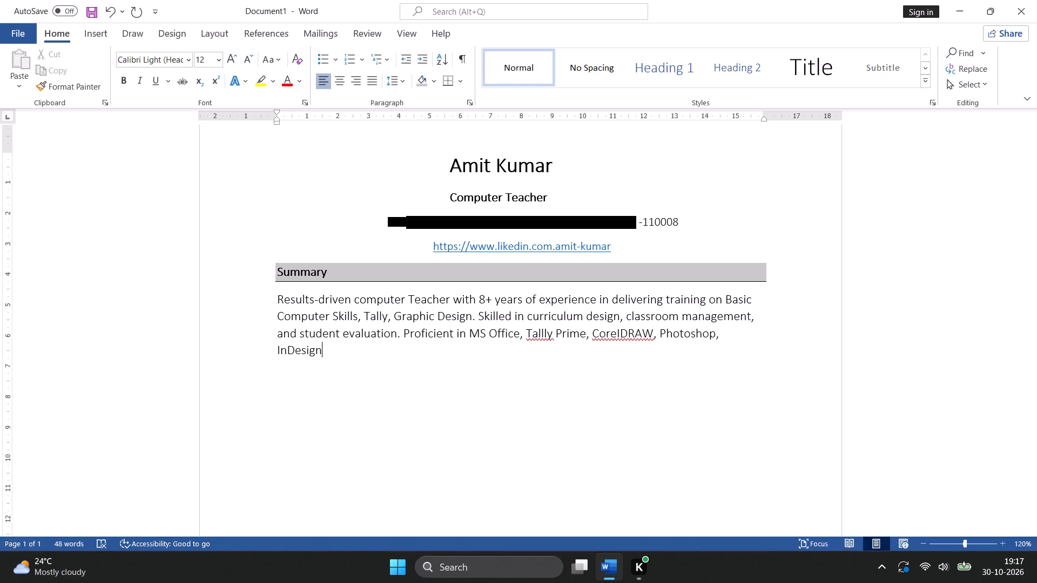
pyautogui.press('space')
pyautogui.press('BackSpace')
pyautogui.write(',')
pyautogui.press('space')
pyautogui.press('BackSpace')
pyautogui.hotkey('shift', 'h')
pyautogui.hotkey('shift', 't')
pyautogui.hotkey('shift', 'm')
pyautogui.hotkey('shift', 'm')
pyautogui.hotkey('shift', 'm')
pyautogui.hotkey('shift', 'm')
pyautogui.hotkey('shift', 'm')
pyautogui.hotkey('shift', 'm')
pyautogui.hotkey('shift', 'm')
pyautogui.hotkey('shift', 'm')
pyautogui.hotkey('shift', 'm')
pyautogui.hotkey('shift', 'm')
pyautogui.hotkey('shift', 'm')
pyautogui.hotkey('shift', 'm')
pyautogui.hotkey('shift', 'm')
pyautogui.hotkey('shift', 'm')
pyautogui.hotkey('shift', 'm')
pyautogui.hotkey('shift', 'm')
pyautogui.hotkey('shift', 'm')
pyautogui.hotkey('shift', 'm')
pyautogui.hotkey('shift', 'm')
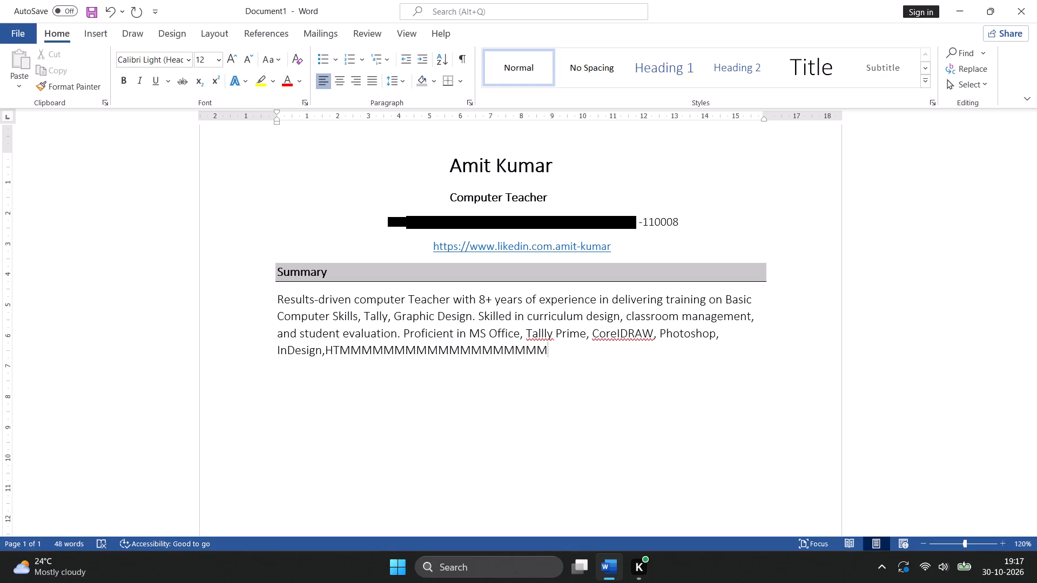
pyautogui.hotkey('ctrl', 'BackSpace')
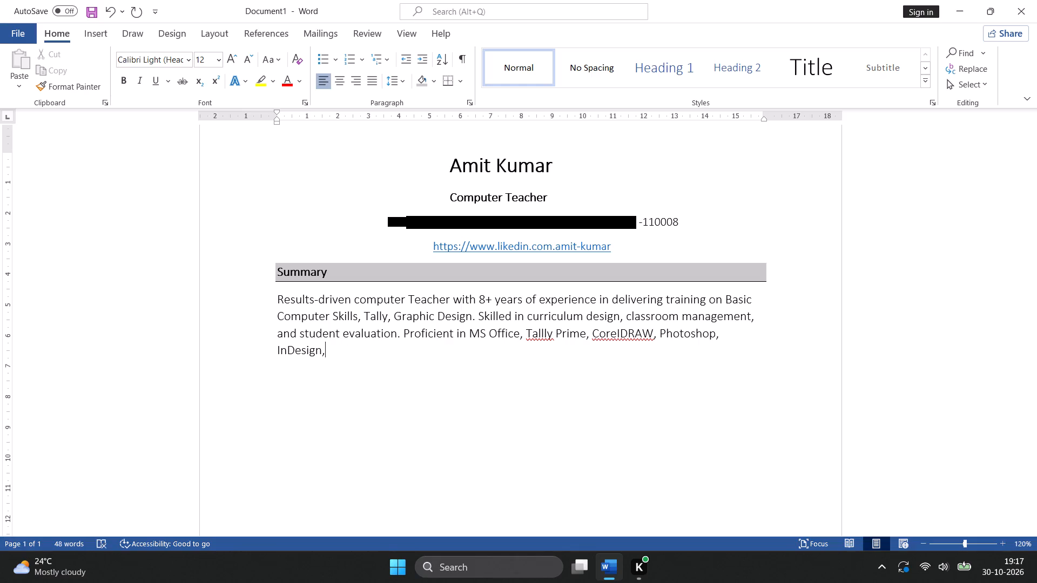
# Finish the software sentence directly after the InDesign comma with "HTML, CSS, and JavaScript.".
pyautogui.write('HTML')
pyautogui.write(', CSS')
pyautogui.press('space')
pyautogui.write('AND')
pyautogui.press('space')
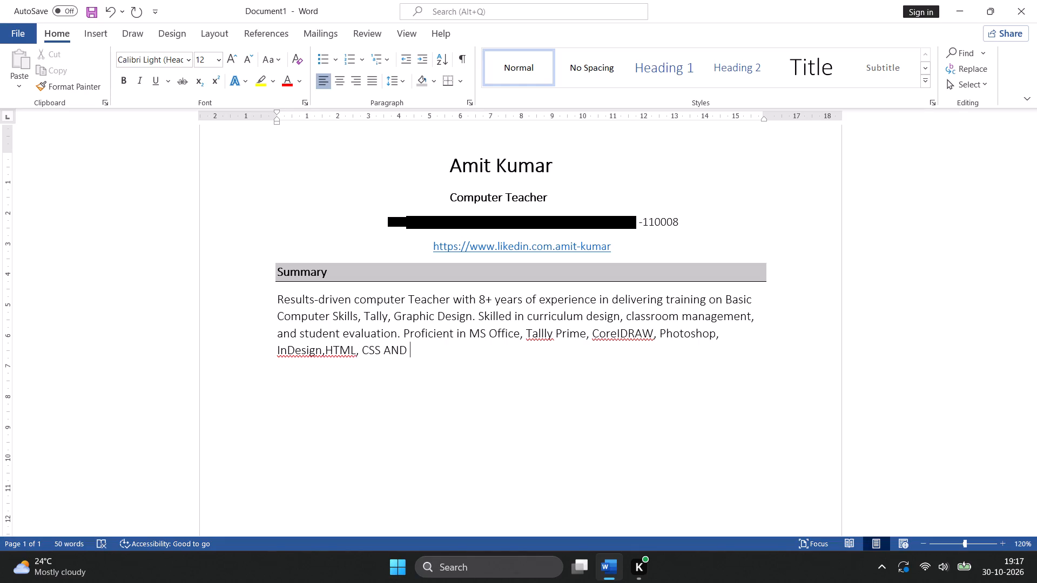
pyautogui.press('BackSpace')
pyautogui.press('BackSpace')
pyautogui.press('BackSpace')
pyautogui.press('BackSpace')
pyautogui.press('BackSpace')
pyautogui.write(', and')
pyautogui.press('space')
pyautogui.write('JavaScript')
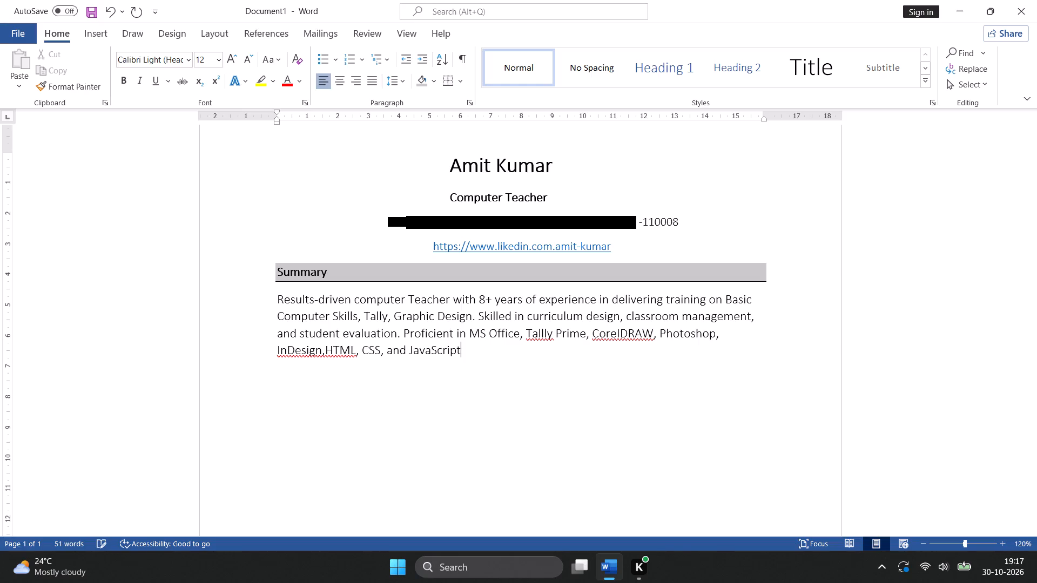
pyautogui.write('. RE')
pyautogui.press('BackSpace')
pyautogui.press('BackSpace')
# Add the sentence "Recognized for developing engaging lesson plans that enhance digital literacy and improve student outcomes." to the Summary paragraph.
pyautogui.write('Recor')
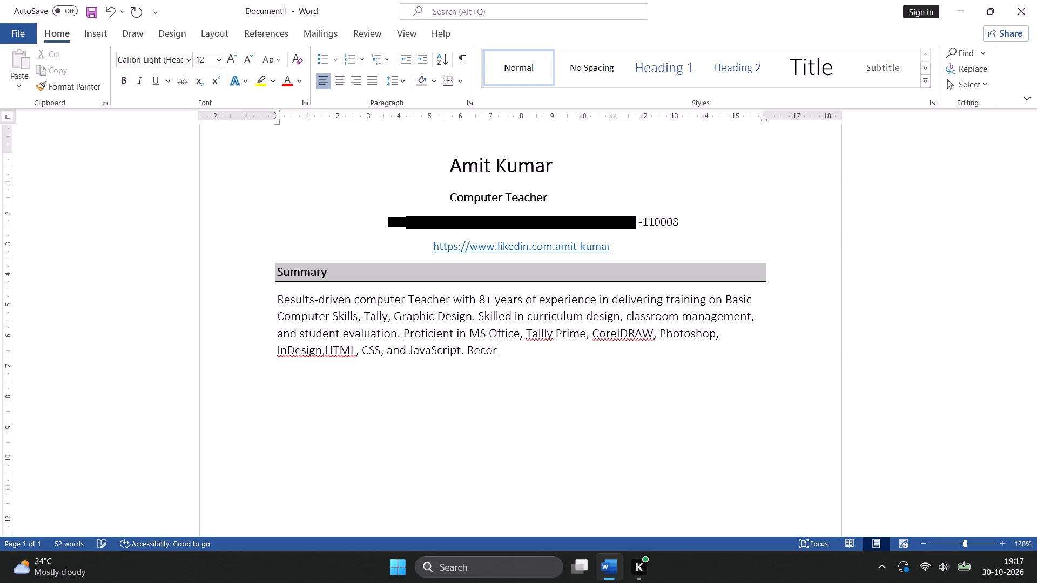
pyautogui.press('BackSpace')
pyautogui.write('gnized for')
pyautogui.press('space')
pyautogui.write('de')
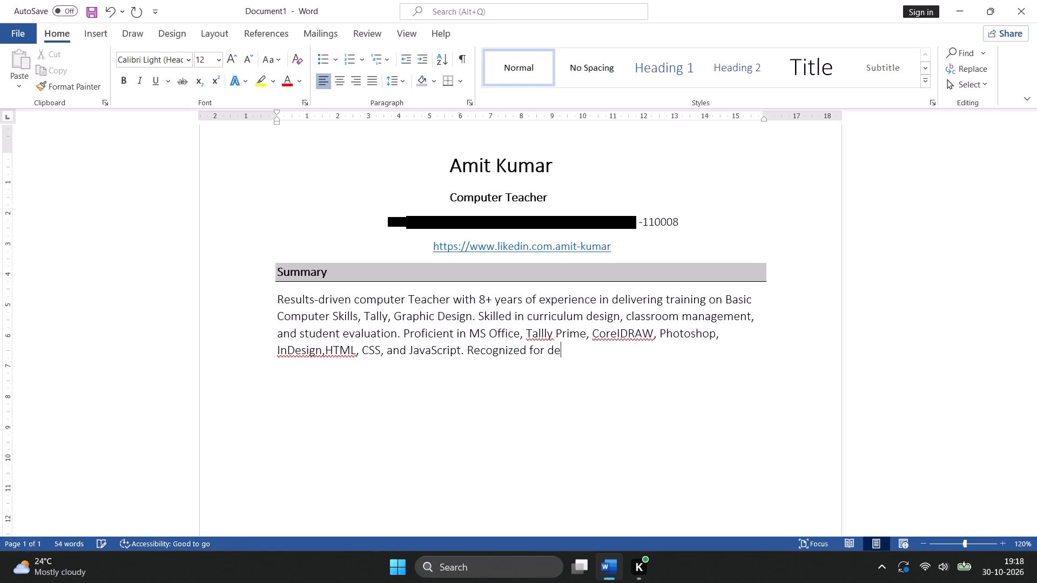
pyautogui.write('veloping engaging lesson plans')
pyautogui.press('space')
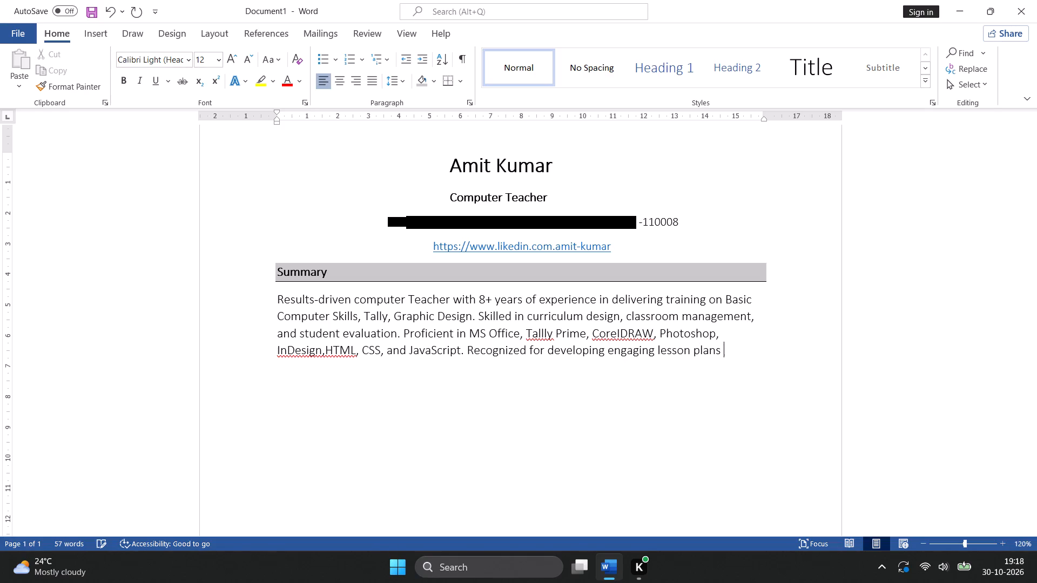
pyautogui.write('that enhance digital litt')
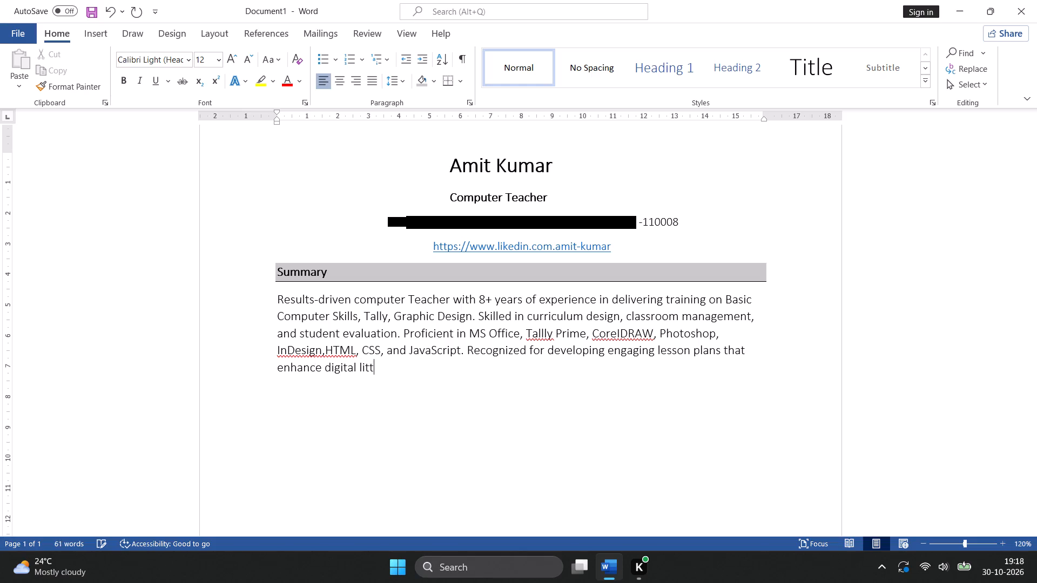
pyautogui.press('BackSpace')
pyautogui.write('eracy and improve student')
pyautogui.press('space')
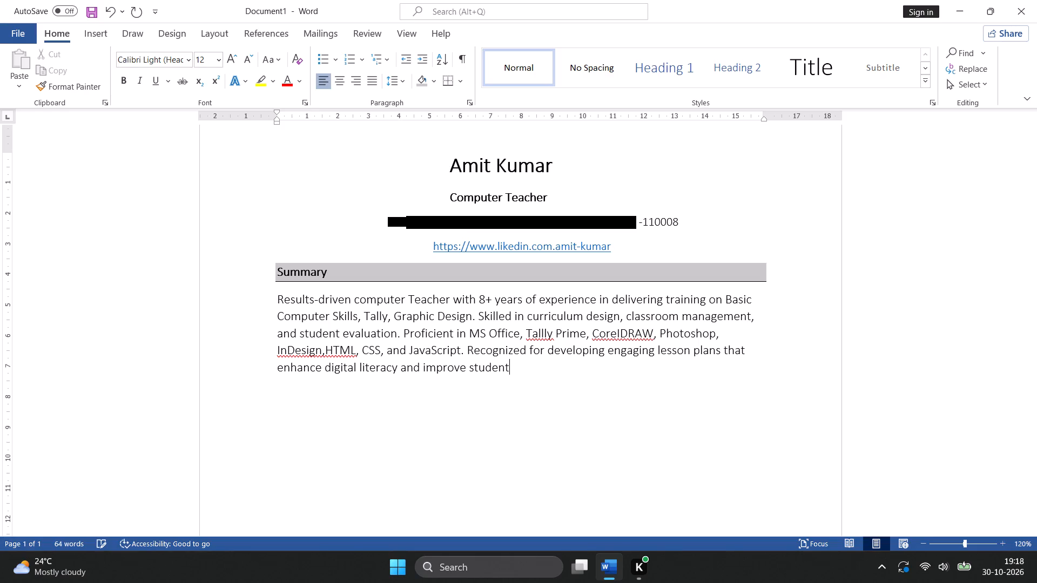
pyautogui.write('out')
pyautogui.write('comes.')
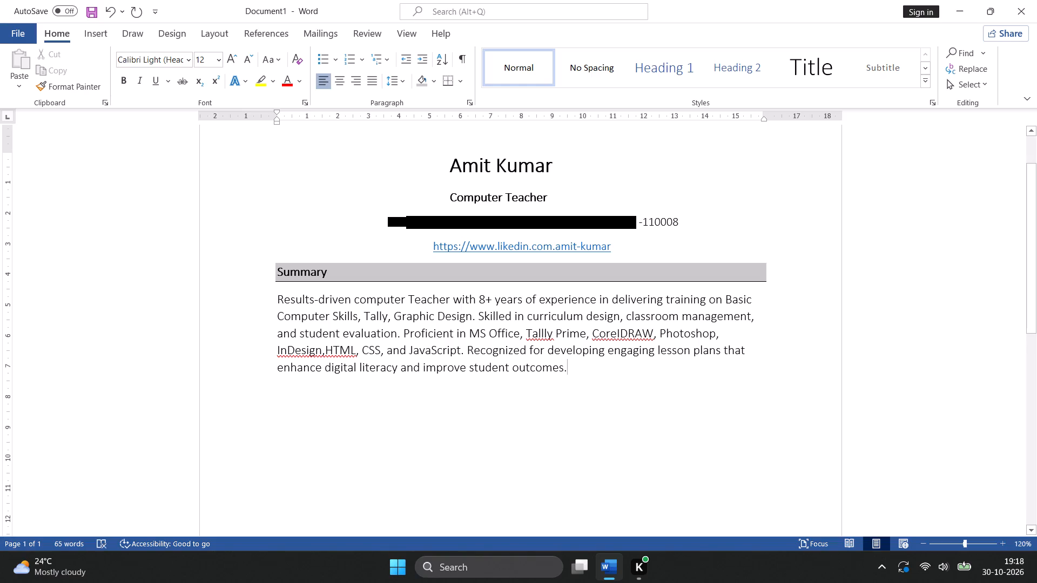
# Make the whole Summary paragraph below the shaded heading bold.
pyautogui.moveTo(272, 301); pyautogui.dragTo(273, 301)
pyautogui.moveTo(273, 301); pyautogui.dragTo(592, 410)
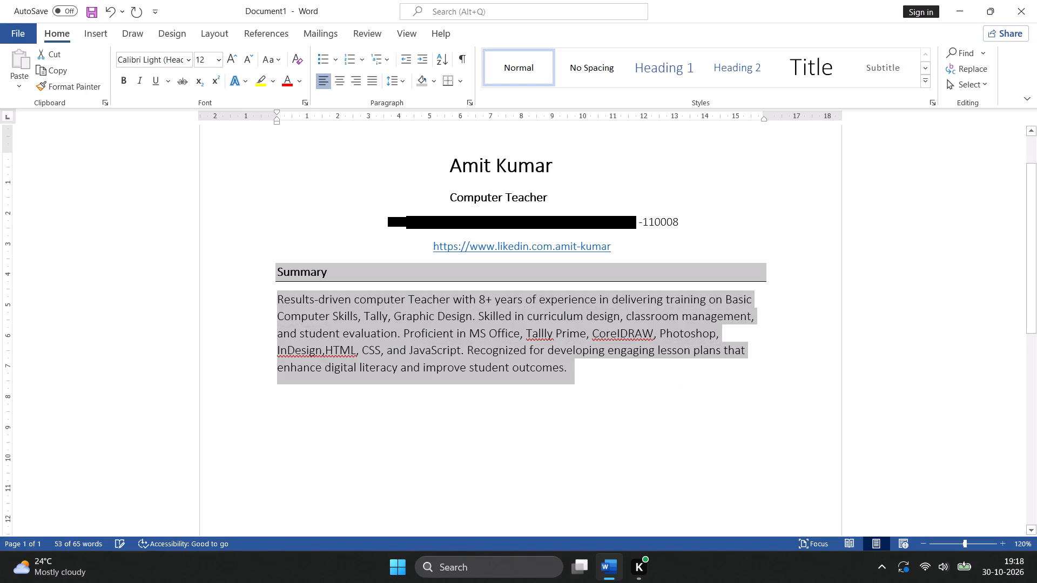
pyautogui.click(129, 84)
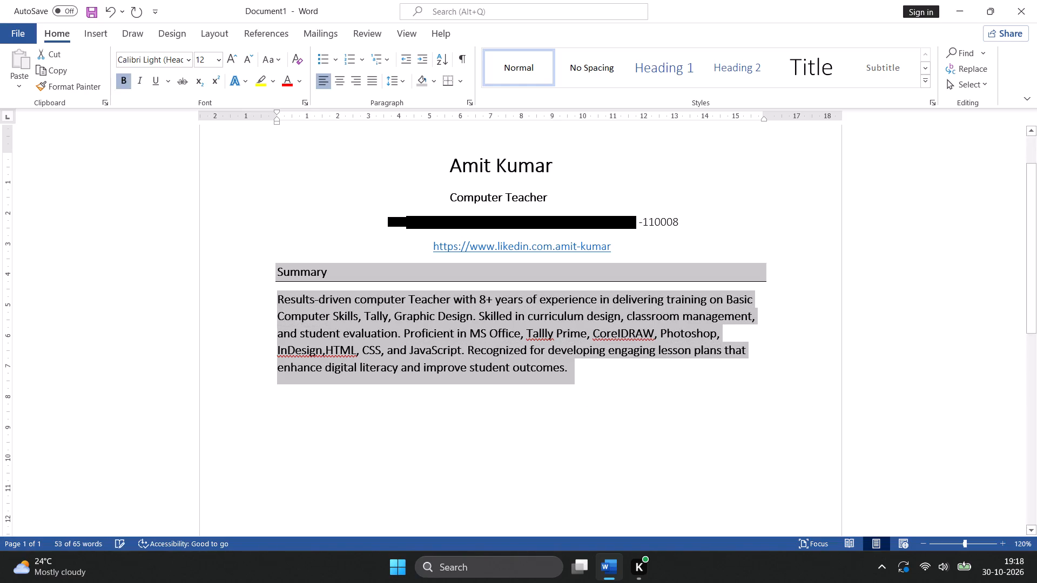
pyautogui.click(728, 430)
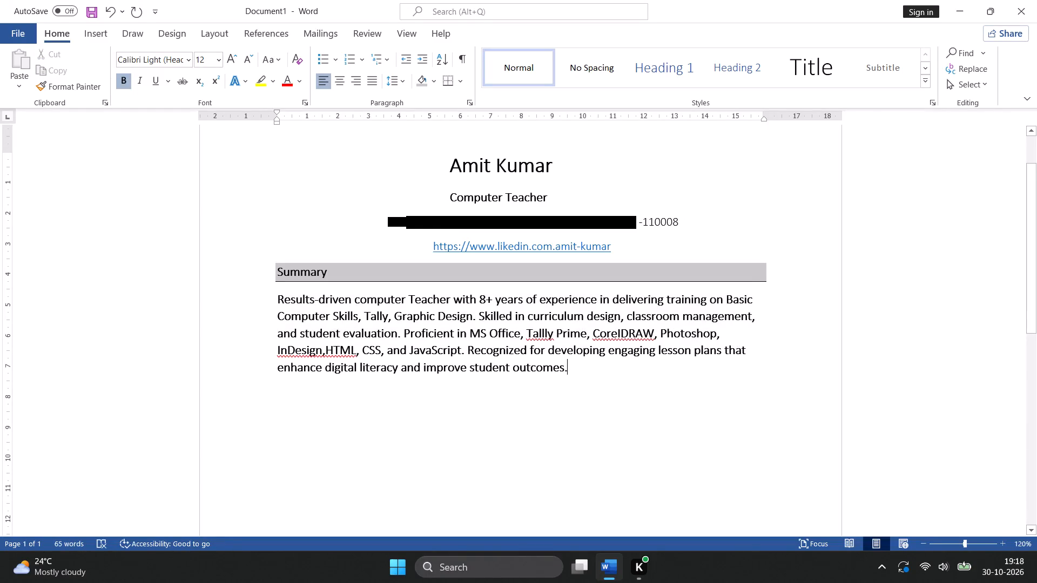
# Add a bold "Experience" heading on a new line below the Summary paragraph.
pyautogui.click(279, 393)
pyautogui.click(280, 392)
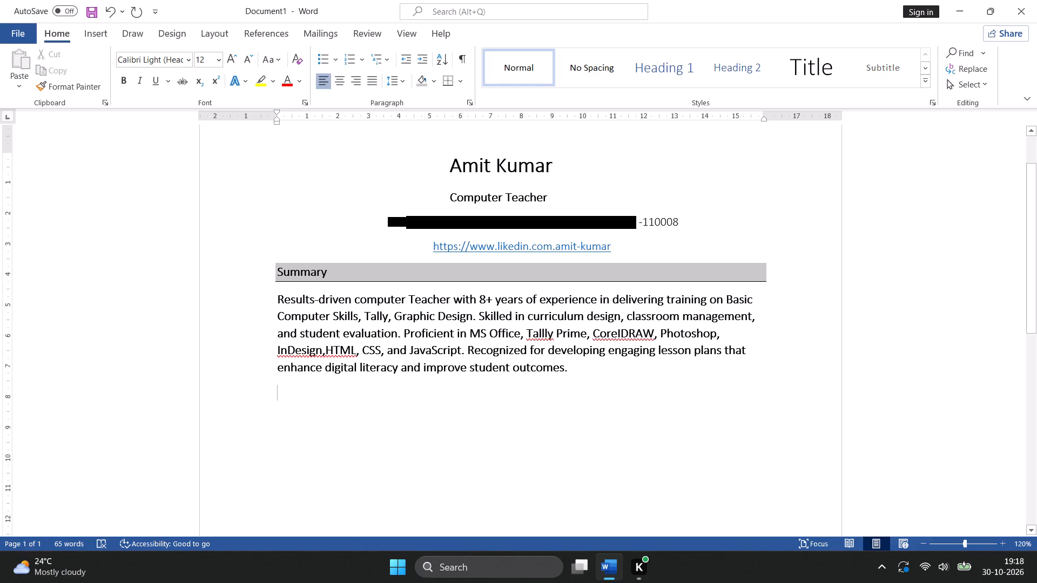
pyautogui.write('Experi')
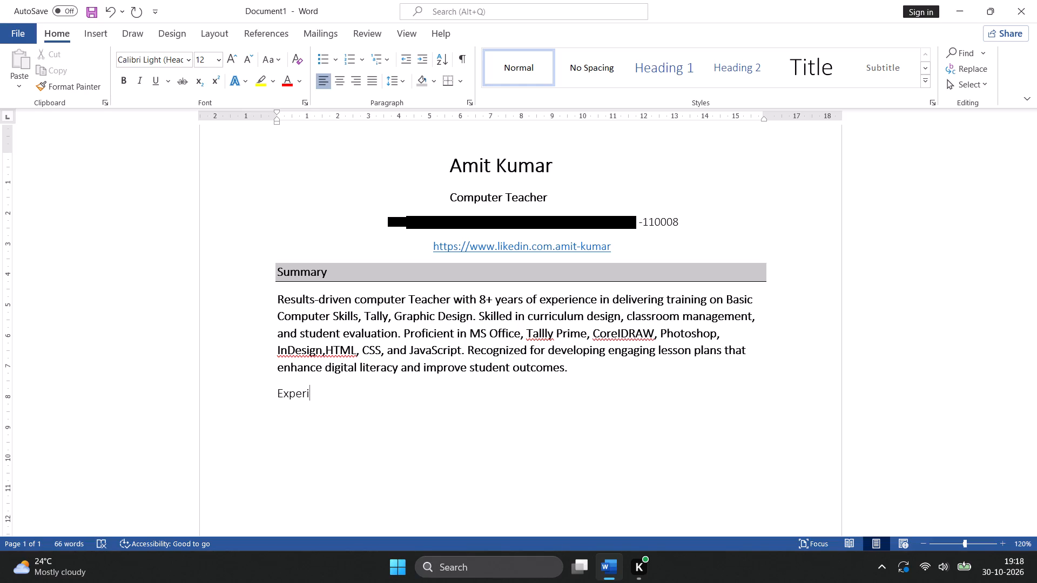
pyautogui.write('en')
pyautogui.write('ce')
pyautogui.moveTo(348, 403); pyautogui.dragTo(223, 415)
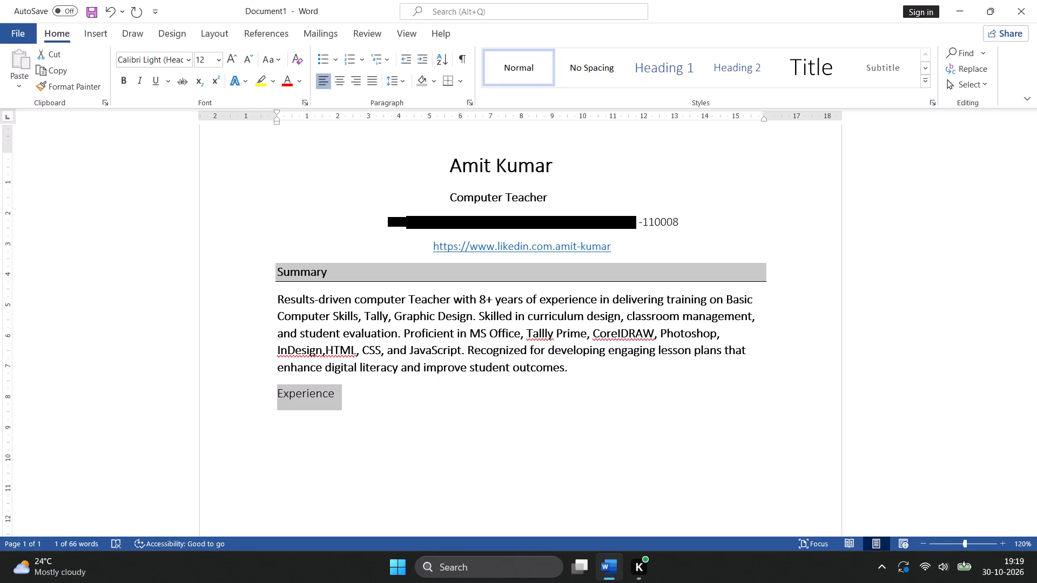
pyautogui.click(123, 85)
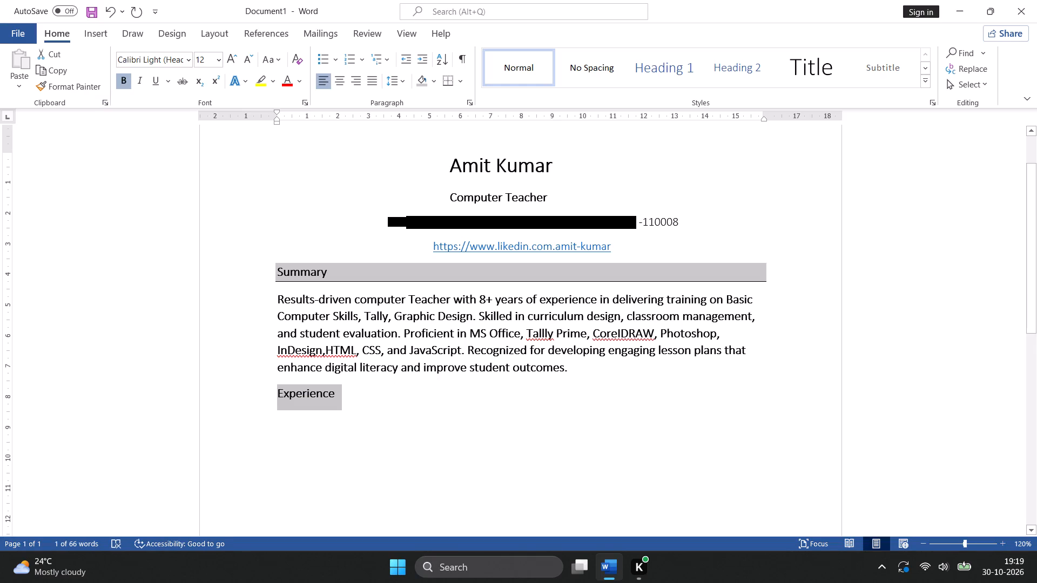
pyautogui.click(380, 467)
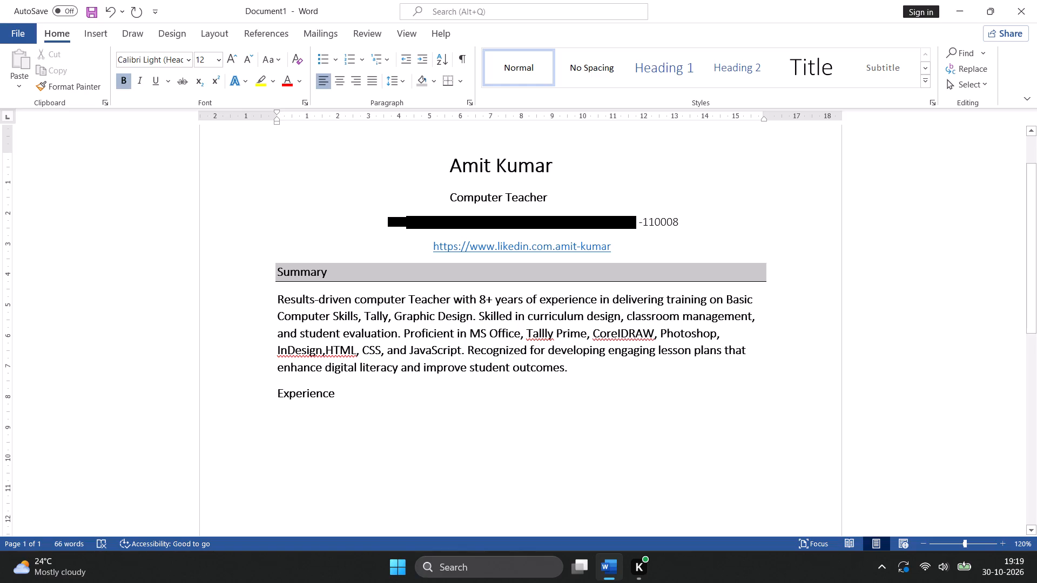
# Increase the font size of the Summary and Experience headings to 14.
pyautogui.moveTo(333, 273); pyautogui.dragTo(274, 276)
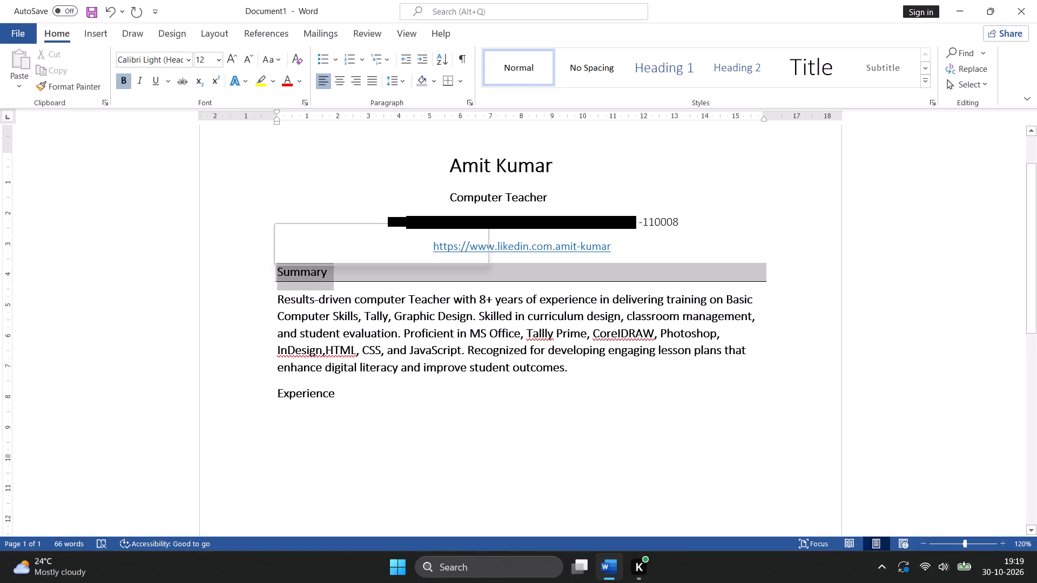
pyautogui.click(233, 63)
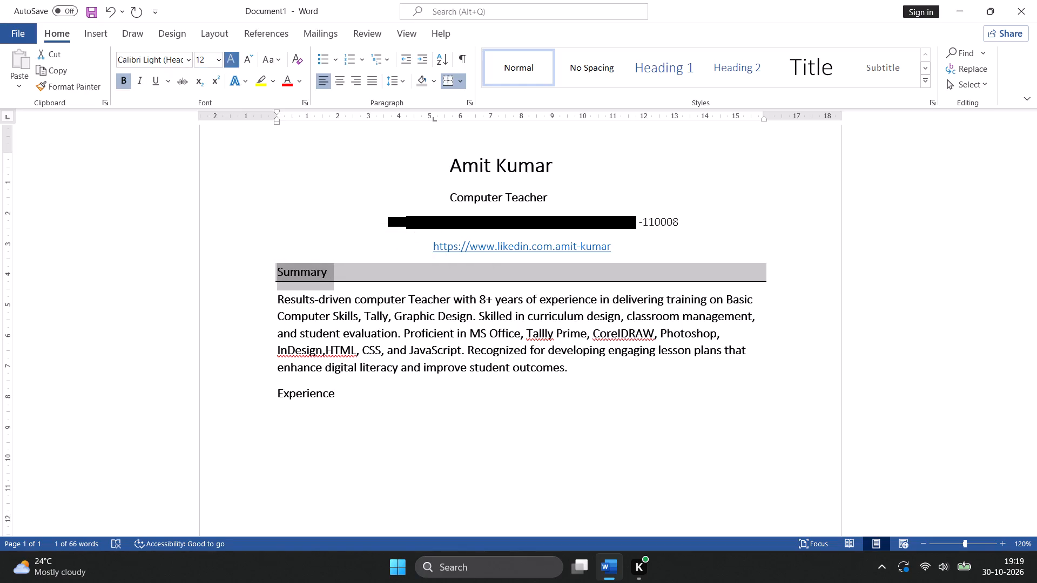
pyautogui.click(409, 444)
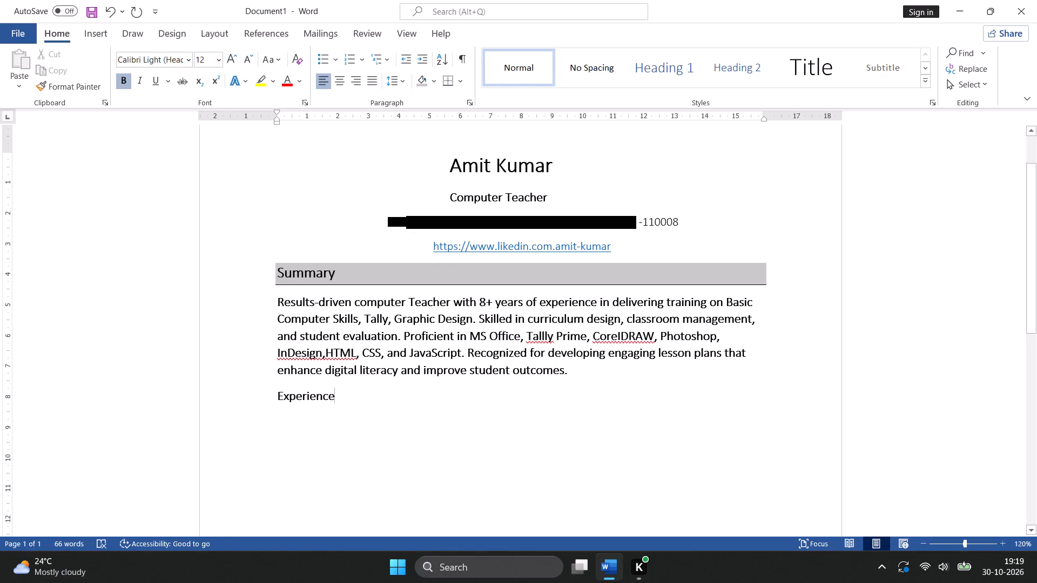
pyautogui.moveTo(344, 404); pyautogui.dragTo(272, 402)
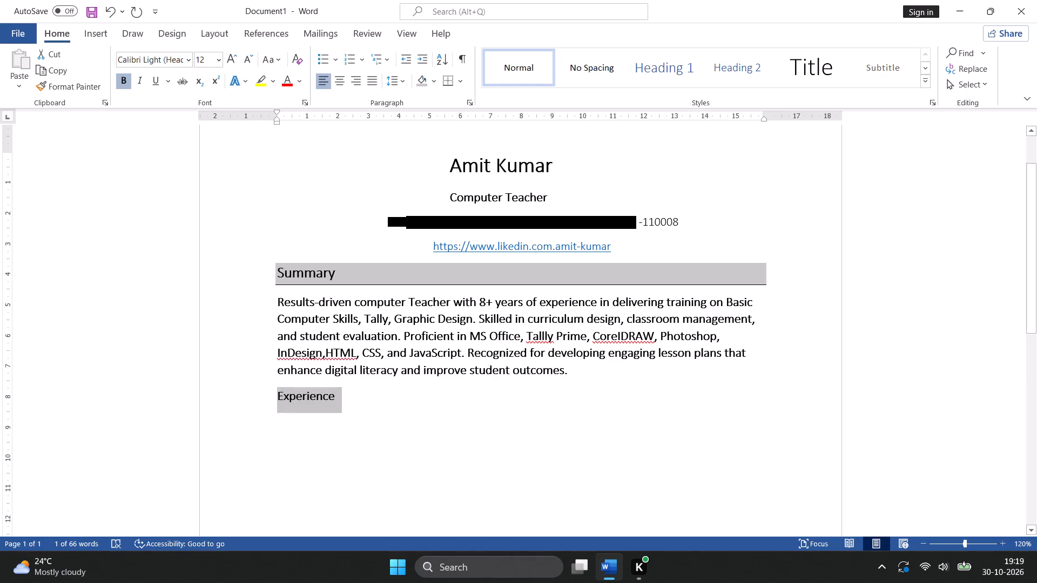
pyautogui.click(234, 58)
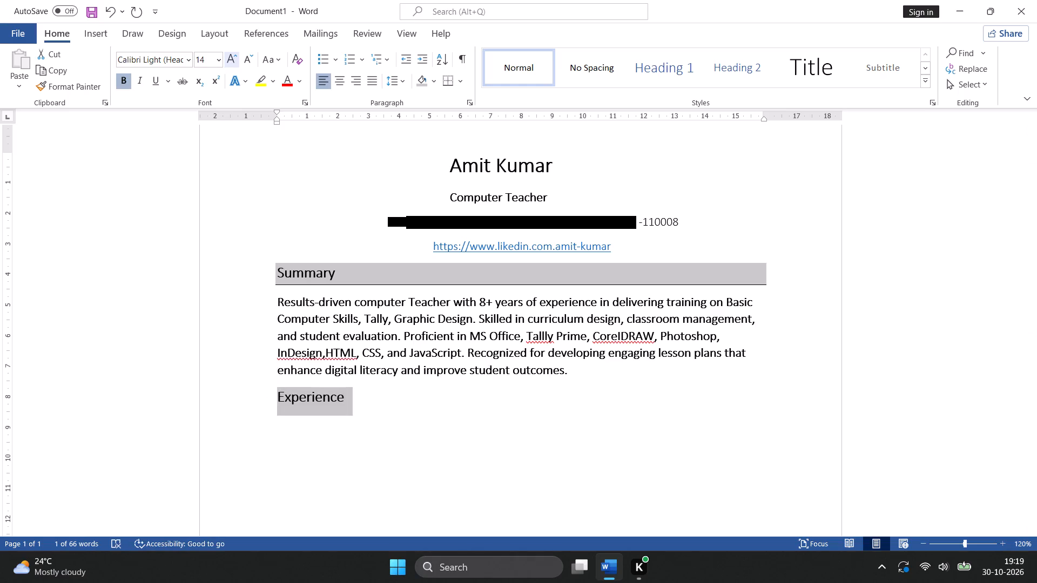
pyautogui.click(403, 440)
# Copy the Summary heading's shading and underline formatting onto the Experience heading with Format Painter.
pyautogui.moveTo(345, 277); pyautogui.dragTo(341, 277)
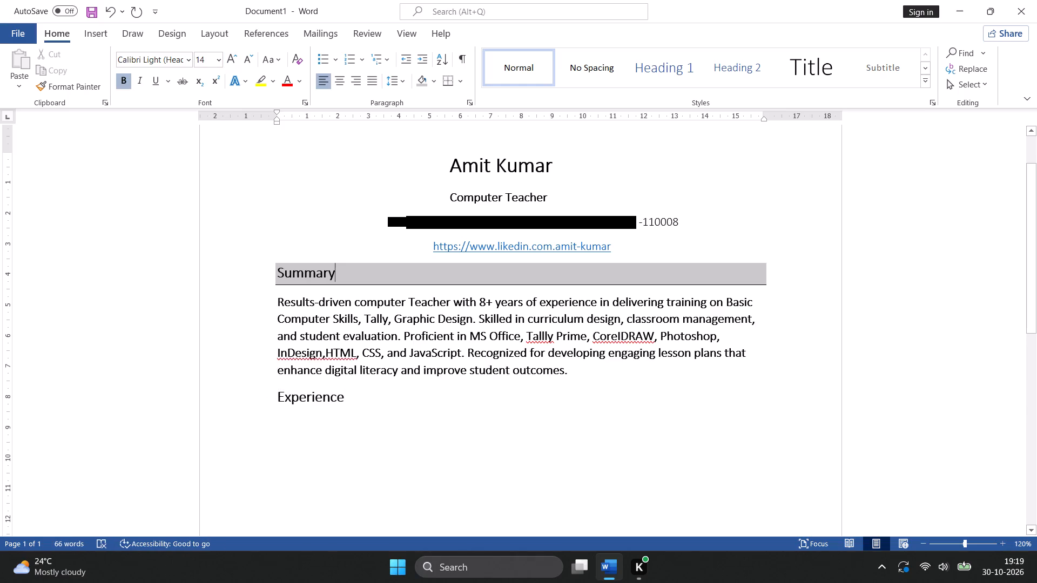
pyautogui.moveTo(341, 277); pyautogui.dragTo(280, 277)
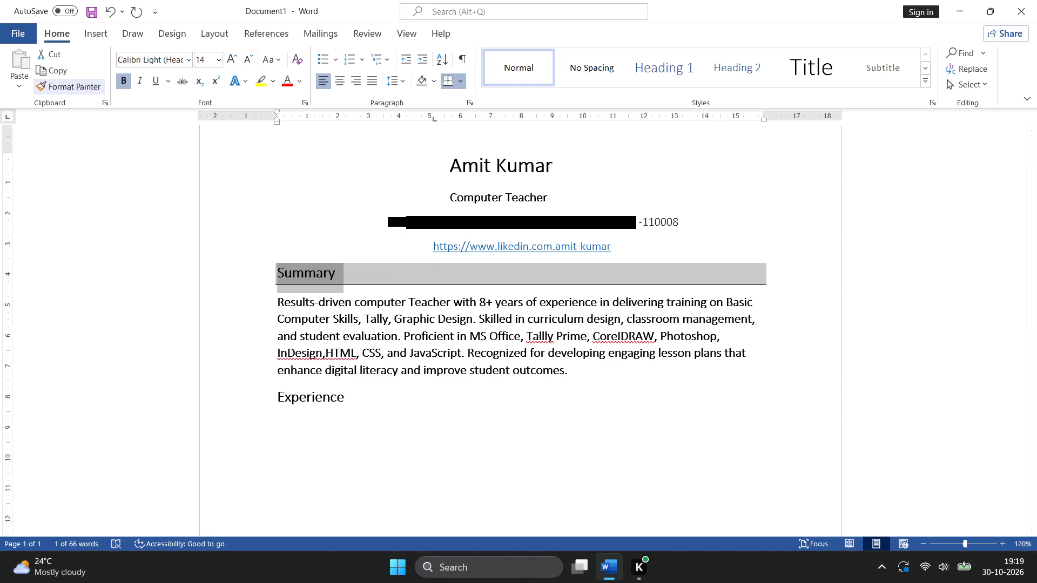
pyautogui.click(73, 83)
pyautogui.moveTo(349, 400); pyautogui.dragTo(349, 399)
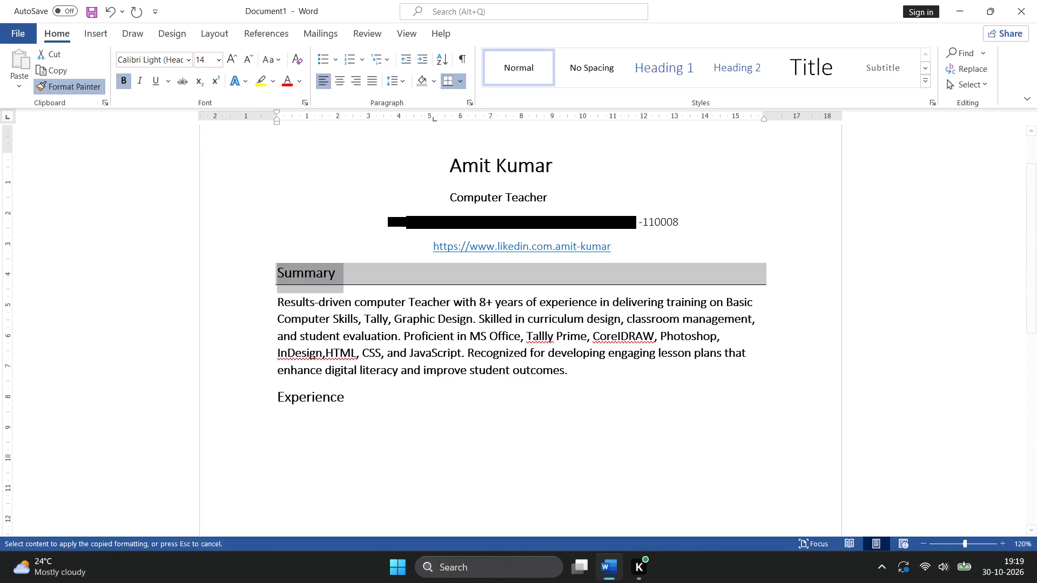
pyautogui.moveTo(349, 399); pyautogui.dragTo(251, 395)
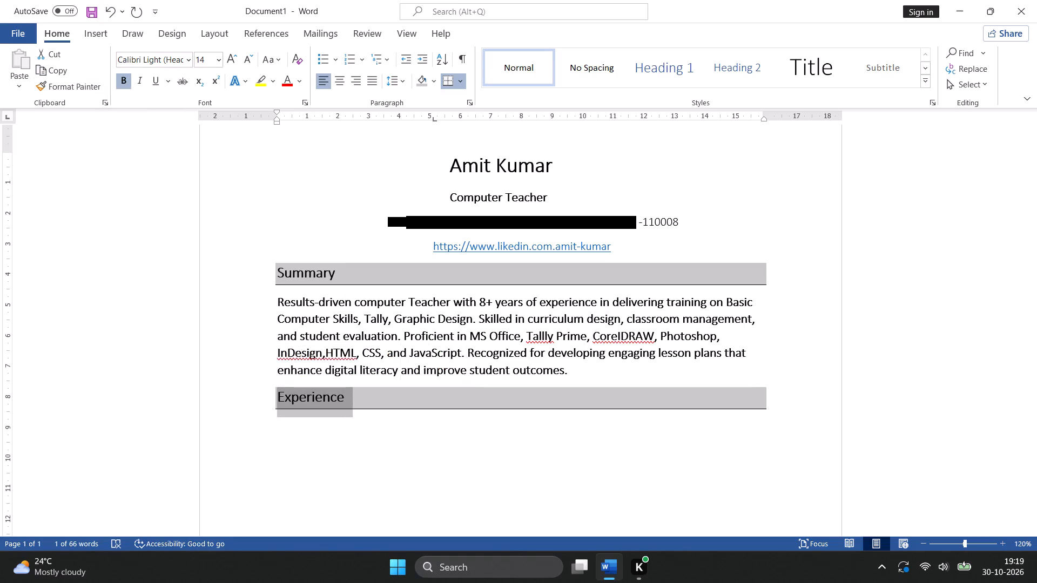
pyautogui.click(60, 86)
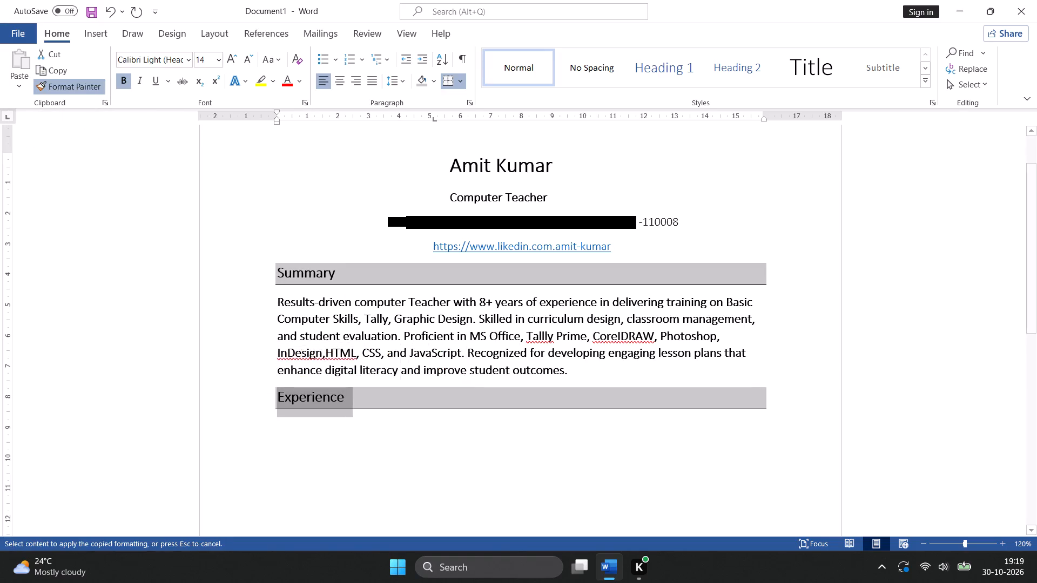
pyautogui.click(358, 483)
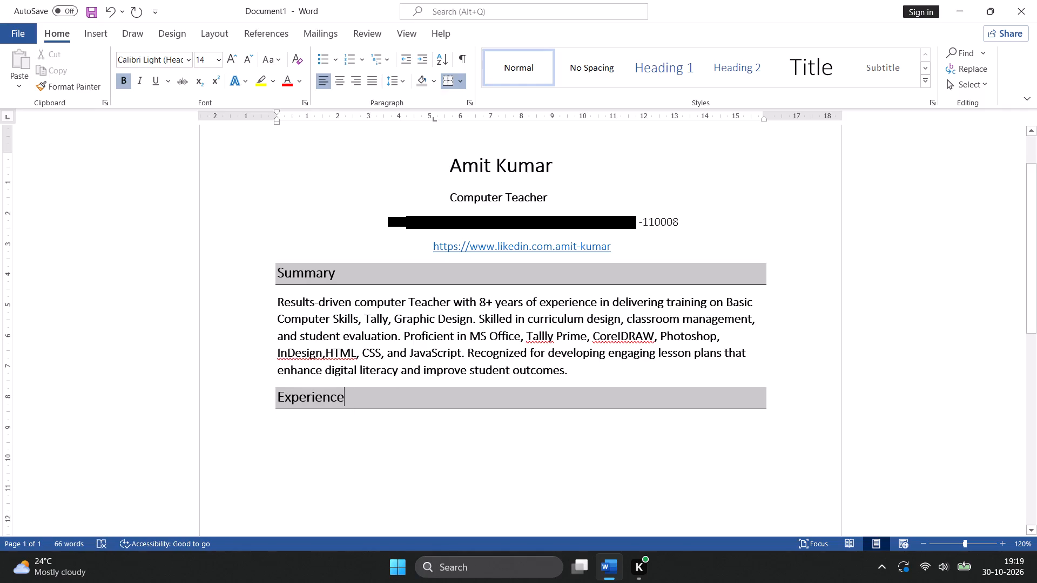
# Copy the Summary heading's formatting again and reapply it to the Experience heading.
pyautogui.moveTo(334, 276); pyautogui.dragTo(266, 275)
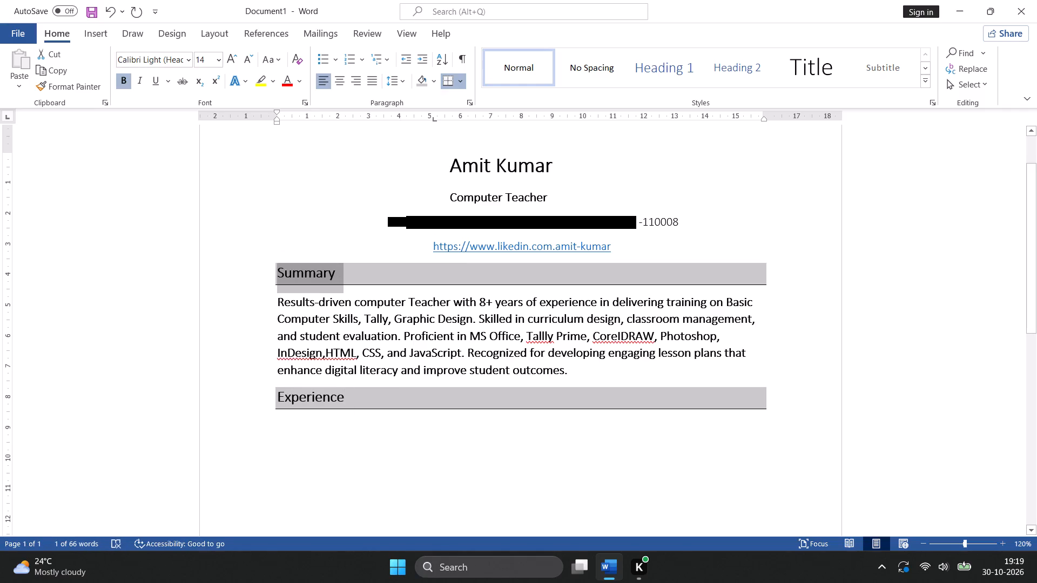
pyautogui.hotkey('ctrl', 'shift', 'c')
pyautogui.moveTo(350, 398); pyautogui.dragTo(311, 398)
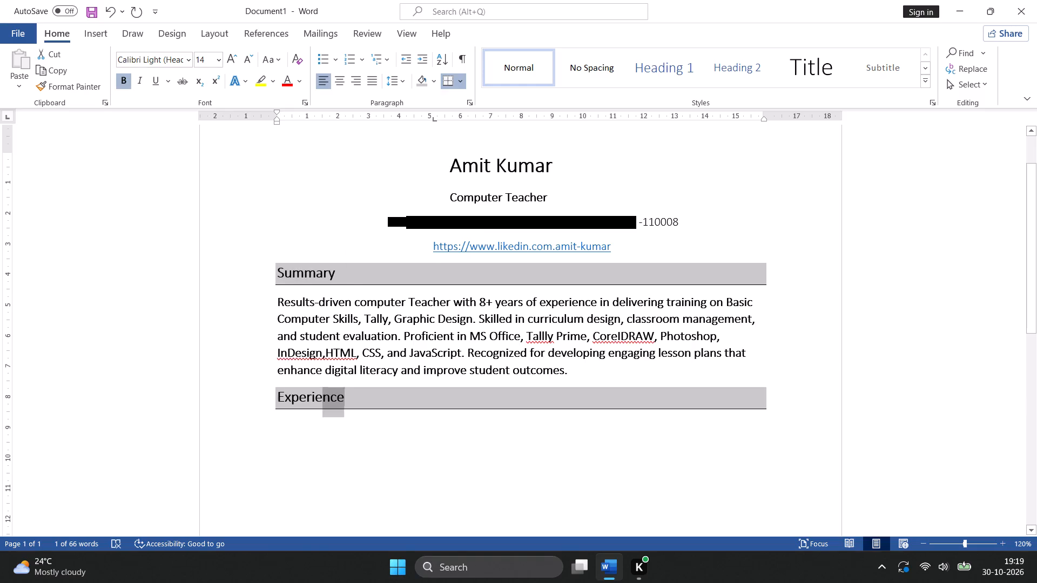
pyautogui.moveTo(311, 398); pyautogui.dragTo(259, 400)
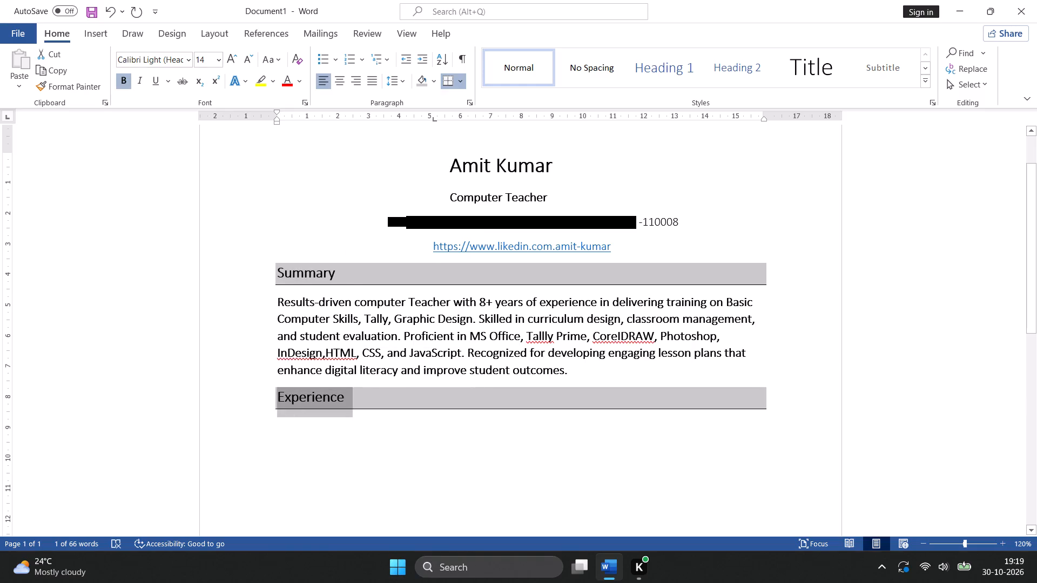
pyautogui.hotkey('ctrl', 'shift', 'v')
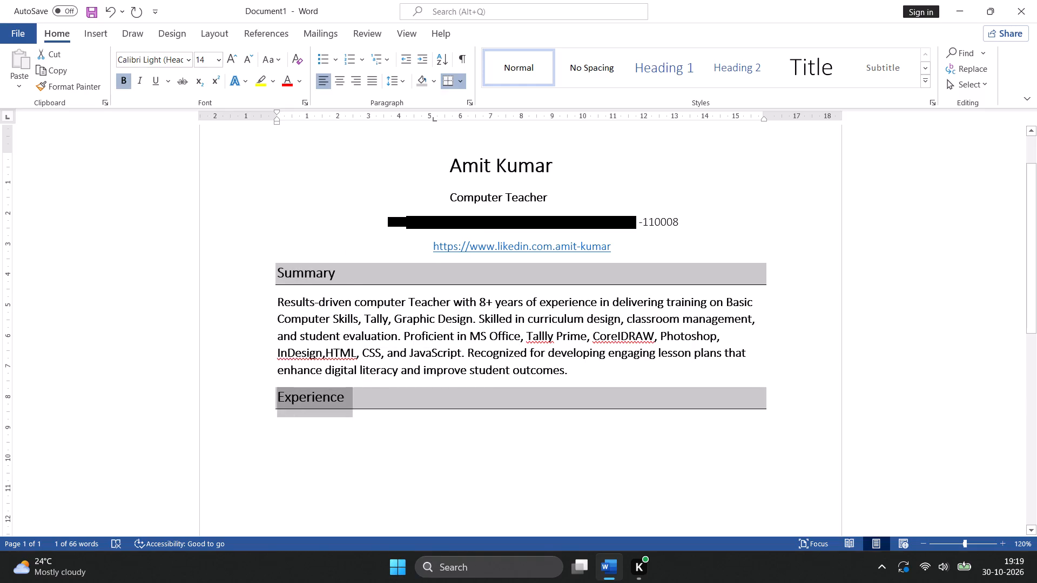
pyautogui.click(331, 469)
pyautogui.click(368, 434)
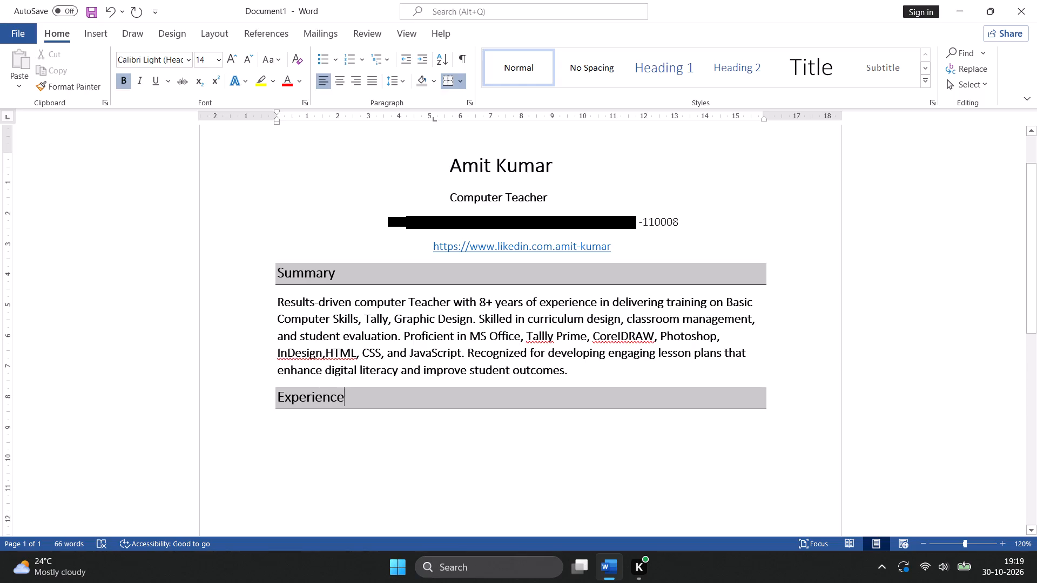
# Add the bold line "Computer Teacher" in a new unshaded paragraph below the Experience heading.
pyautogui.doubleClick(280, 429)
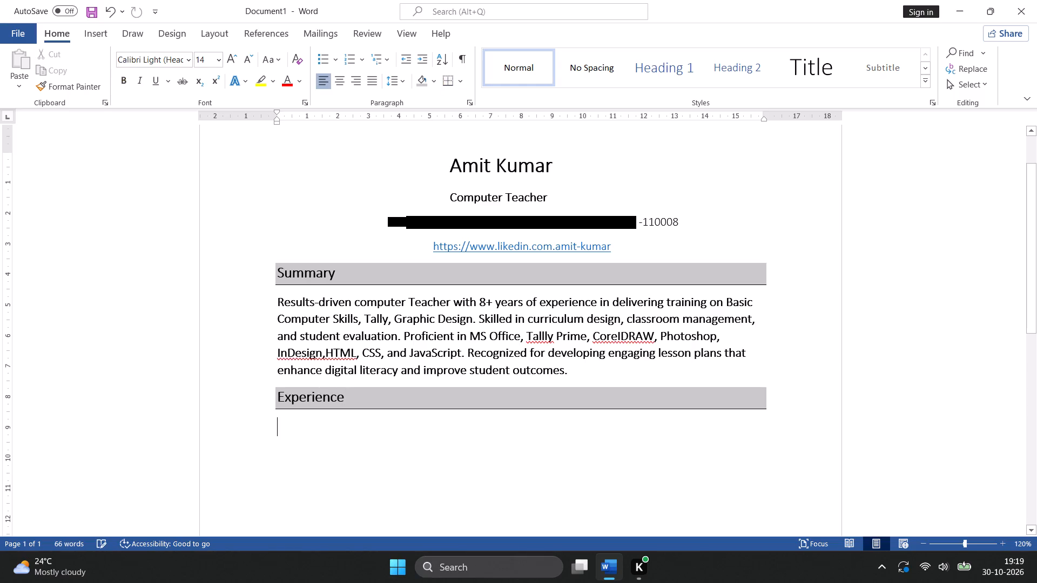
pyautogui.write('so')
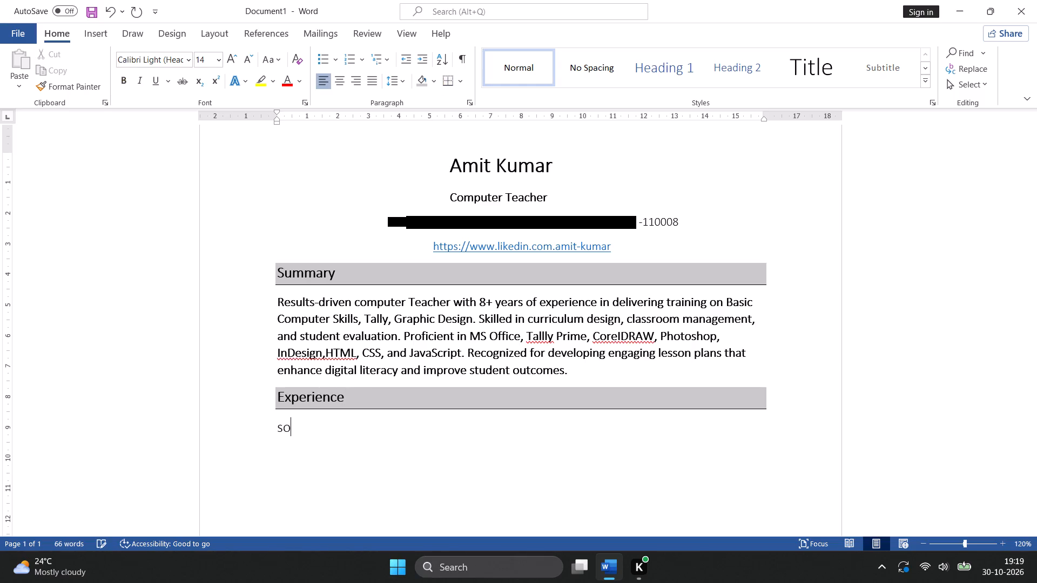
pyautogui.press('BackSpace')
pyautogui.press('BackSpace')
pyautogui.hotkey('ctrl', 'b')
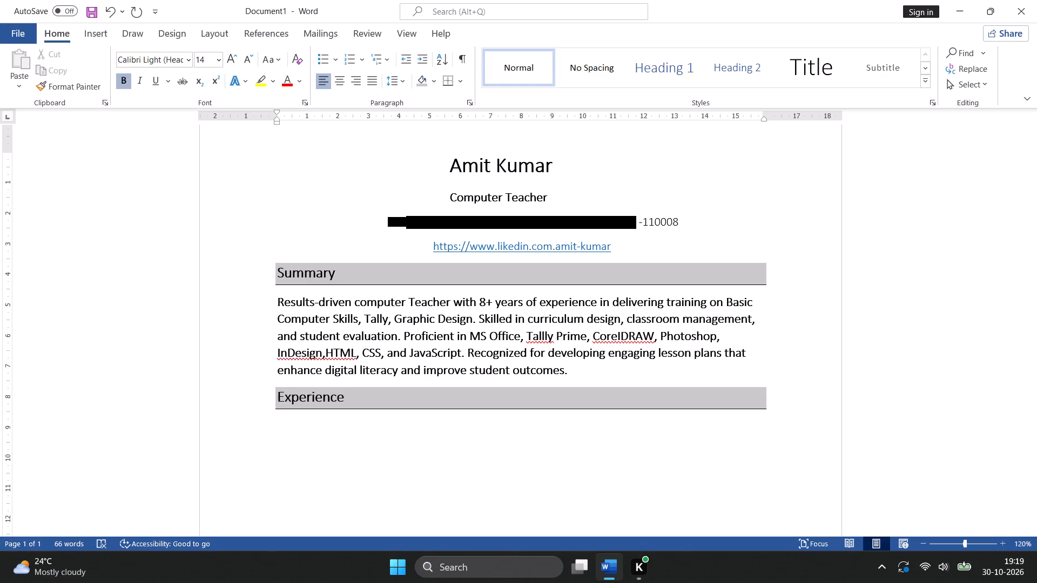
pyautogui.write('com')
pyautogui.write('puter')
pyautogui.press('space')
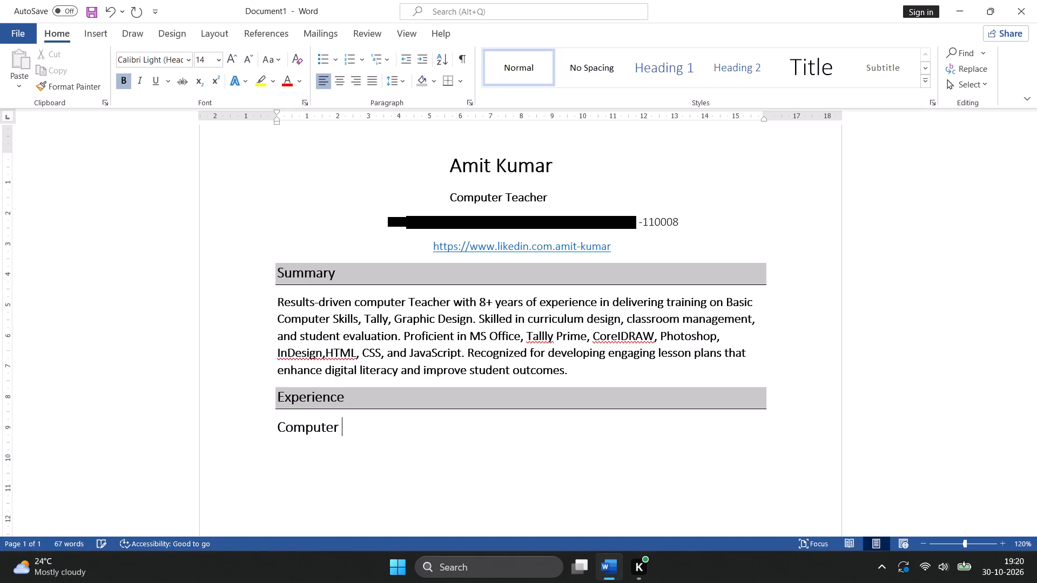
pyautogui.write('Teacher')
# Reduce the "Computer Teacher" line under Experience to font size 12 and place the cursor at its end.
pyautogui.moveTo(394, 433); pyautogui.dragTo(321, 433)
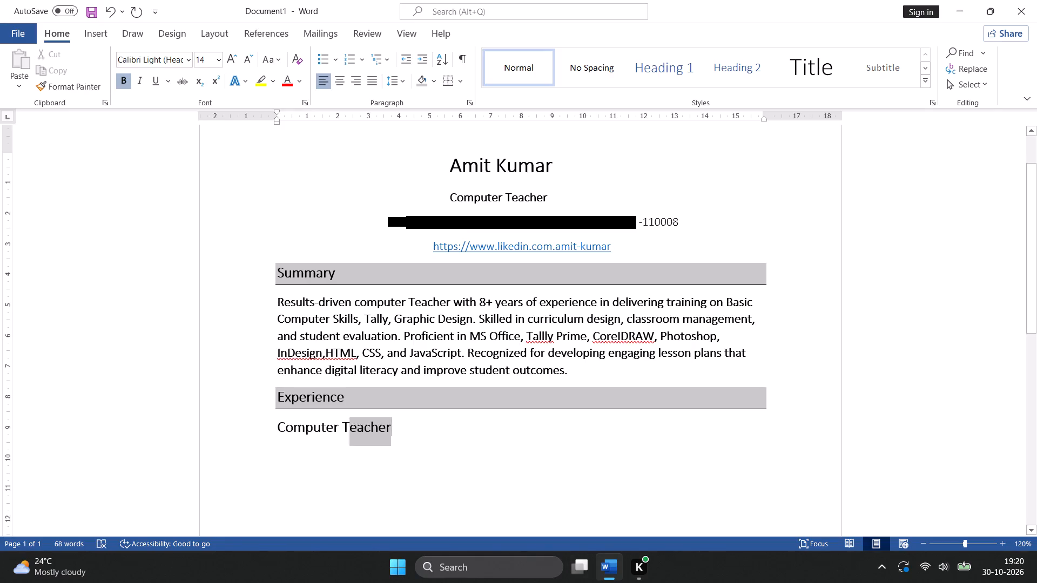
pyautogui.moveTo(321, 433); pyautogui.dragTo(245, 424)
pyautogui.click(252, 63)
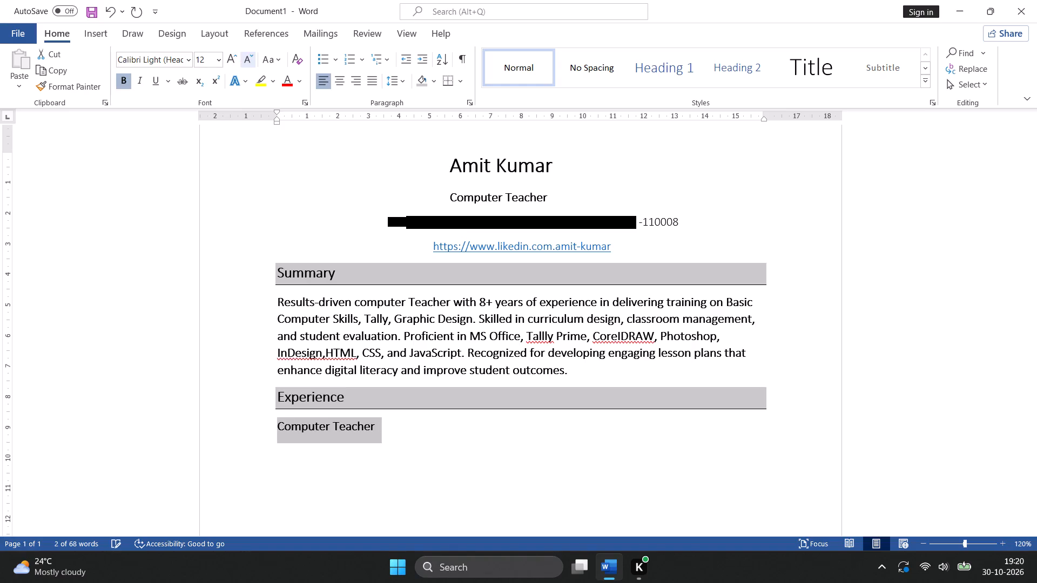
pyautogui.click(252, 63)
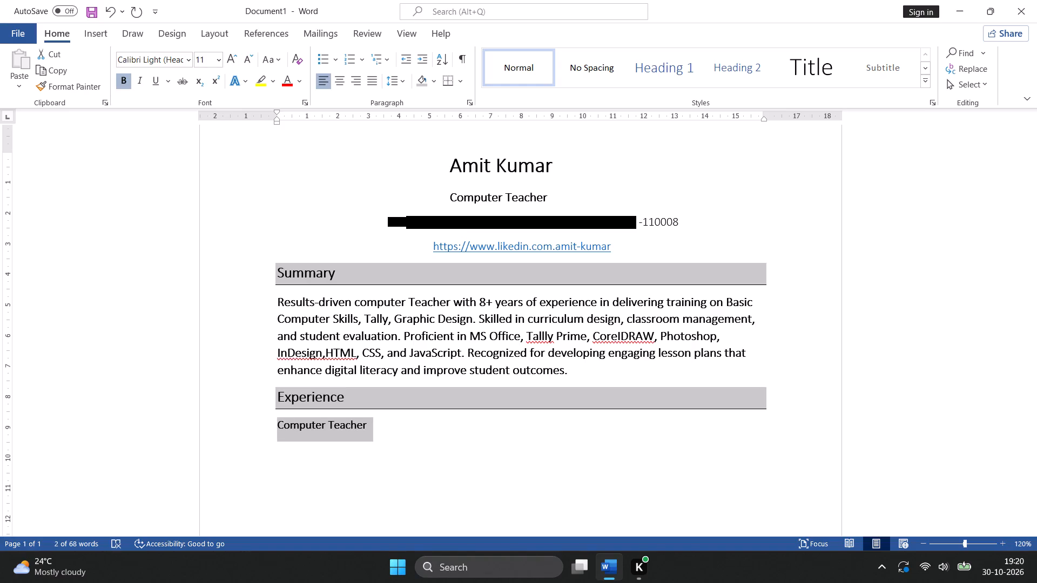
pyautogui.click(238, 65)
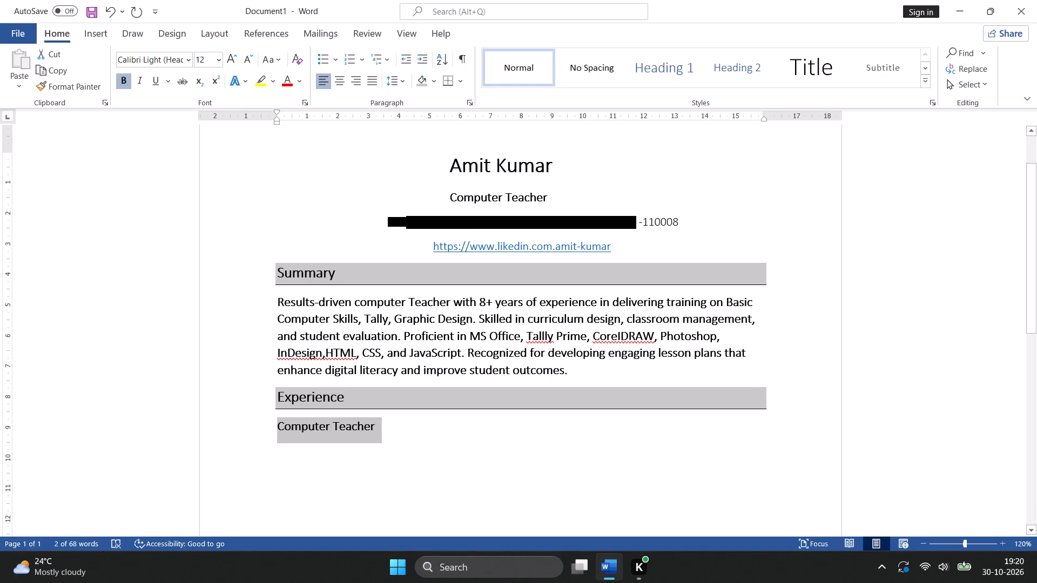
pyautogui.click(345, 475)
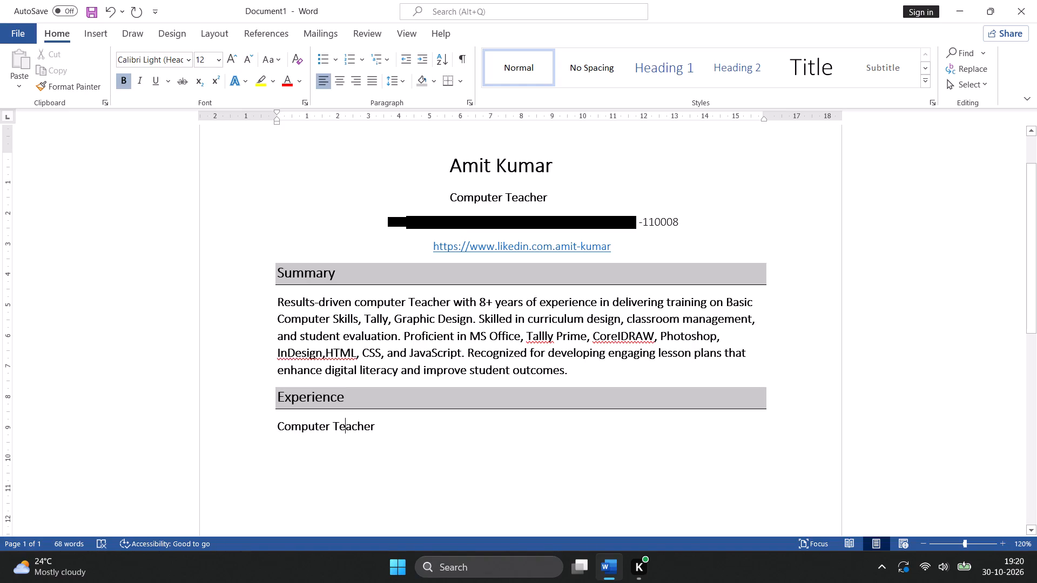
pyautogui.click(388, 435)
# Start a new line below "Computer Teacher" under Experience and remove the bold from the Summary body paragraph.
pyautogui.press('Return')
pyautogui.moveTo(273, 305); pyautogui.dragTo(558, 369)
pyautogui.click(120, 78)
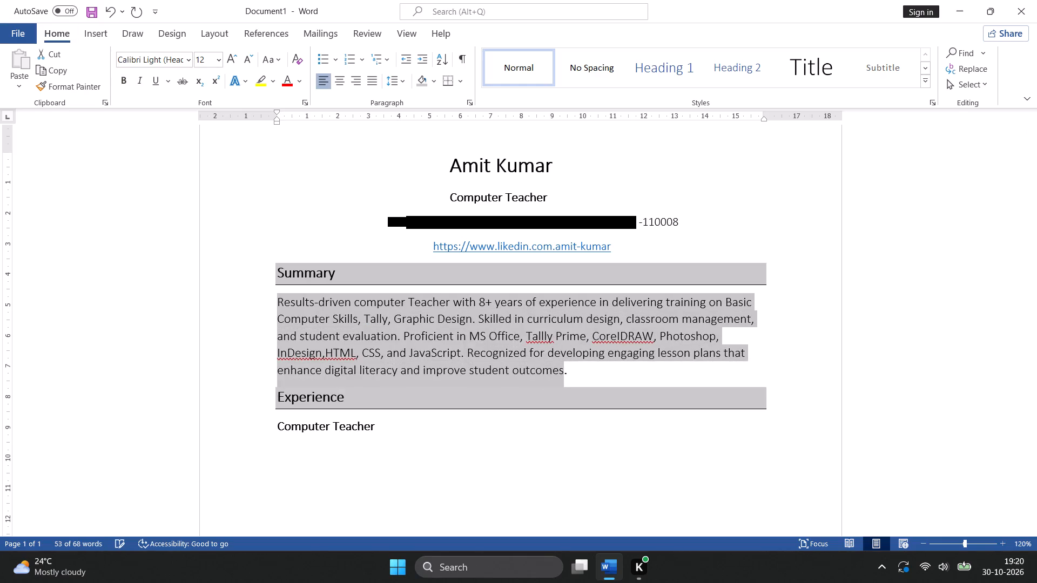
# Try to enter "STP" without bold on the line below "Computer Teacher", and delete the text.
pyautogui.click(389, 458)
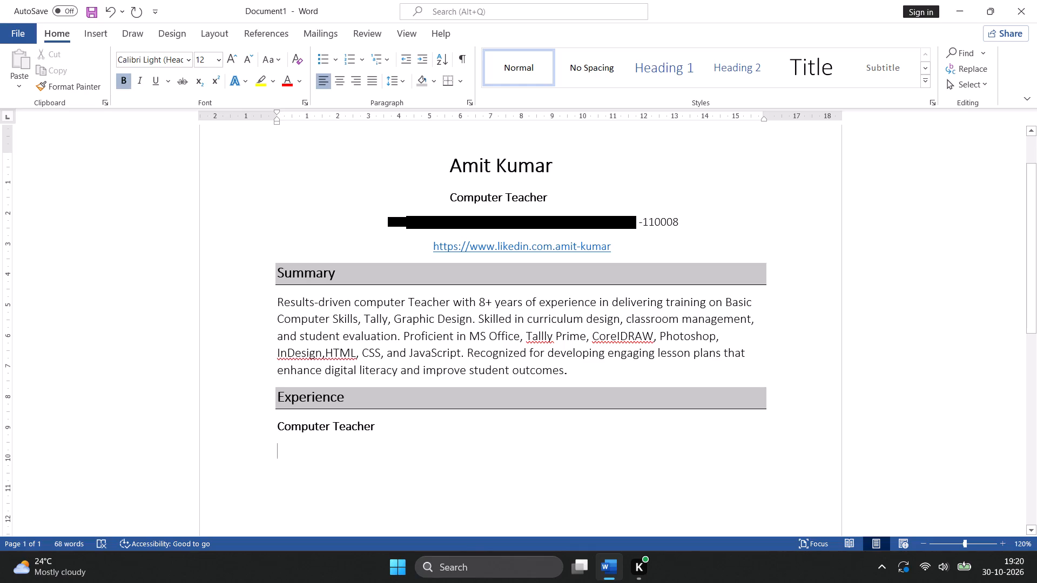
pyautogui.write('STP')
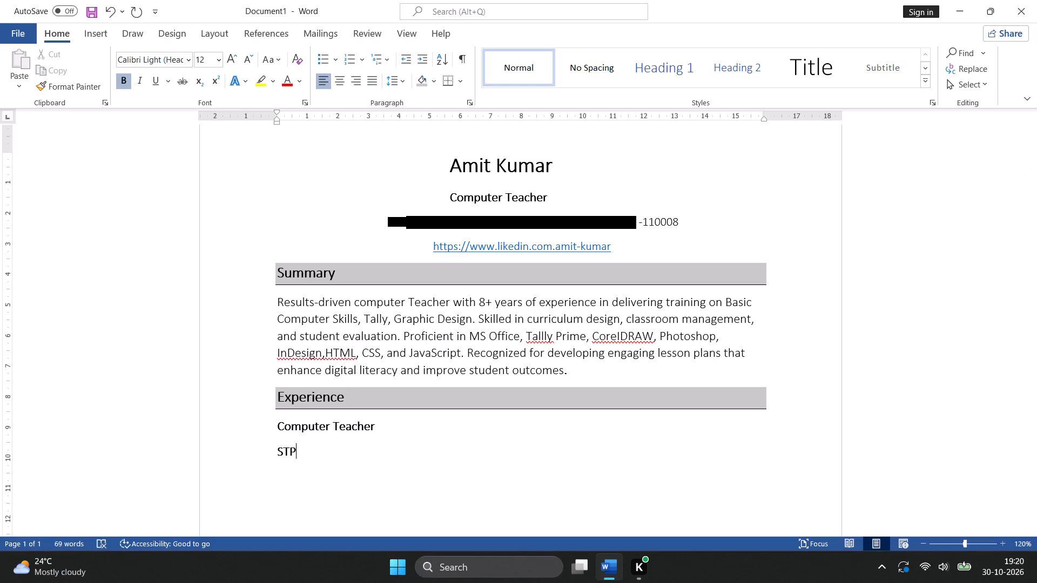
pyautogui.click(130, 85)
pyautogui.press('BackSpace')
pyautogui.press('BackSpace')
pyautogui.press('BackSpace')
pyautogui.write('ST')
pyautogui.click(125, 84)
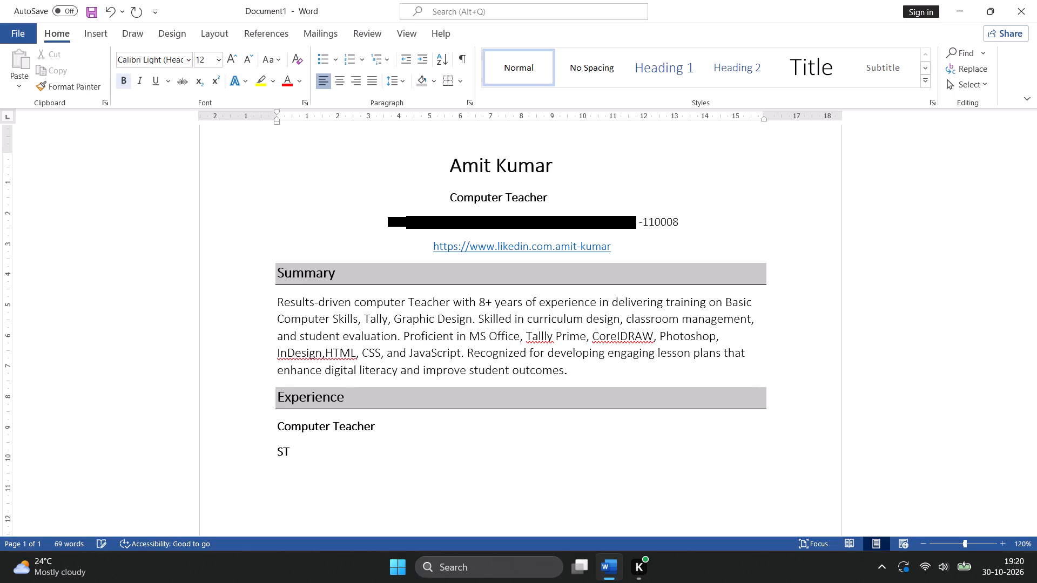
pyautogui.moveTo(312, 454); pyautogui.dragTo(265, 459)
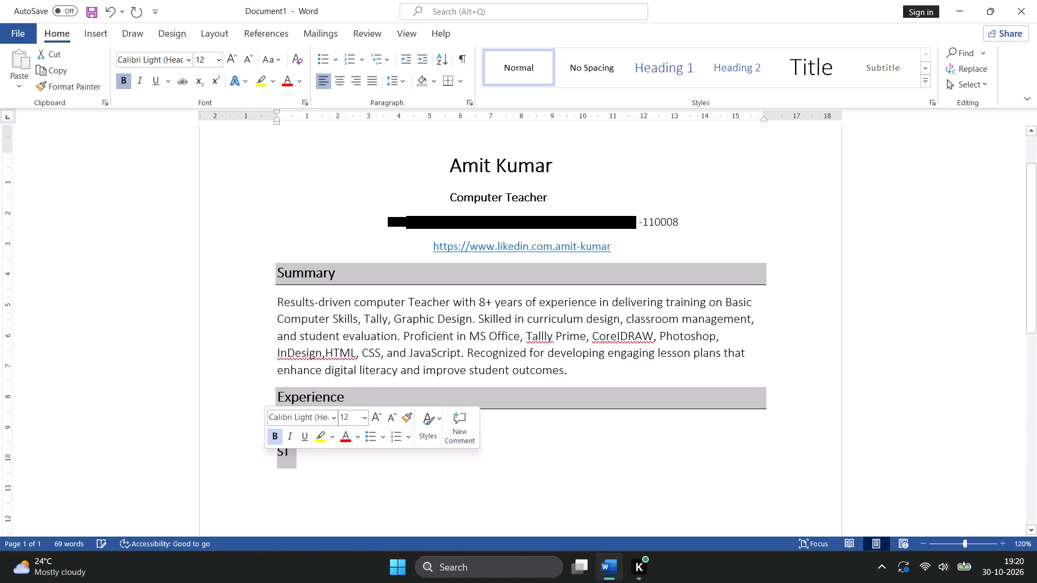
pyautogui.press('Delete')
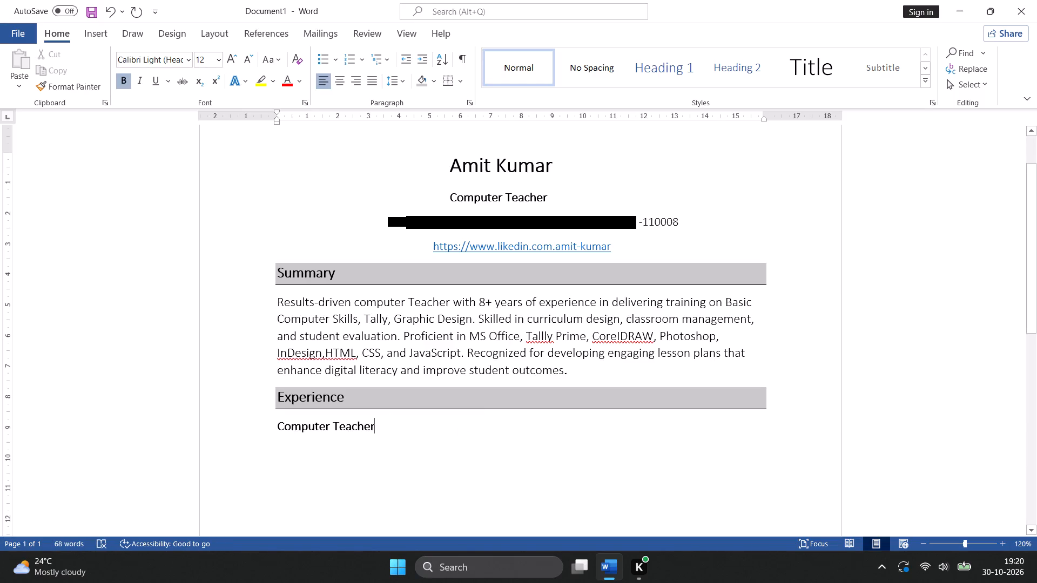
# Add the non-bold line "STP Computer Education, New Delhi - 11008" below "Computer Teacher" in the Experience section.
pyautogui.hotkey('ctrl', 'b')
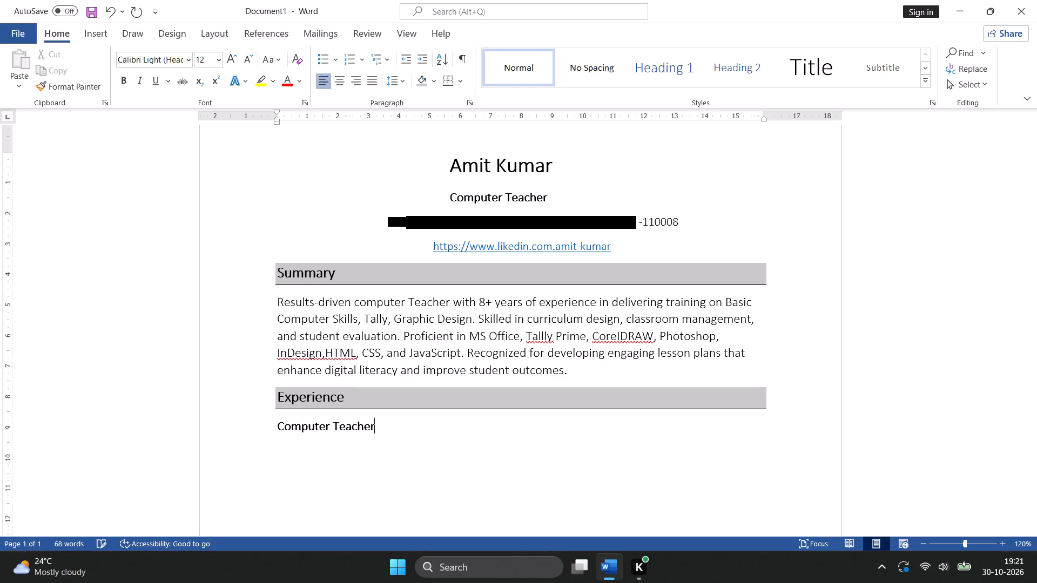
pyautogui.press('Return')
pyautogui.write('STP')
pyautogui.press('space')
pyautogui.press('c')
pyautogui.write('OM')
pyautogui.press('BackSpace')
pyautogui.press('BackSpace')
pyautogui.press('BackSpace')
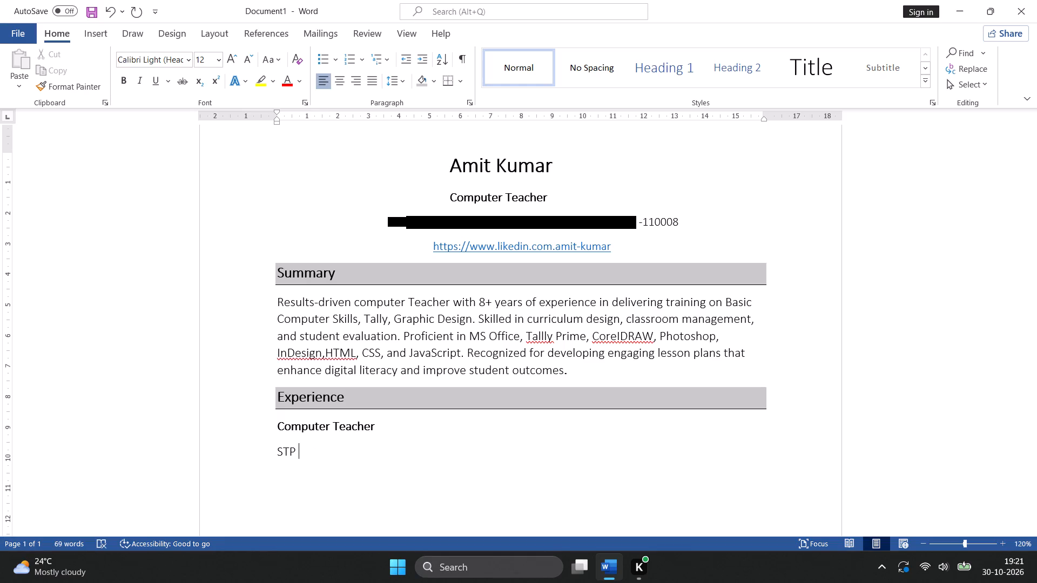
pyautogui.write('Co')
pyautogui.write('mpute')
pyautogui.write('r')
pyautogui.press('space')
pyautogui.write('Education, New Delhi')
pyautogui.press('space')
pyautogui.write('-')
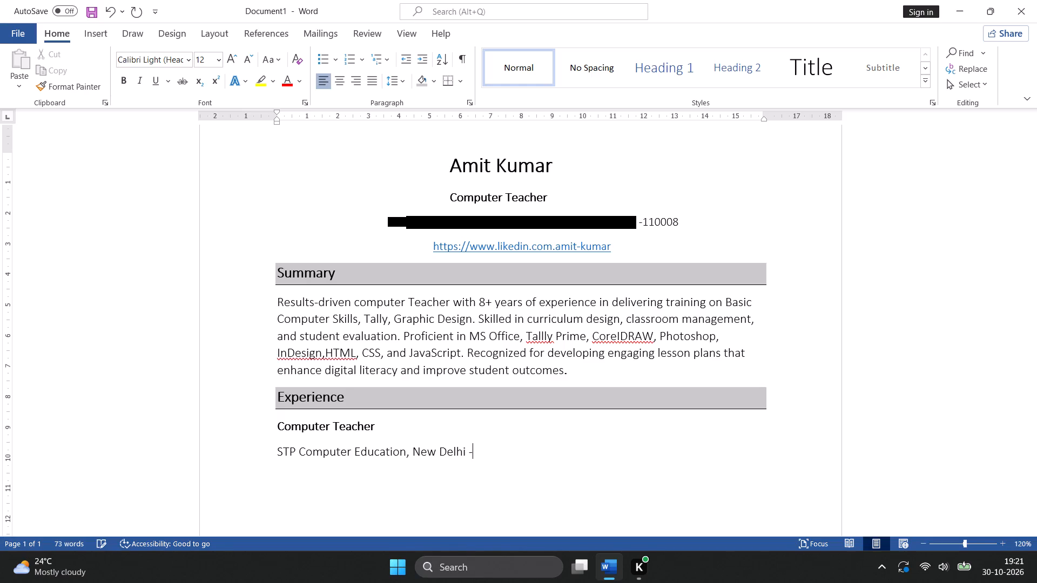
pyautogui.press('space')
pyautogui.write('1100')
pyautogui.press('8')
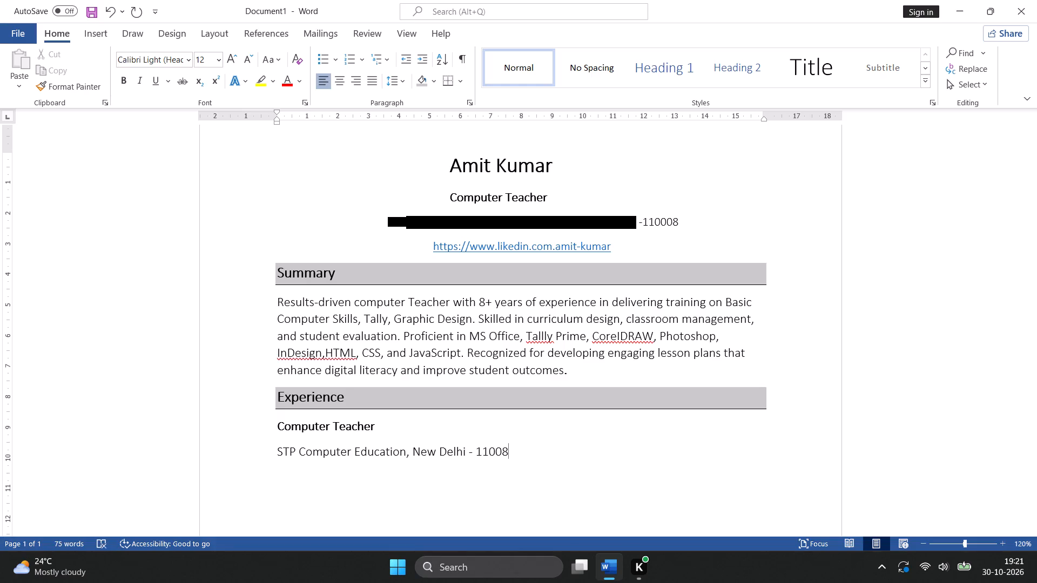
# Add the employment period "01.2017 – 08.2026" on a new line below the STP Computer Education line.
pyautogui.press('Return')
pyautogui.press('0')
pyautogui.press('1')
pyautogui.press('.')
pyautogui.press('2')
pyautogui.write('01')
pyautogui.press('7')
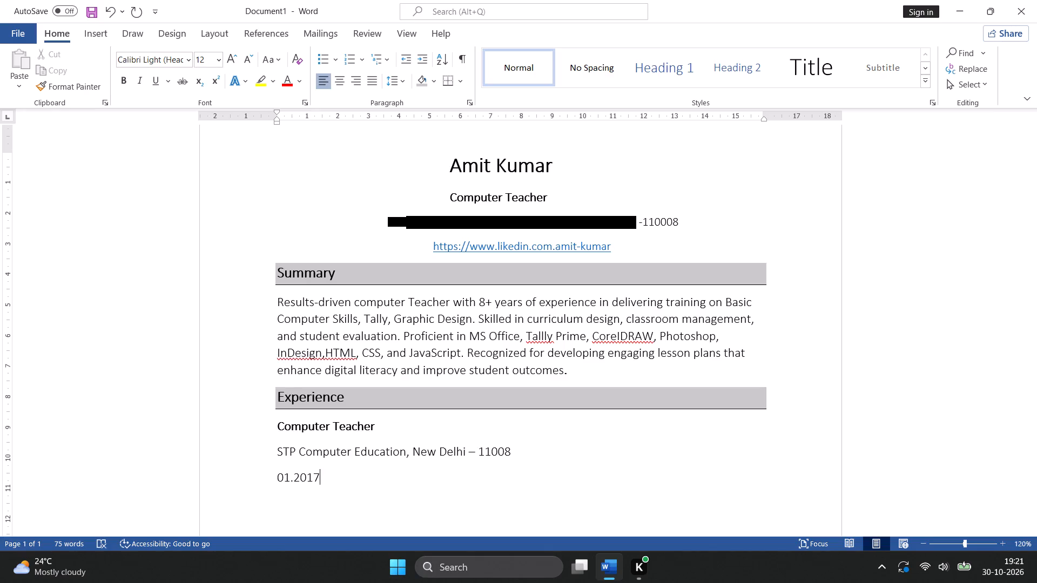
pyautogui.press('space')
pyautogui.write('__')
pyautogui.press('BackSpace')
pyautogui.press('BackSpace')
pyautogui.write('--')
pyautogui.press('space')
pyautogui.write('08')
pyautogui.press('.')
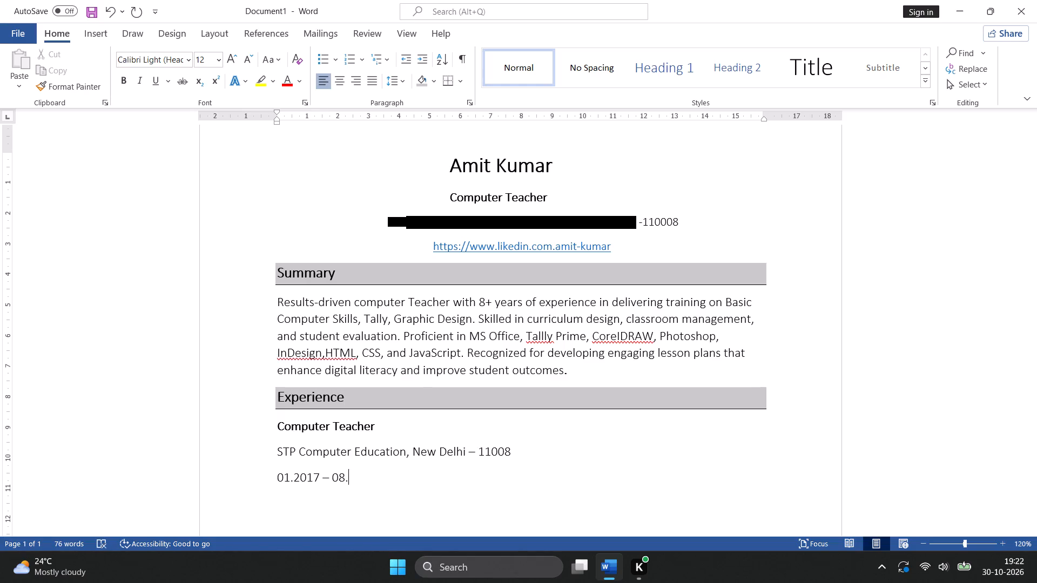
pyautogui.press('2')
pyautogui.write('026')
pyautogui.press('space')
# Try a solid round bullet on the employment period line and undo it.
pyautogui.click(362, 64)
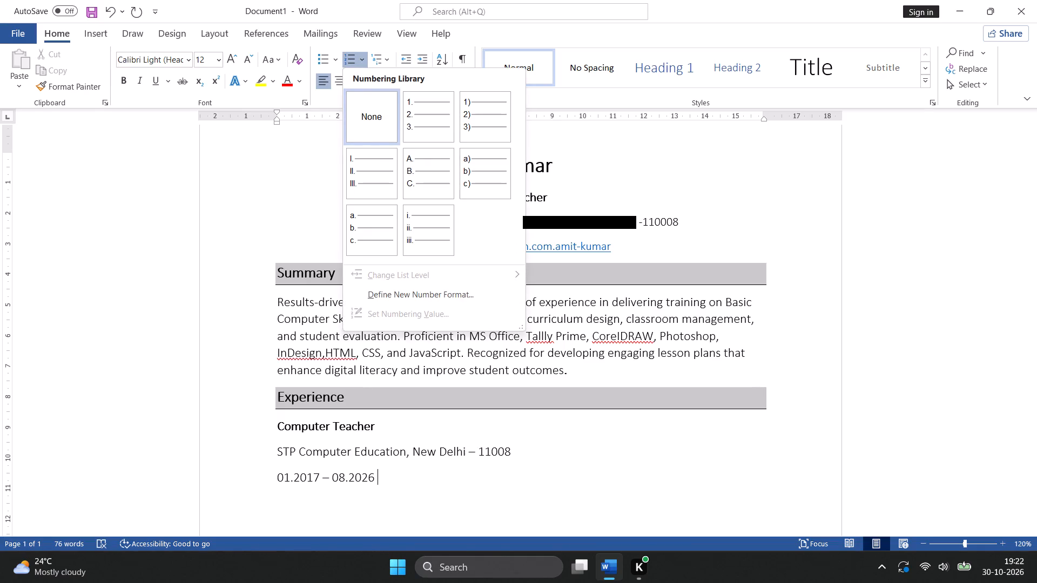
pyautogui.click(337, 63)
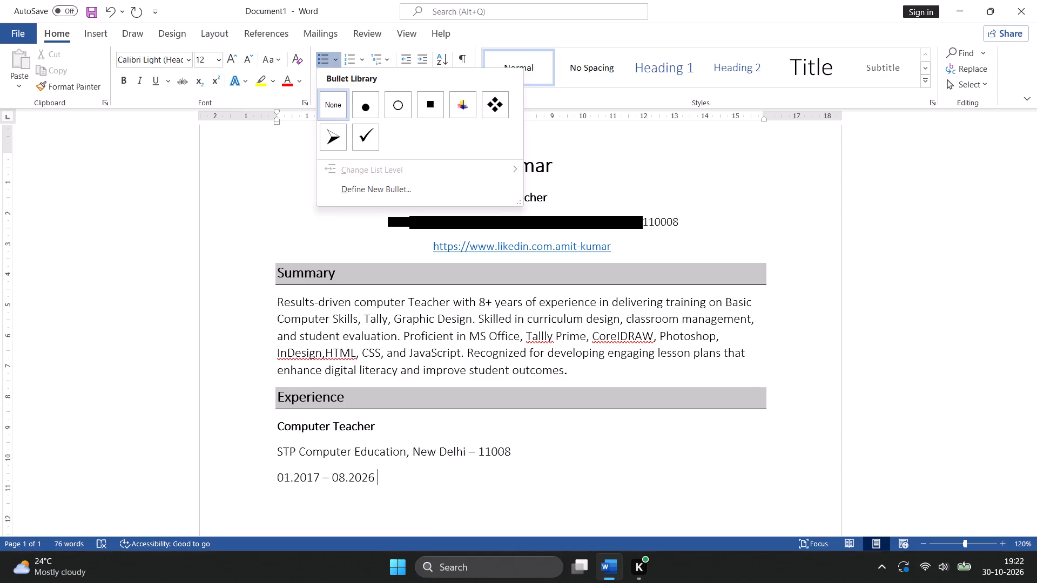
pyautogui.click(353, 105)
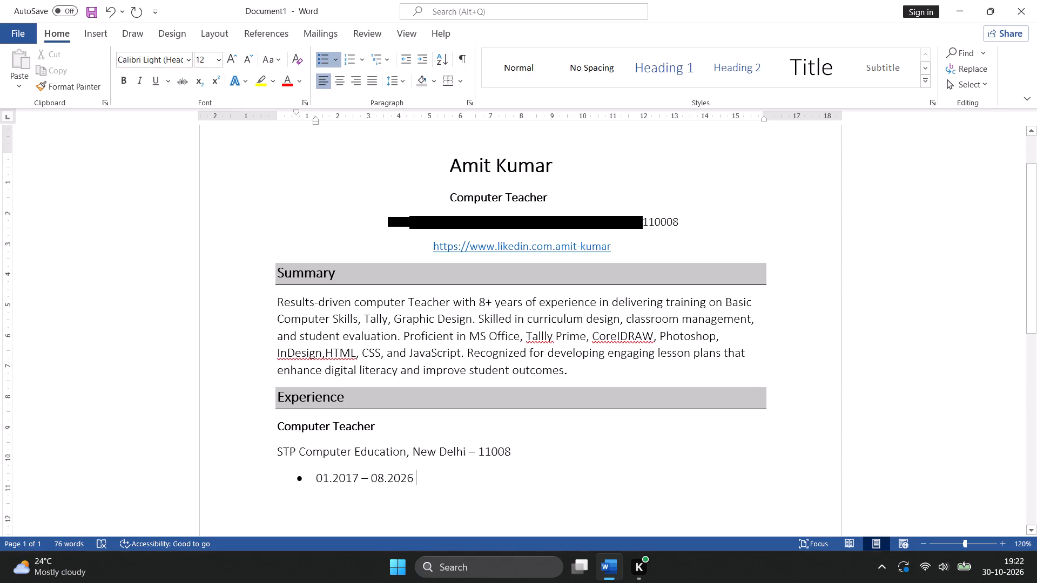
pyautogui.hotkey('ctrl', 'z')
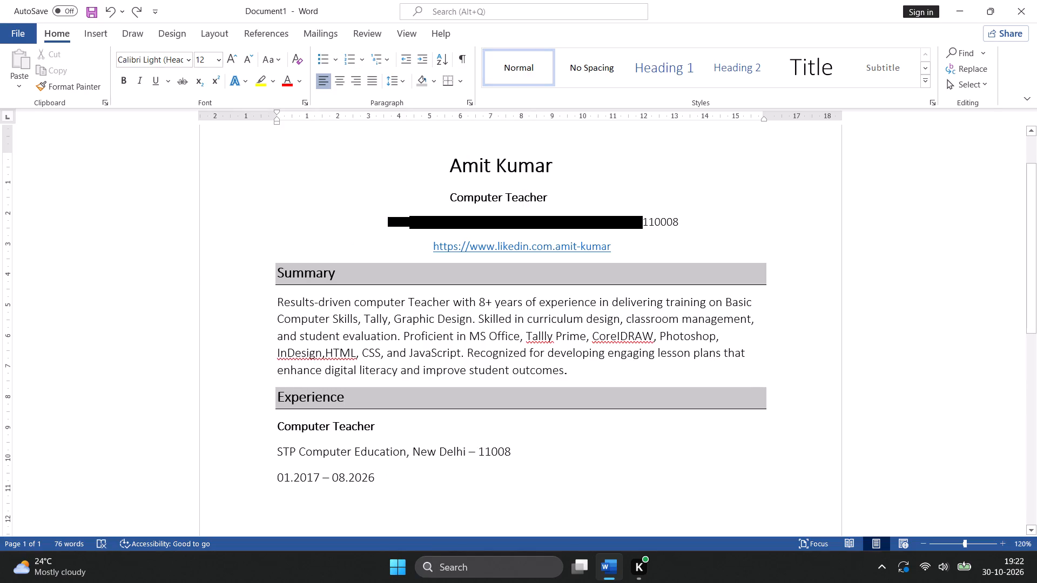
# Start a solid round bulleted list on a new line below the employment period in the Experience section.
pyautogui.press('Return')
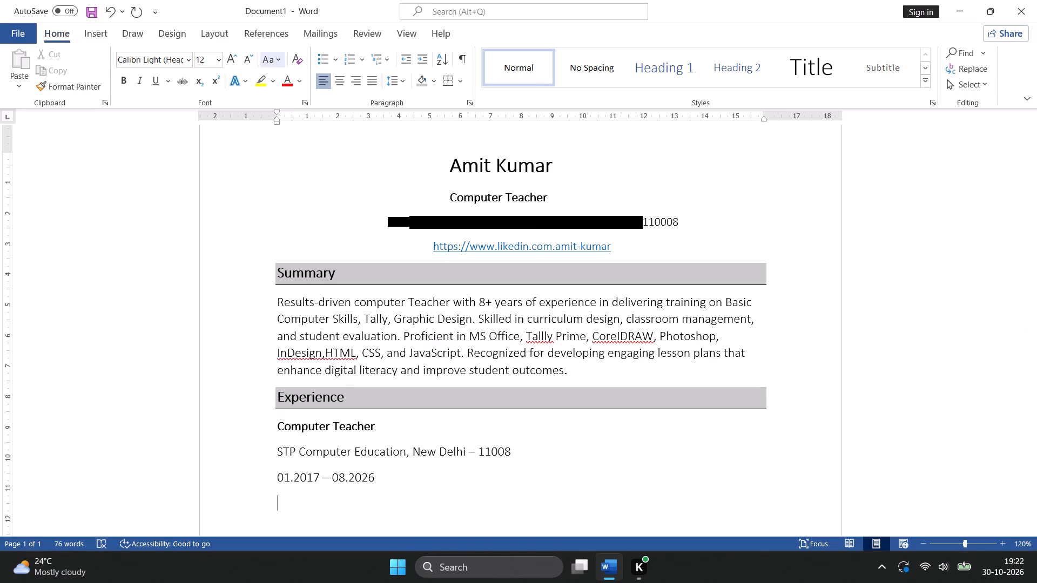
pyautogui.click(334, 62)
pyautogui.click(325, 102)
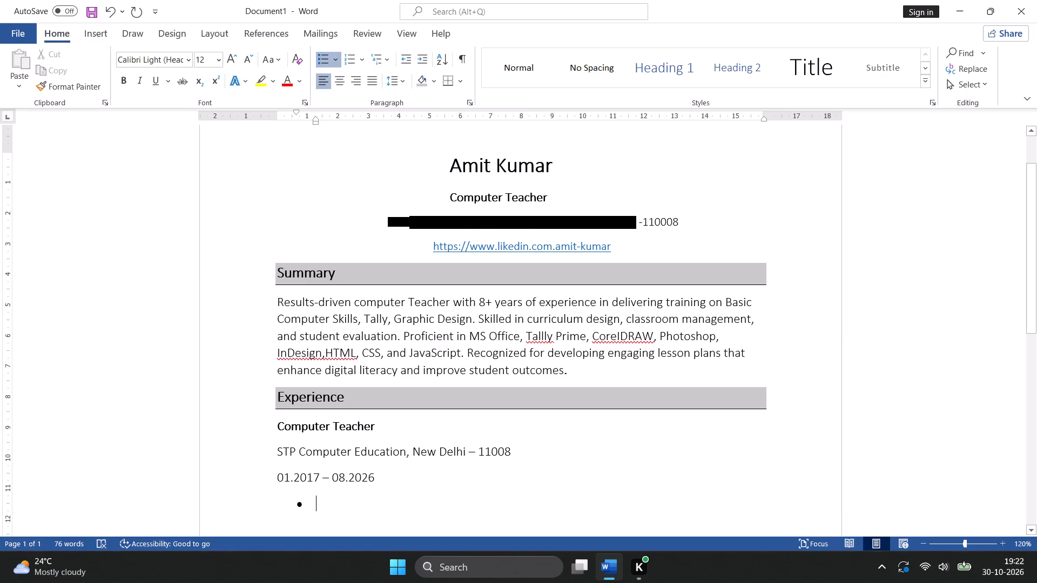
# Enter "Delivered practical jand theory-based training in Basic Computer Skills, Tally Prome," as the start of the first Experience bullet.
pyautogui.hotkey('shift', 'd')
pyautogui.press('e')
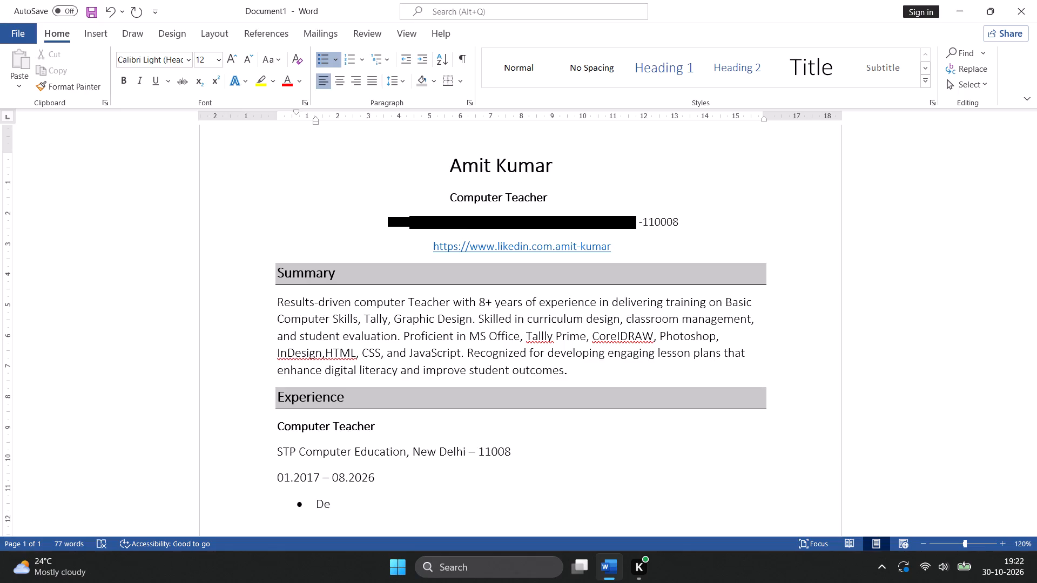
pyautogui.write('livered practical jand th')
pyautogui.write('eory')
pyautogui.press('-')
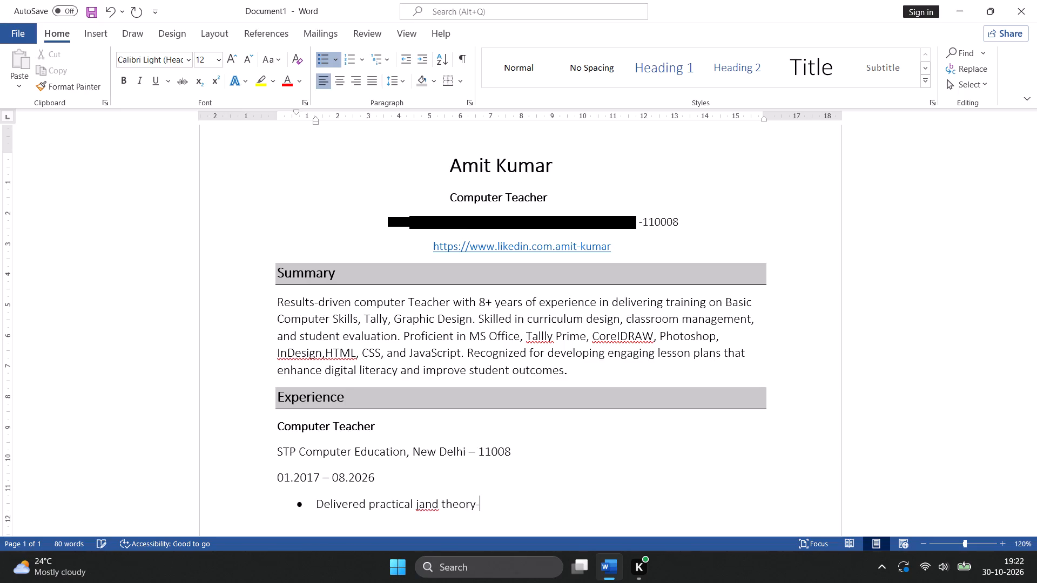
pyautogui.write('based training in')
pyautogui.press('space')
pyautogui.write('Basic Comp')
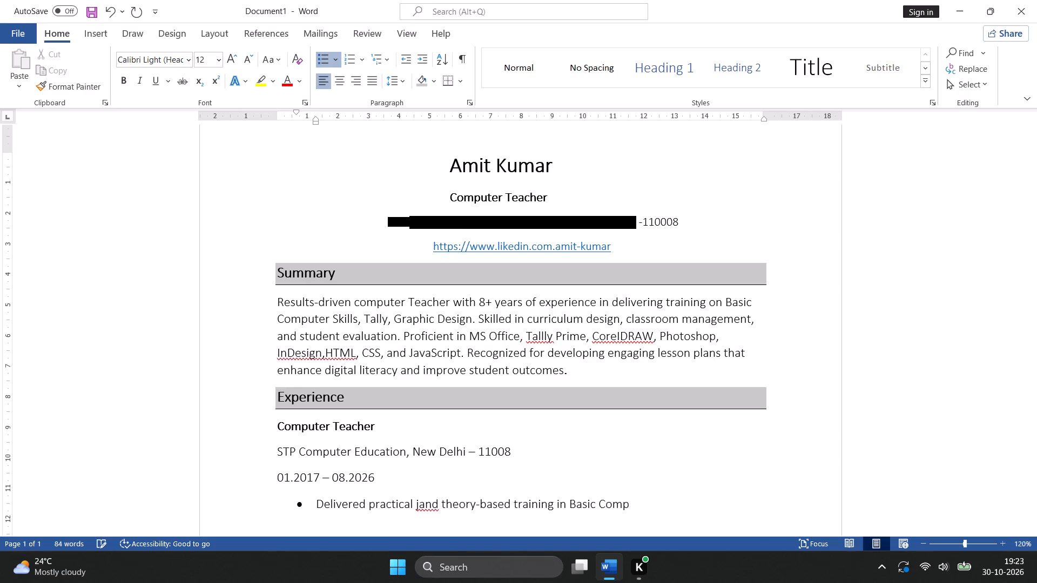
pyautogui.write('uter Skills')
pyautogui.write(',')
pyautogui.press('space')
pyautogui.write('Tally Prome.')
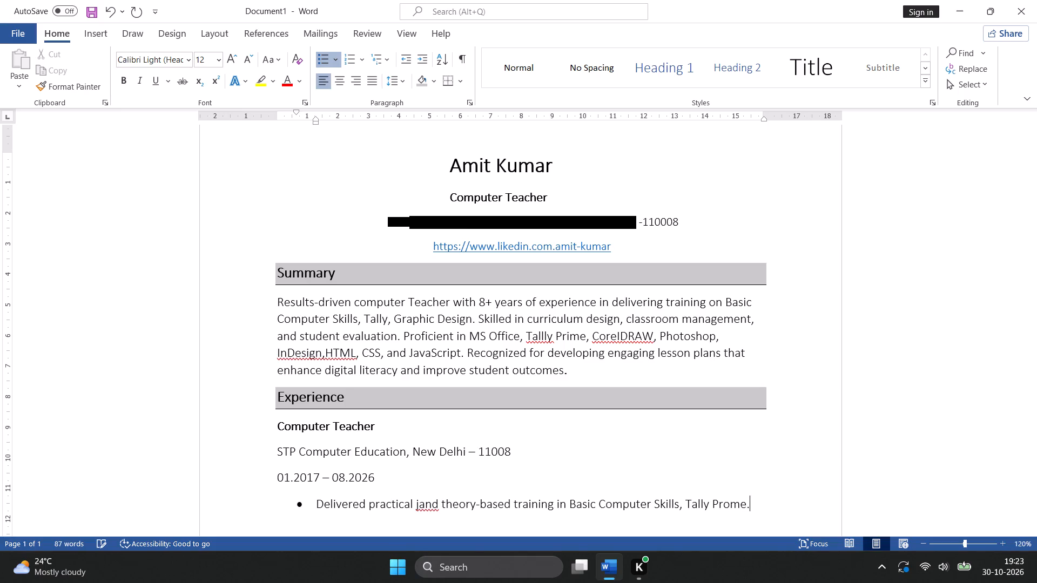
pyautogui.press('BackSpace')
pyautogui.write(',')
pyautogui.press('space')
# Correct "jand" to "and" in the first Experience bullet.
pyautogui.click(419, 503)
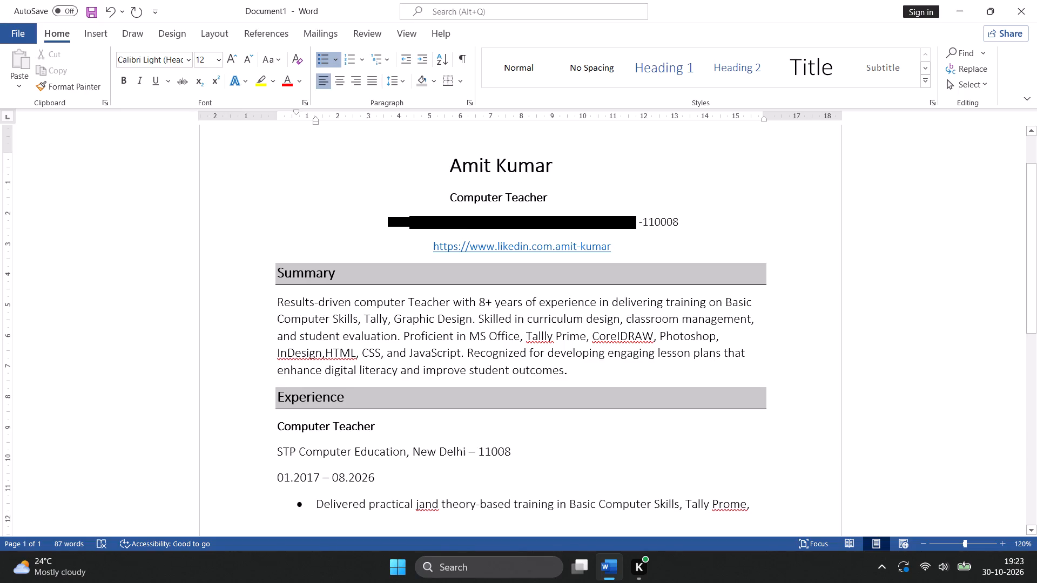
pyautogui.press('BackSpace')
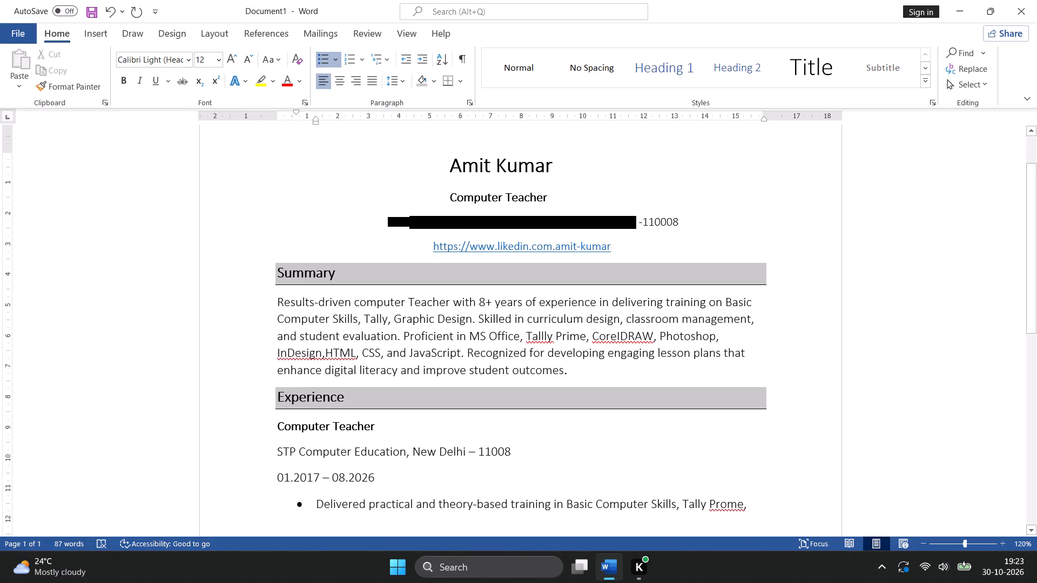
# Replace "Prome," with "Prime," after "Tally" at the end of the first Experience bullet.
pyautogui.click(759, 508)
pyautogui.press('BackSpace')
pyautogui.press('BackSpace')
pyautogui.press('BackSpace')
pyautogui.press('BackSpace')
pyautogui.press('BackSpace')
pyautogui.press('BackSpace')
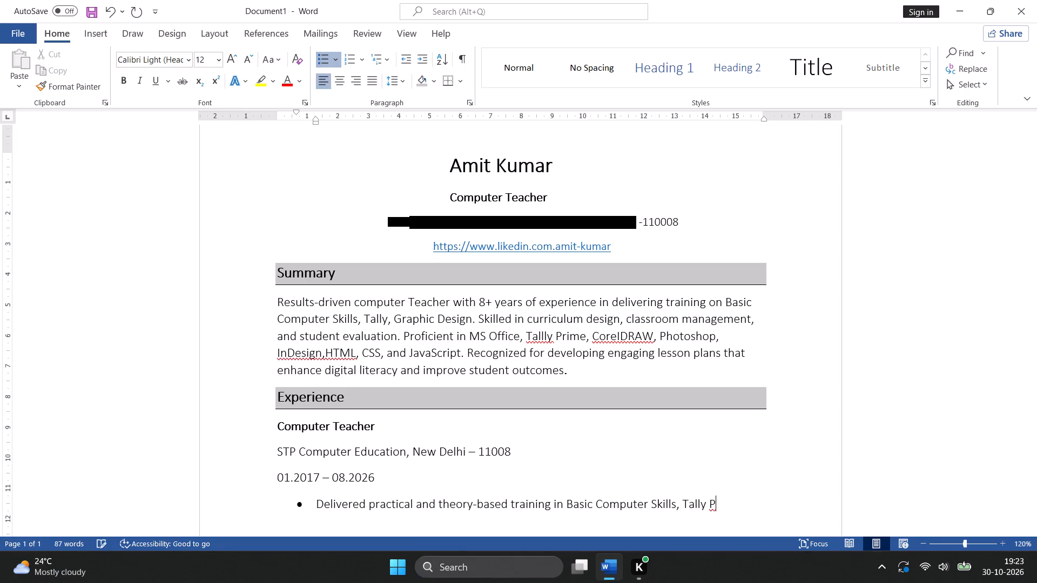
pyautogui.press('BackSpace')
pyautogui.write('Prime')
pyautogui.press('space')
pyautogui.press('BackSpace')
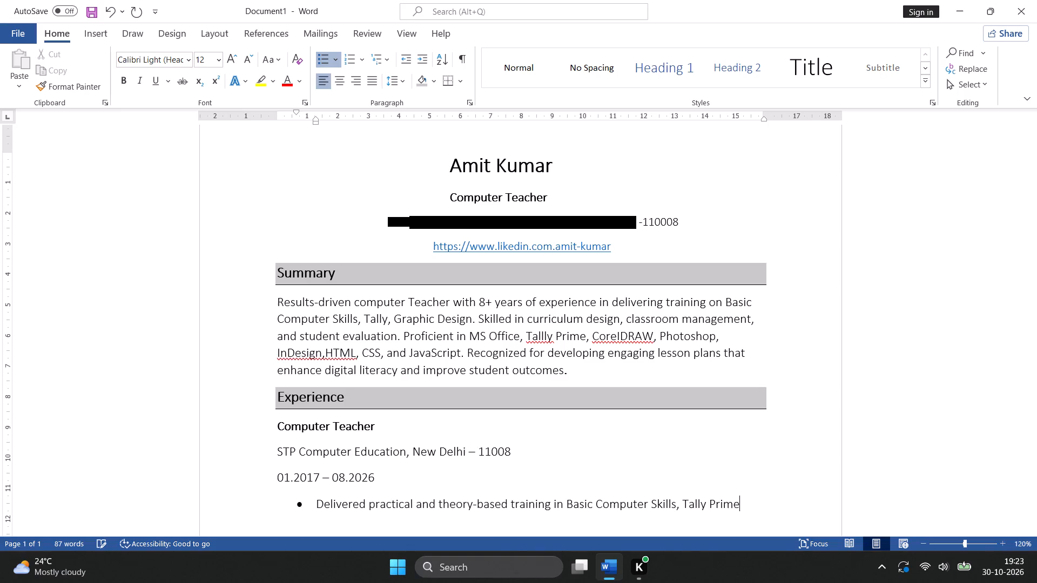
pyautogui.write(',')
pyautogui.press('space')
# Continue the first Experience bullet with "Graphic Design, and".
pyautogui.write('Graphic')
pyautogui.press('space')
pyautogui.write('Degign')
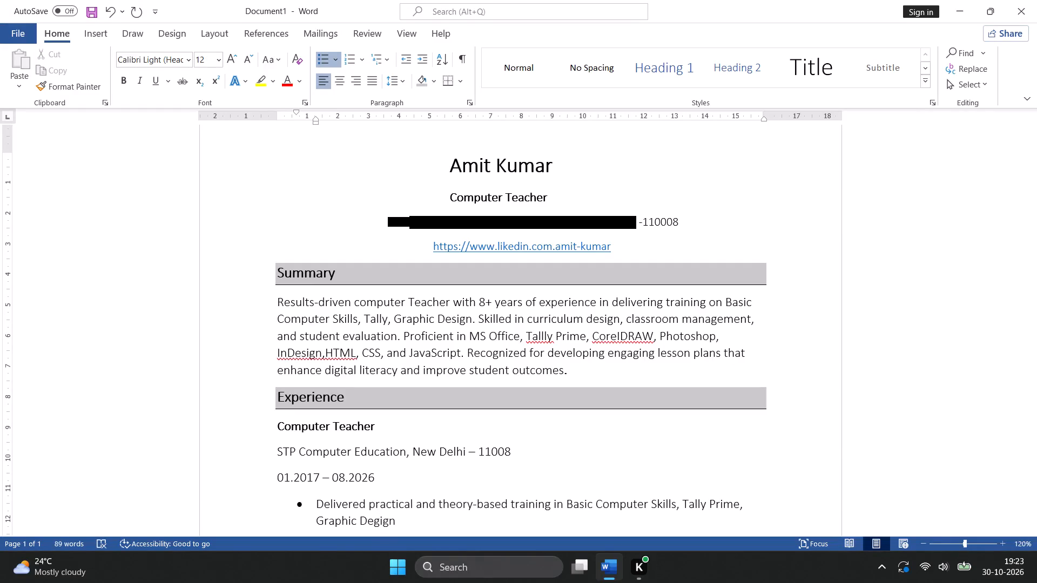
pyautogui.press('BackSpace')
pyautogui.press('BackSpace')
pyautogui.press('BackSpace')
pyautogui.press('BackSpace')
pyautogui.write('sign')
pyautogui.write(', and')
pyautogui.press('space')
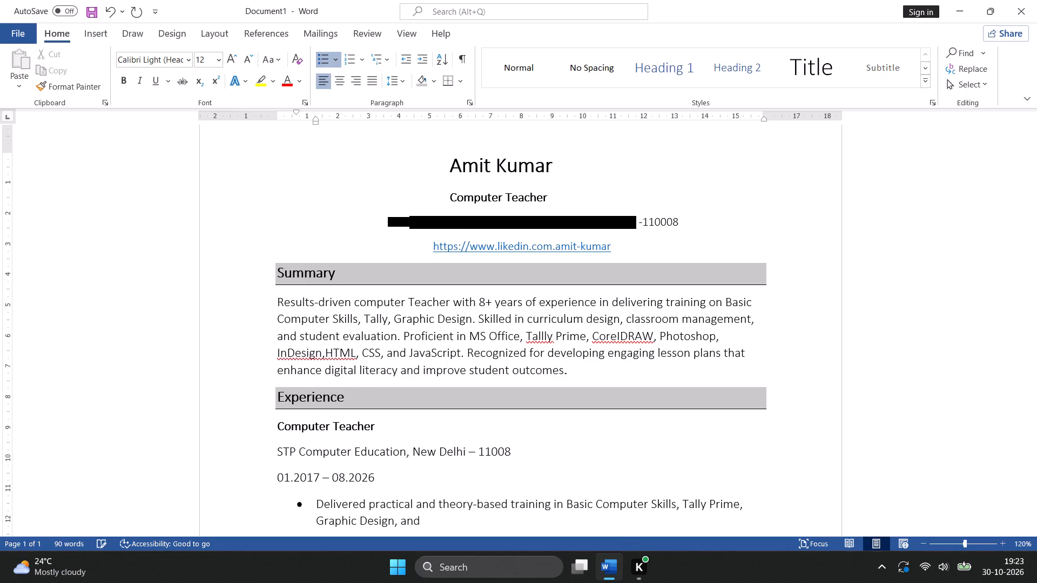
# Finish the first Experience bullet with "Web Design to batches of up to 30 students.".
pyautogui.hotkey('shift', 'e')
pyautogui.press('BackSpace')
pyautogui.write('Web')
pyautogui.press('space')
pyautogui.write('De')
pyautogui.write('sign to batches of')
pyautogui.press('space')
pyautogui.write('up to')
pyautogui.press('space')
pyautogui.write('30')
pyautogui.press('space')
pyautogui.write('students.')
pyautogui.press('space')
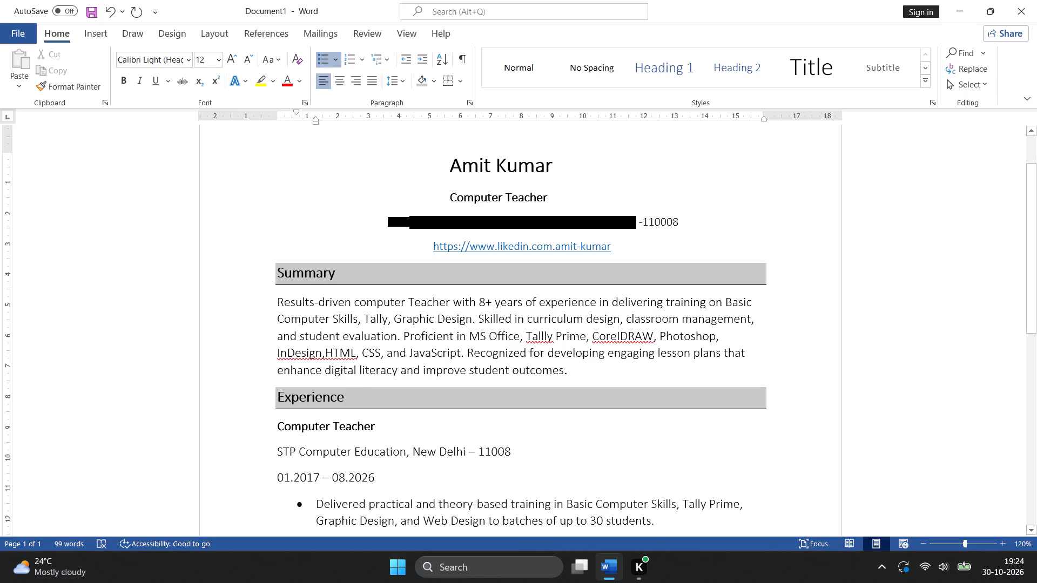
# Add a second bullet reading "Designd and implemented custom lesson plans to suit varying learning speeds." and open an empty third bullet.
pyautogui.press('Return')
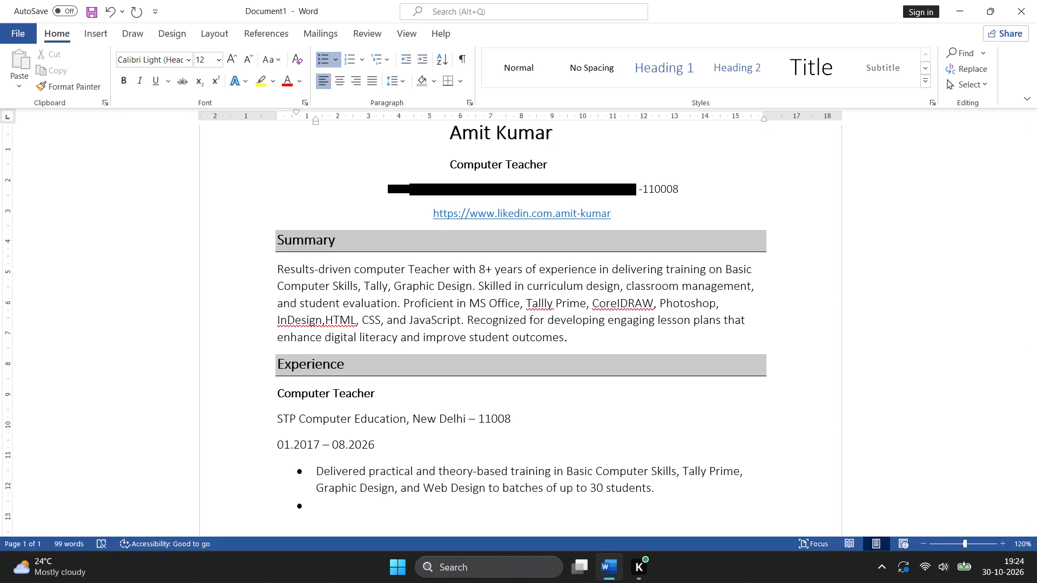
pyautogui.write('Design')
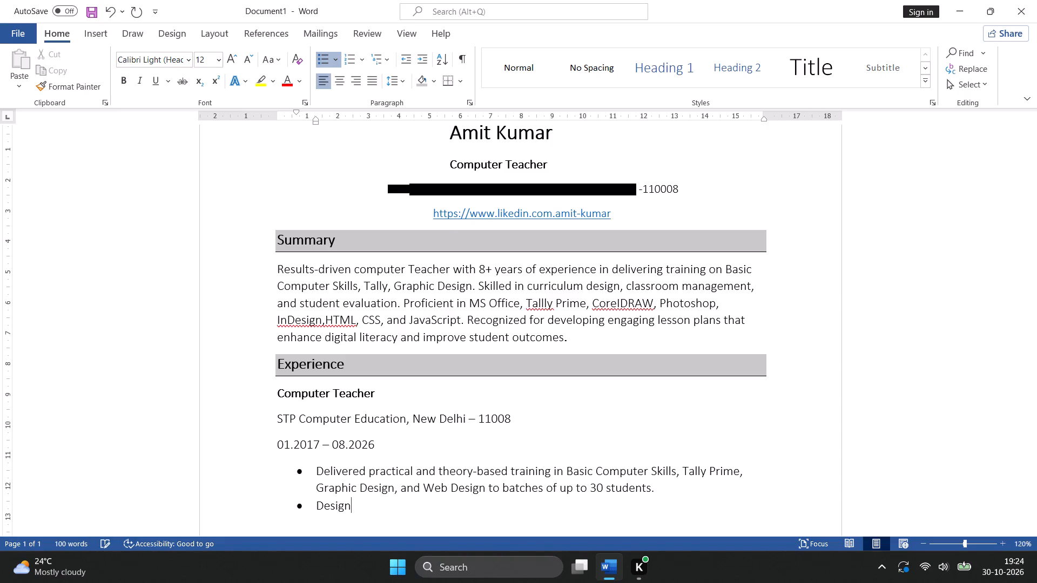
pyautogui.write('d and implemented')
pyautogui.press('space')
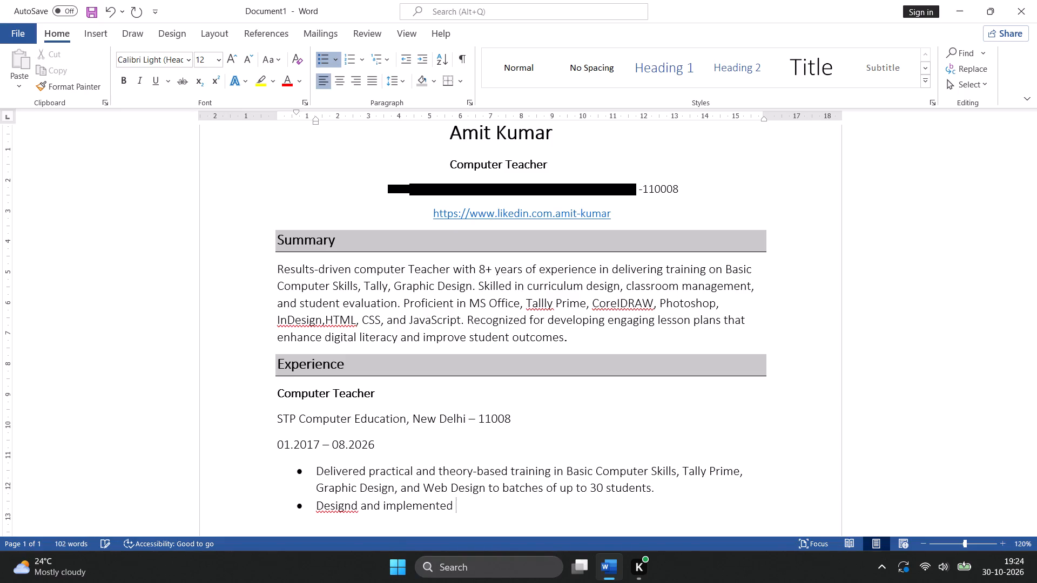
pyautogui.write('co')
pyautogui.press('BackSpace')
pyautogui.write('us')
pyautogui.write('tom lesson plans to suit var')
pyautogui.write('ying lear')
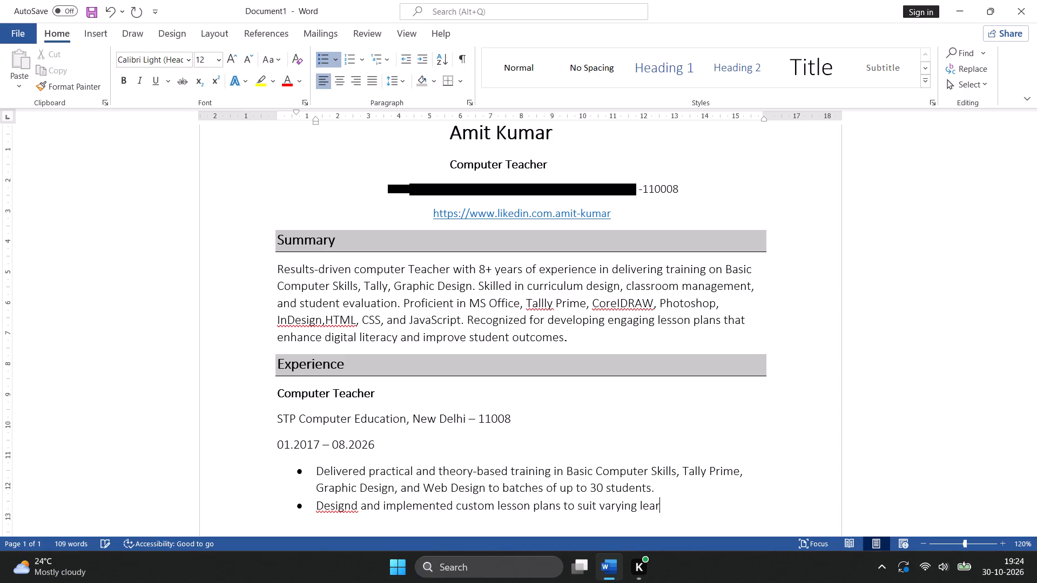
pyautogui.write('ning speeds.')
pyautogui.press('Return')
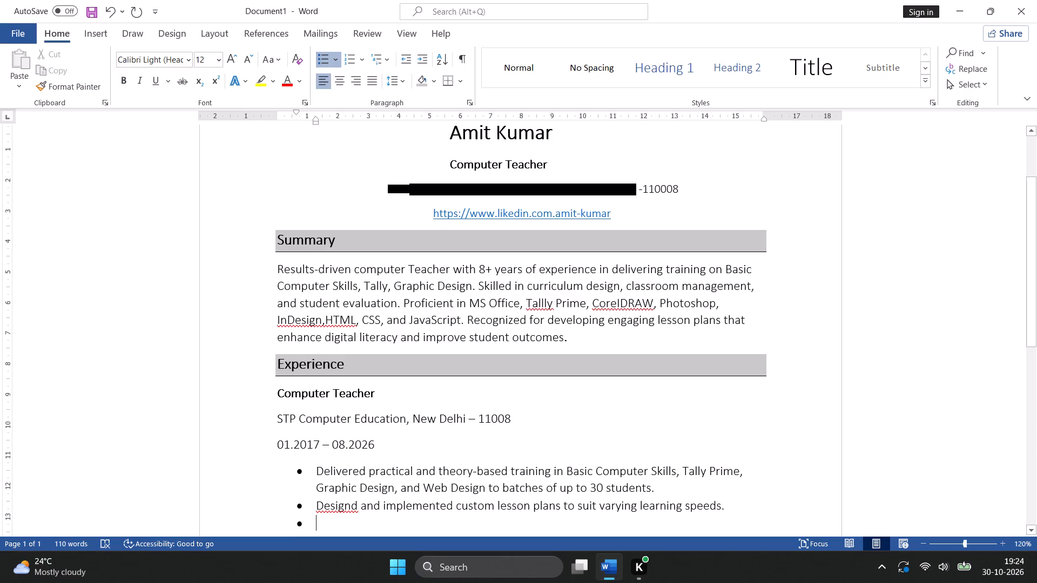
# Correct "Designd" to "Designed" in the second bullet and return to the empty third bullet.
pyautogui.click(348, 505)
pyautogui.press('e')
pyautogui.click(327, 528)
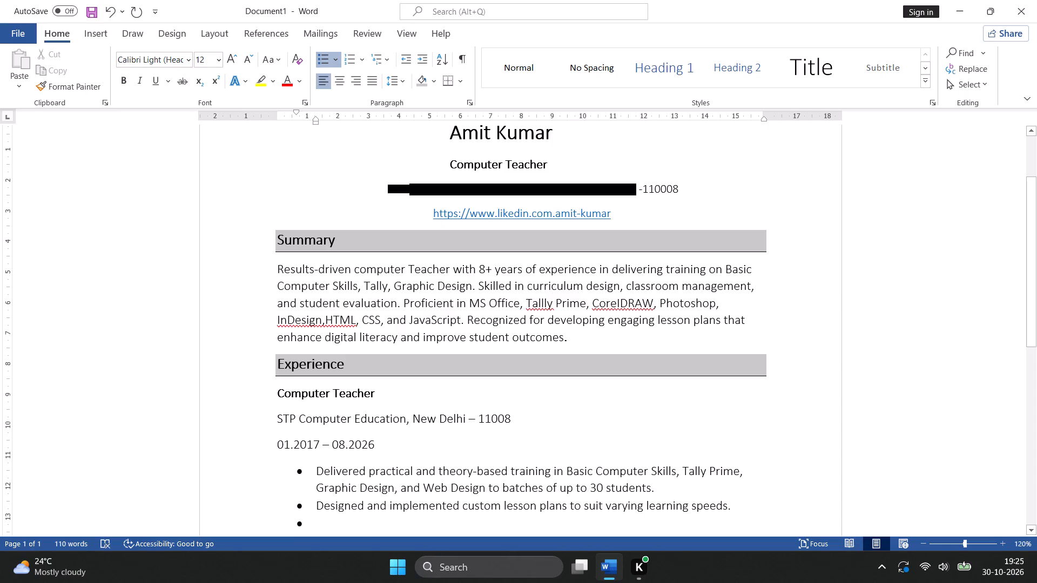
# Start the third Experience bullet with "Conducted hands-on training sessions on MS Office, CorelDRAW,".
pyautogui.scroll(-3, 404, 463)
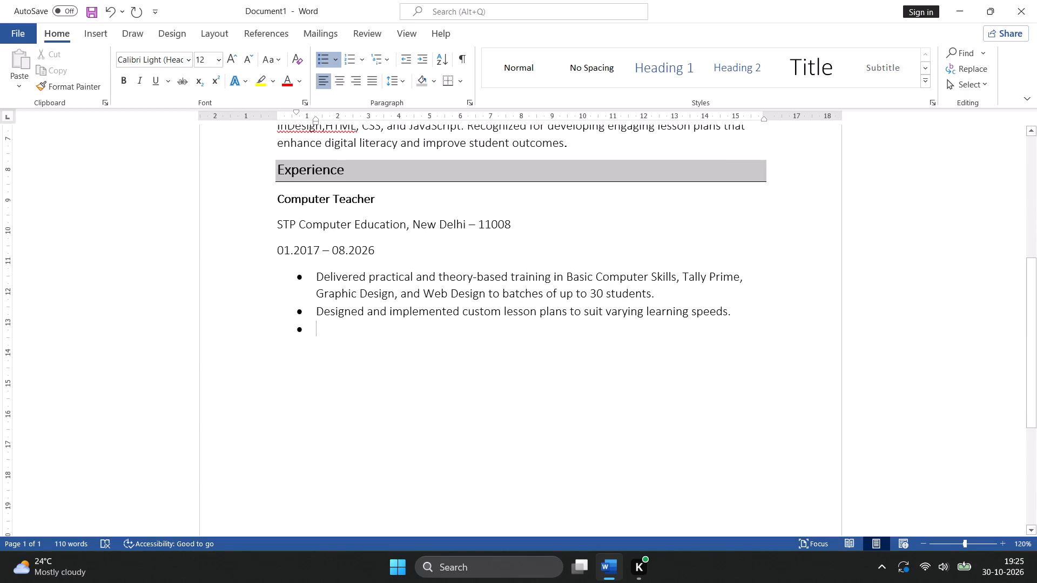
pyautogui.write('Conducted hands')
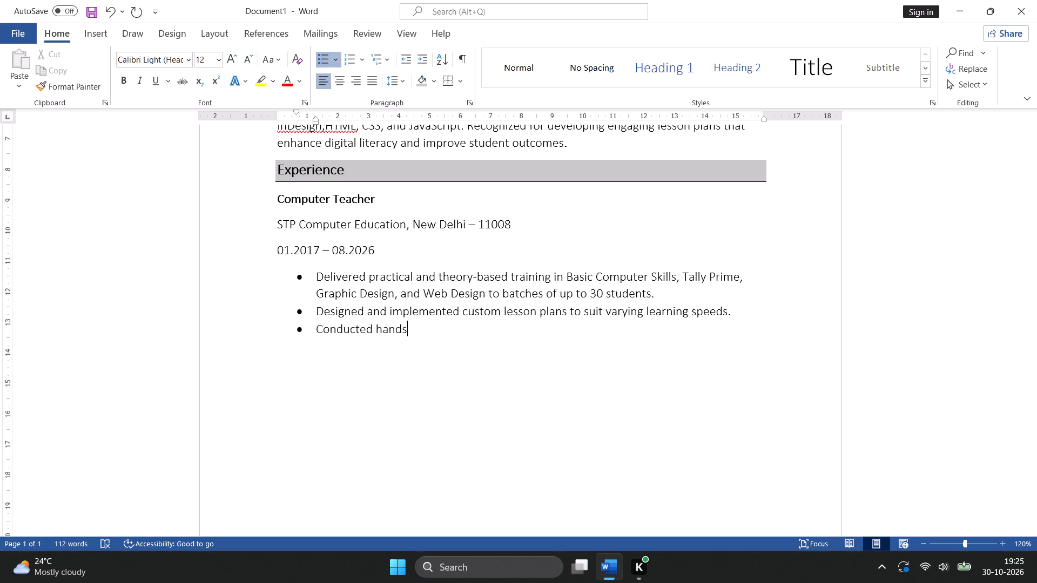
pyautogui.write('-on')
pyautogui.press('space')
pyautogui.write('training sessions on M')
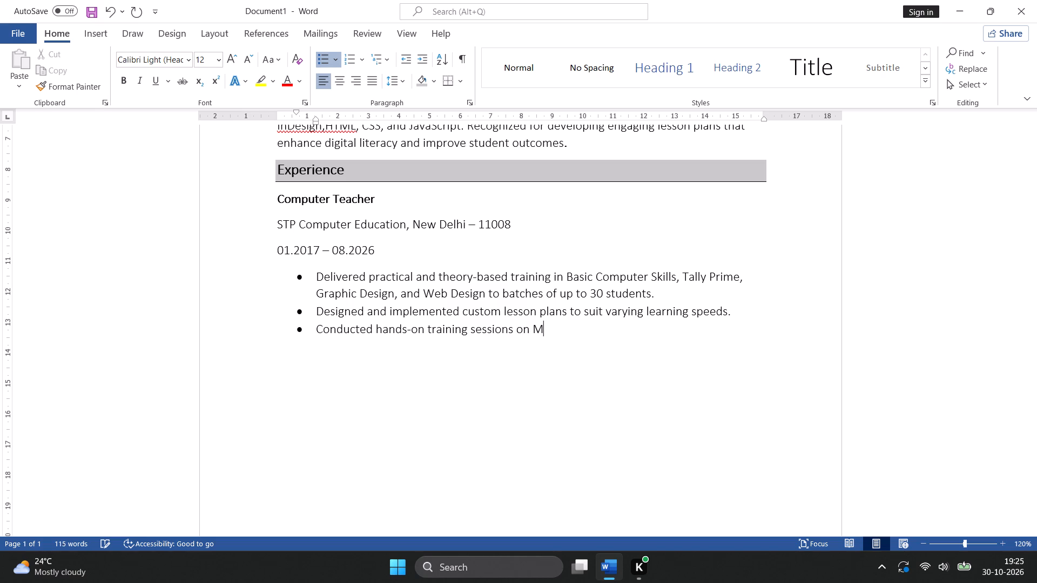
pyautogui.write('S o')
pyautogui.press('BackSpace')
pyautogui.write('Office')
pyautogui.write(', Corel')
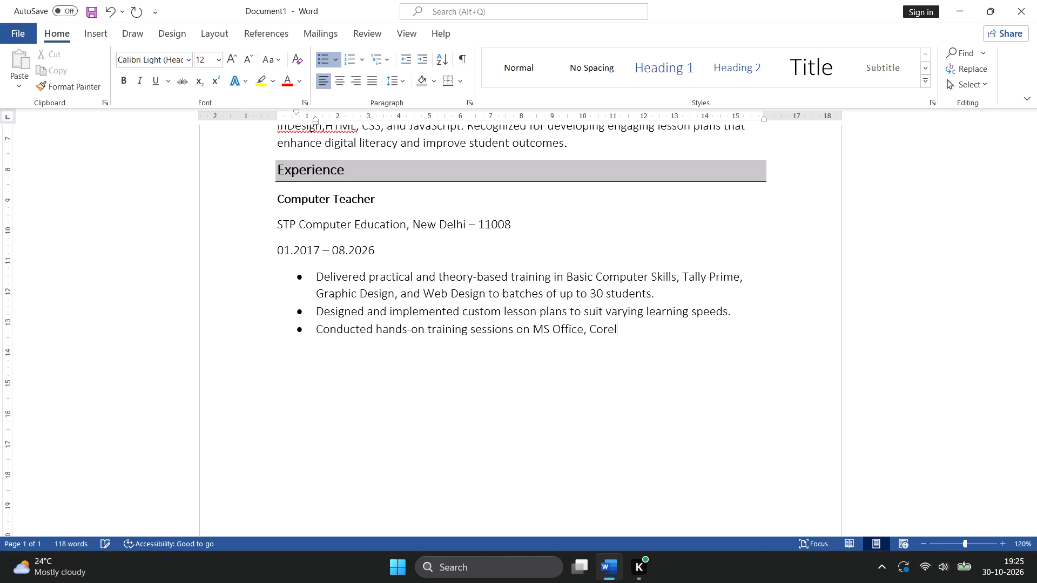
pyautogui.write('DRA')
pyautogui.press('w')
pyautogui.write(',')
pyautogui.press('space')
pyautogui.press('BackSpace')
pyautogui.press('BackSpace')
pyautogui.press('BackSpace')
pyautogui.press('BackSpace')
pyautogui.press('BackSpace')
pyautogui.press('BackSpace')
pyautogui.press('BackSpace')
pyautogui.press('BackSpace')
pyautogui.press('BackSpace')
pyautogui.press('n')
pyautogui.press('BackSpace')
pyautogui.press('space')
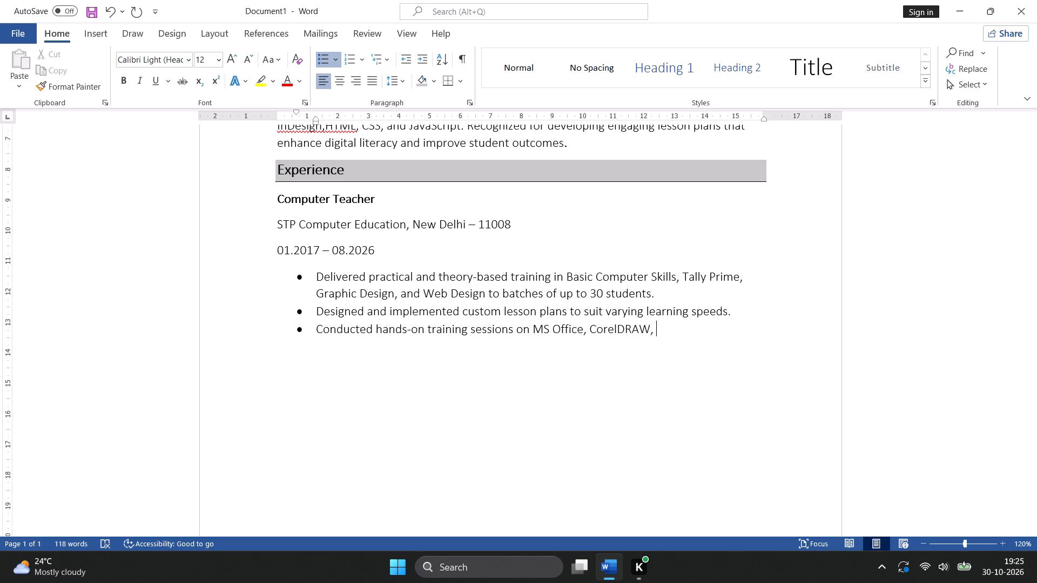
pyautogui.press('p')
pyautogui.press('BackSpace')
# Continue the third Experience bullet with "Photoshop, and Tally, resulting in".
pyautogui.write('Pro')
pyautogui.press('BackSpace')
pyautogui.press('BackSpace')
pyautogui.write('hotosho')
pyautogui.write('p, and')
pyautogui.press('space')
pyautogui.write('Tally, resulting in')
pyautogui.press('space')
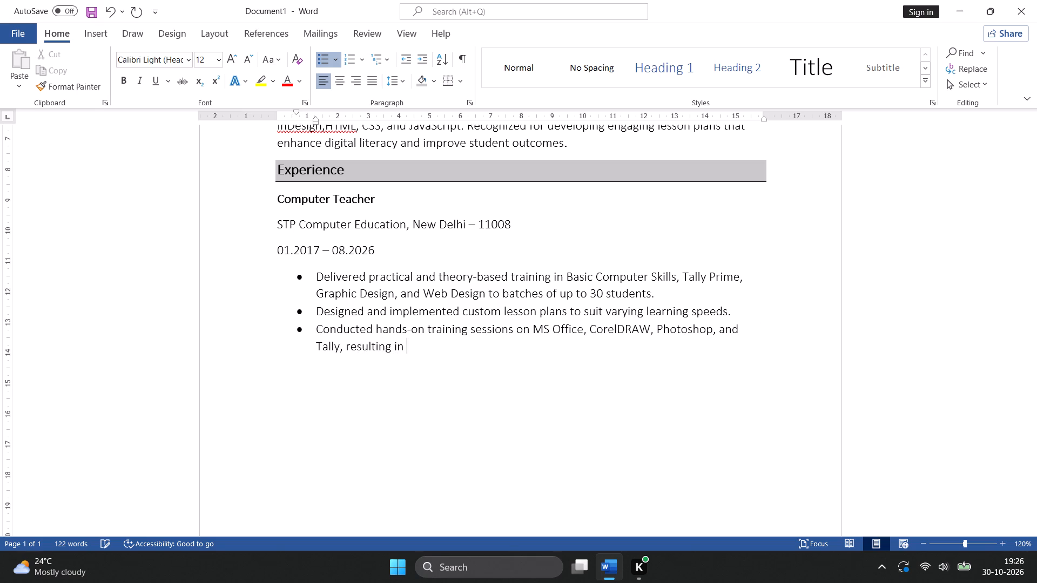
# Finish the third Experience bullet with "25% improvement in student examination results.".
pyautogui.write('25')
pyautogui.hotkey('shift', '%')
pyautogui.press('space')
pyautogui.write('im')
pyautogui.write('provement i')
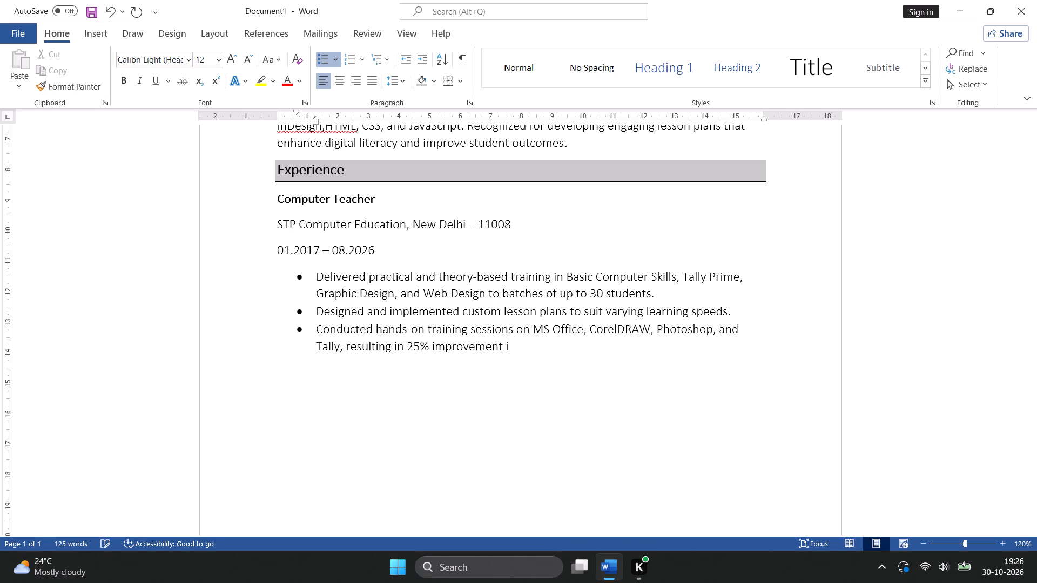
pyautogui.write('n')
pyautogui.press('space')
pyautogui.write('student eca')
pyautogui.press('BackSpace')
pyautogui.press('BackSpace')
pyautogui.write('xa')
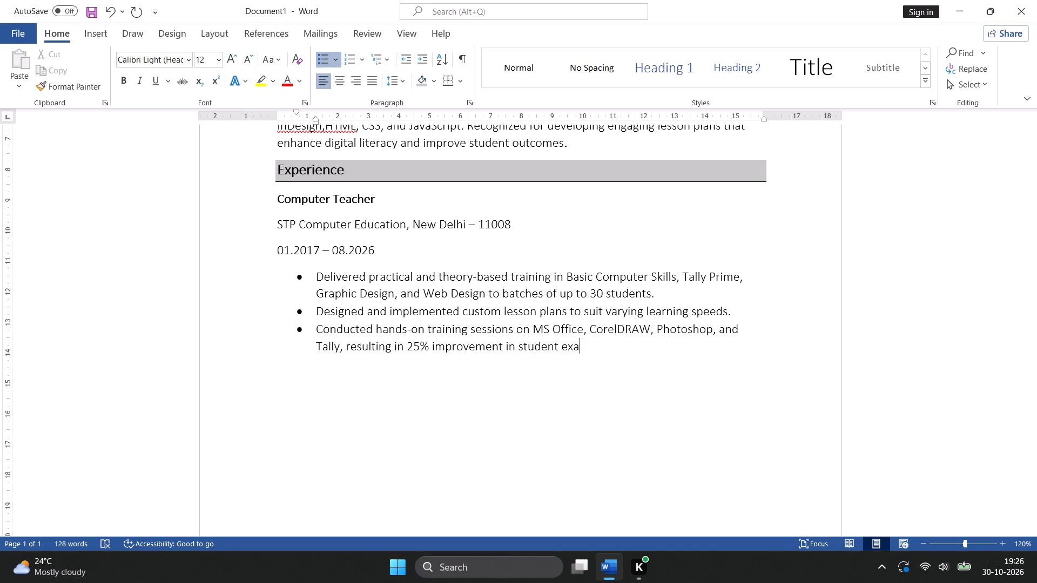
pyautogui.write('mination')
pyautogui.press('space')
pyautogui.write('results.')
# Add a fourth Experience bullet reading "Guided students in real-world projects, including brochure designs, accounting reties, and simple websites.".
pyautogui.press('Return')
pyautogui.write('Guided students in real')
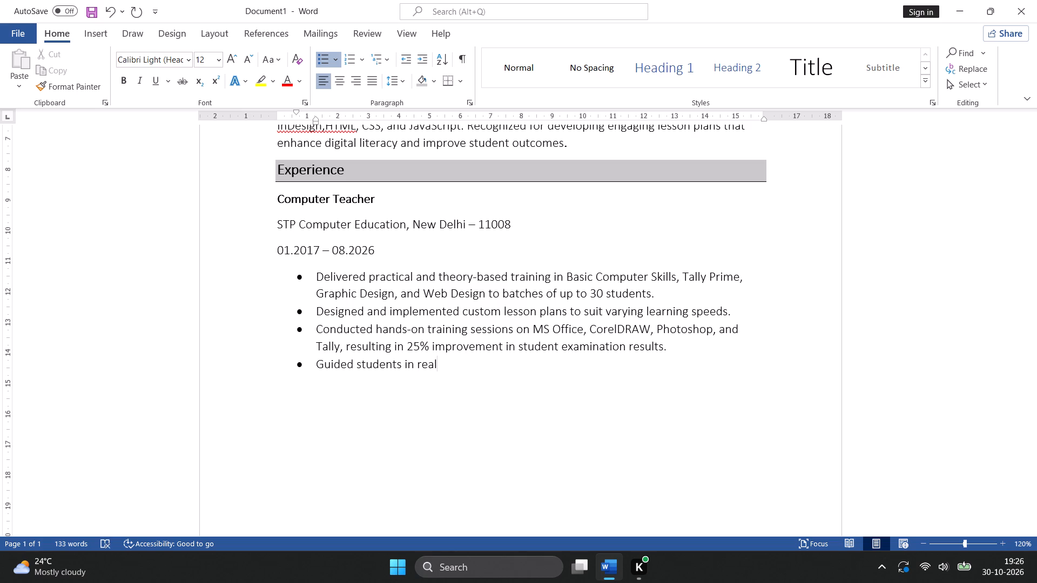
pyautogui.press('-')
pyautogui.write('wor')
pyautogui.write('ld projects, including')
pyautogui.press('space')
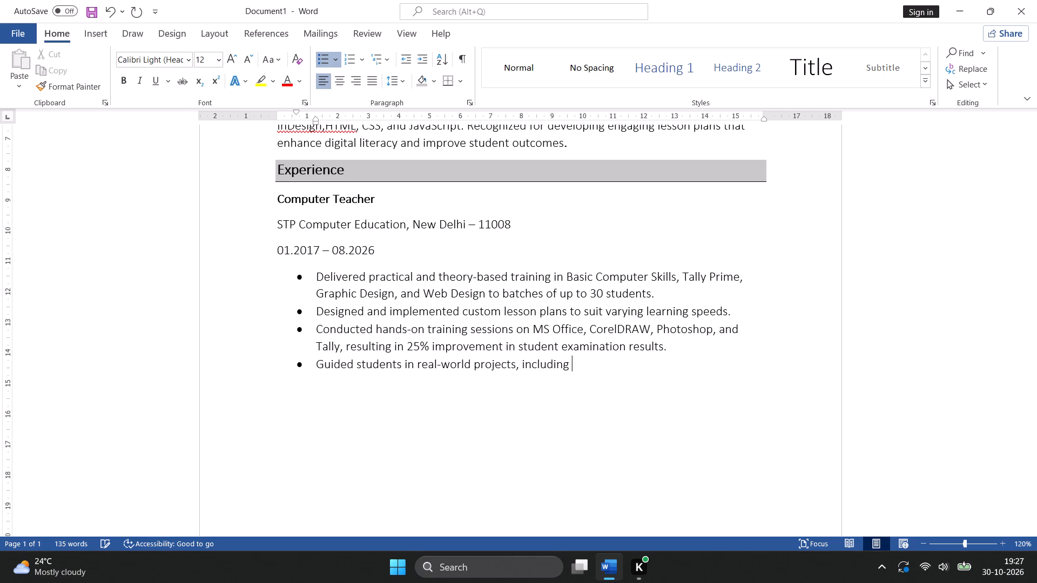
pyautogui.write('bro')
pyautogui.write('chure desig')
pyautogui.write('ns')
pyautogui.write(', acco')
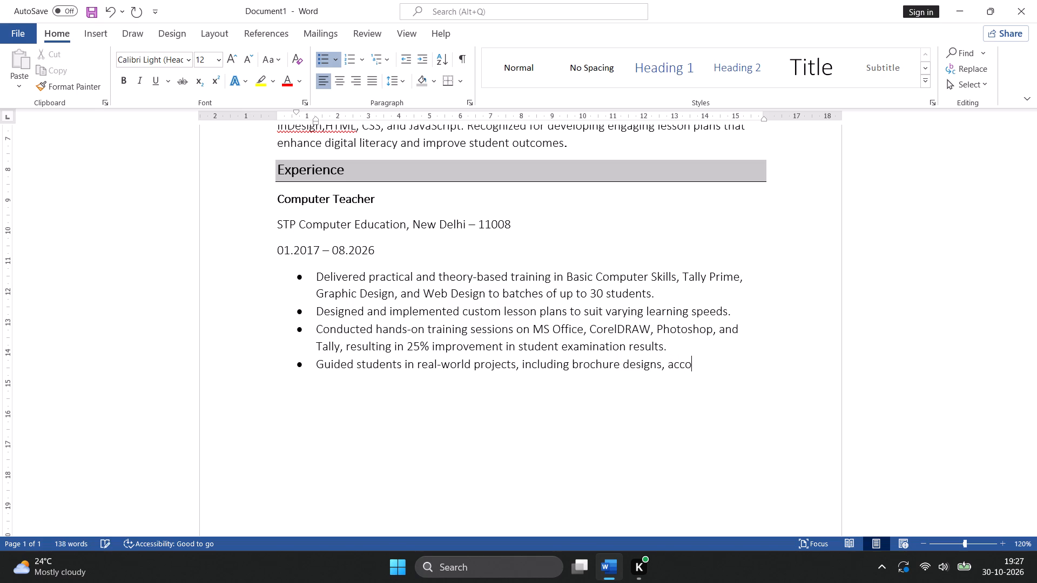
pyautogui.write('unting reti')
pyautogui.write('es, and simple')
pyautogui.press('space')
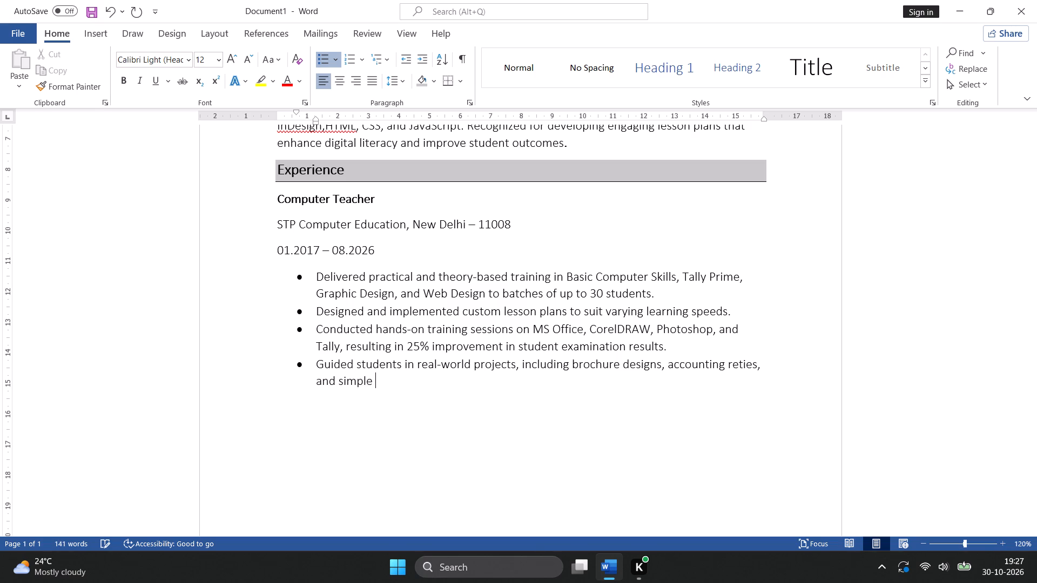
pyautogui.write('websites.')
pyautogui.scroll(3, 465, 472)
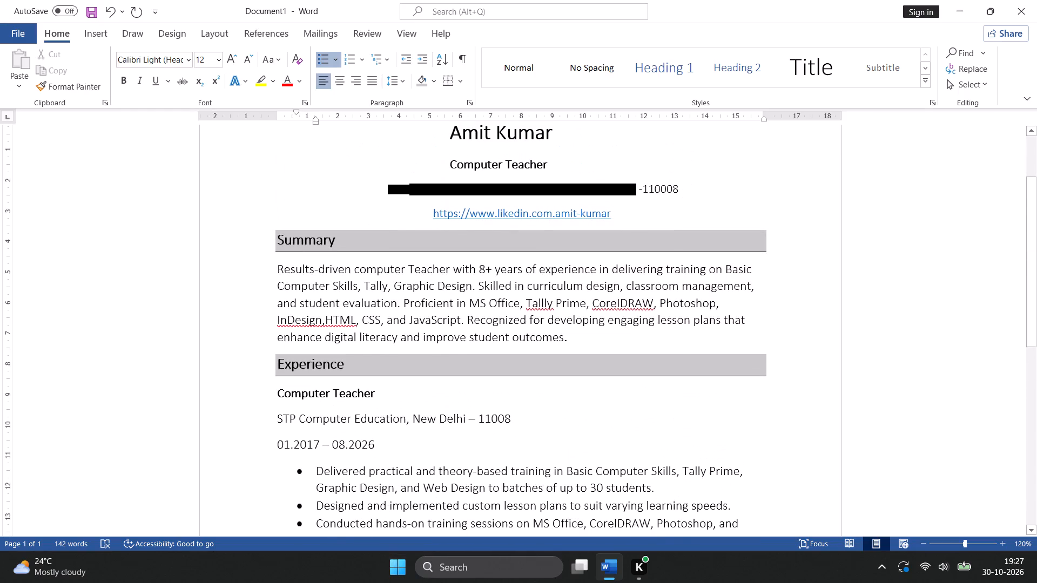
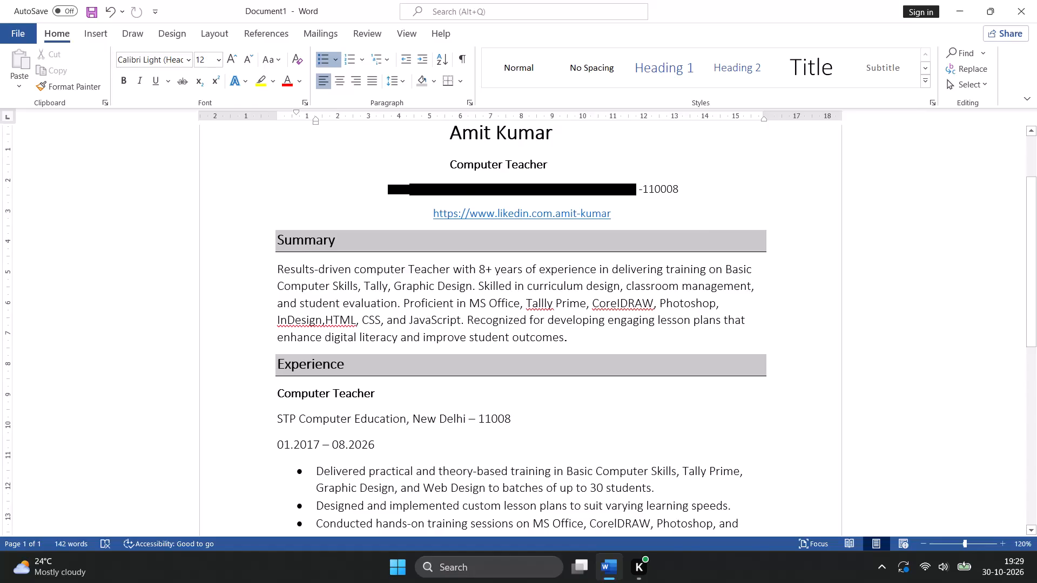
# Add an unbulleted line reading "Education" below the last Experience bullet.
pyautogui.scroll(-2, 460, 406)
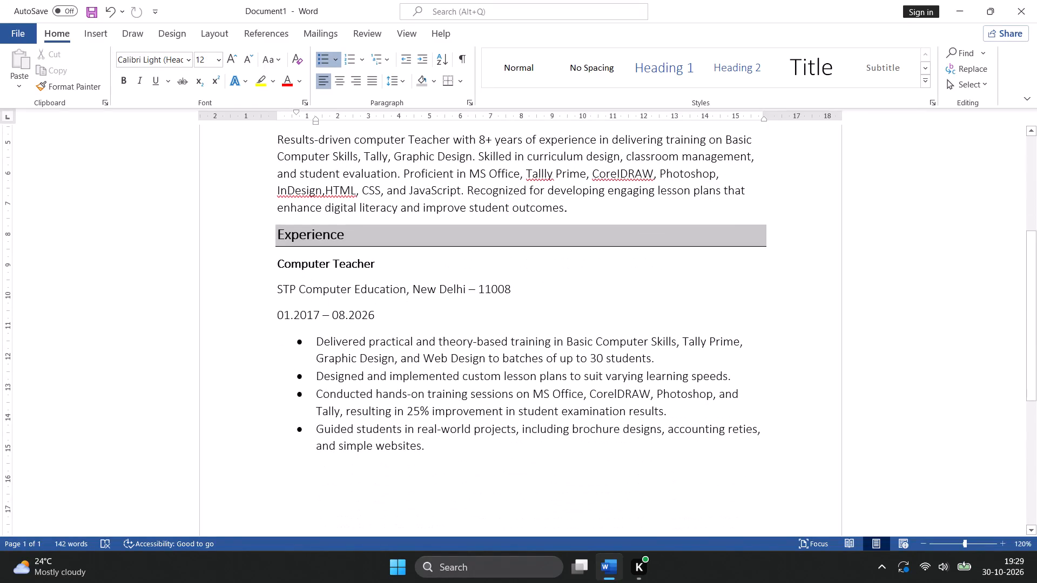
pyautogui.click(284, 476)
pyautogui.click(453, 455)
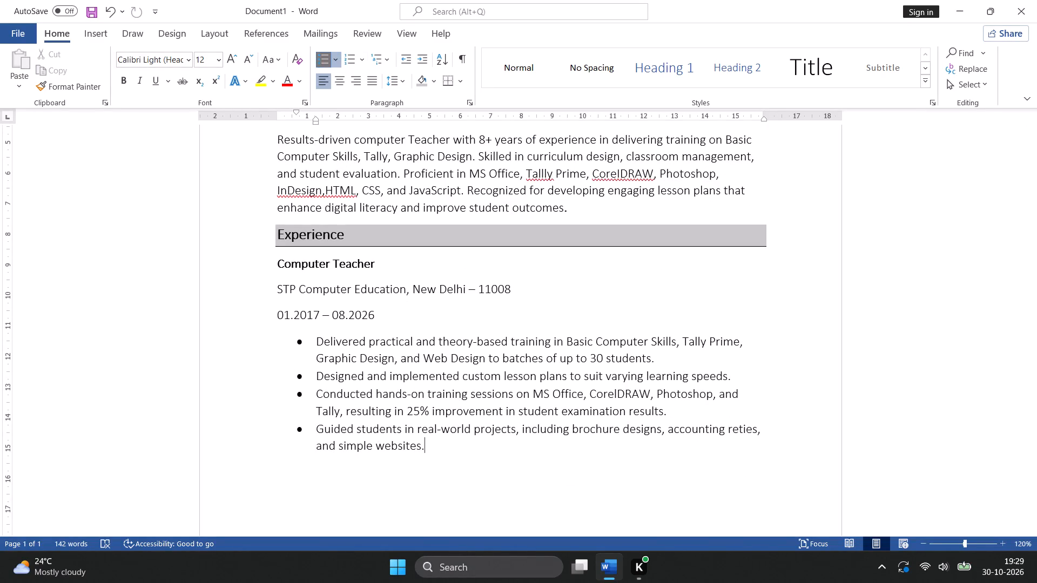
pyautogui.click(327, 65)
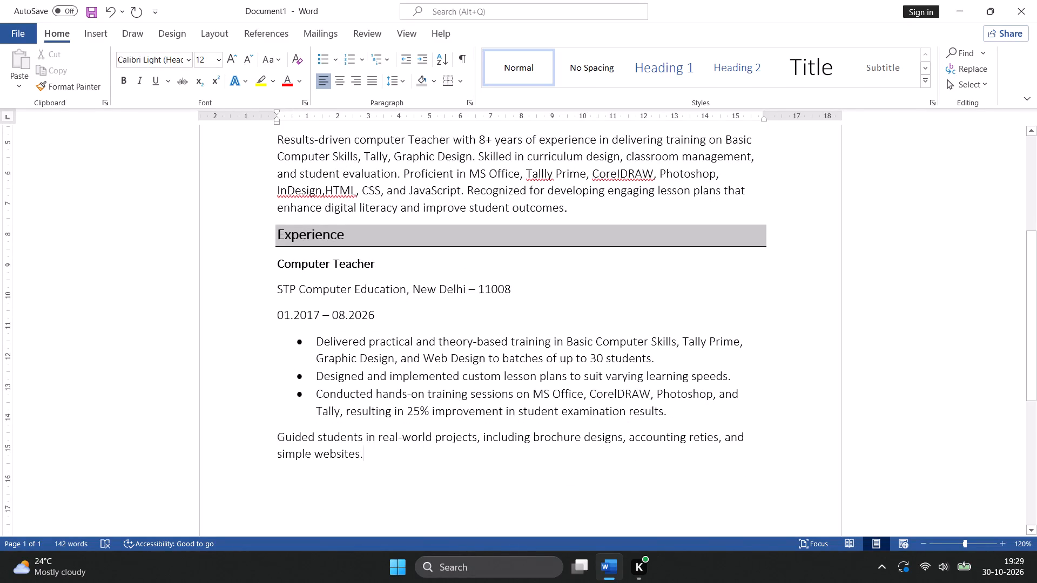
pyautogui.hotkey('ctrl', 'z')
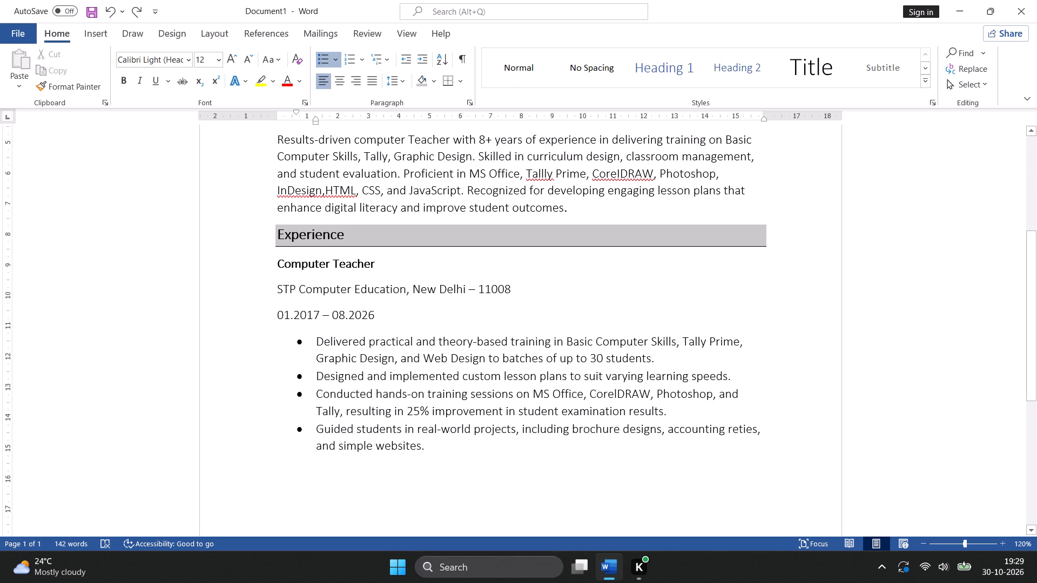
pyautogui.press('Return')
pyautogui.click(328, 58)
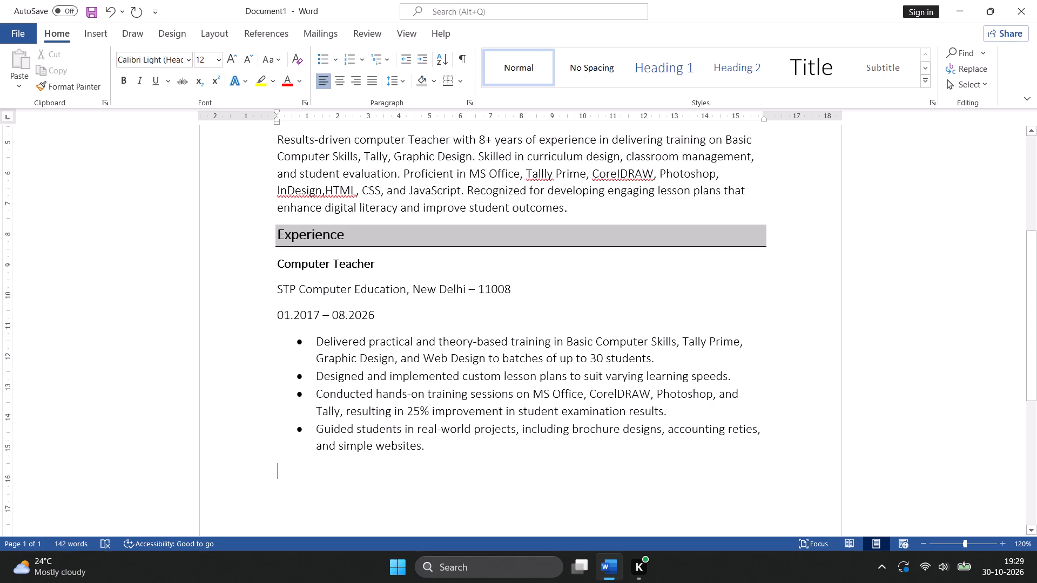
pyautogui.write('Education')
# Copy the formatting of the Experience heading onto the "Education" line.
pyautogui.moveTo(343, 234); pyautogui.dragTo(256, 232)
pyautogui.hotkey('ctrl', 'shift', 'c')
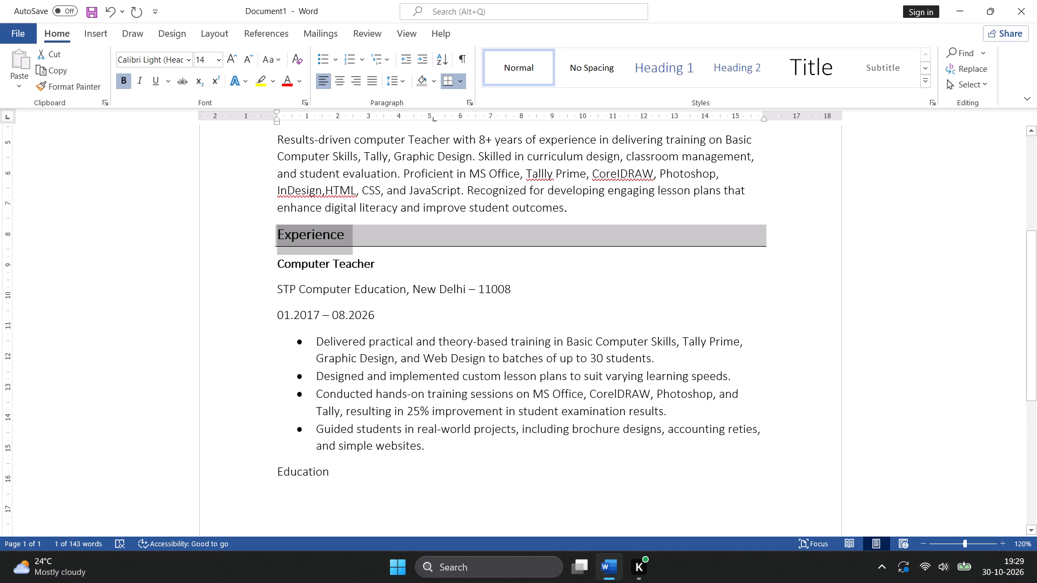
pyautogui.moveTo(332, 477); pyautogui.dragTo(252, 470)
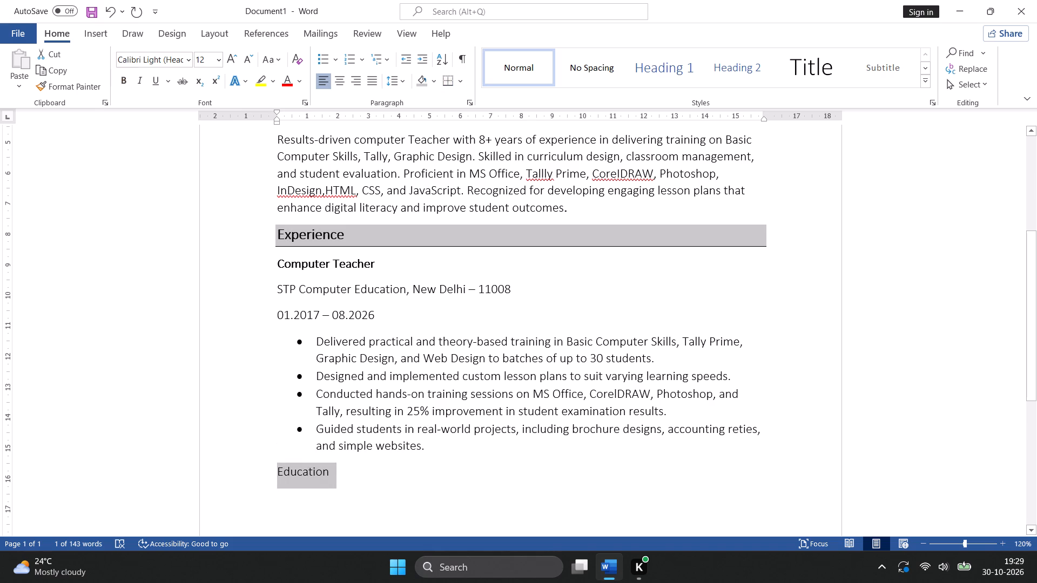
pyautogui.hotkey('ctrl', 'shift', 'v')
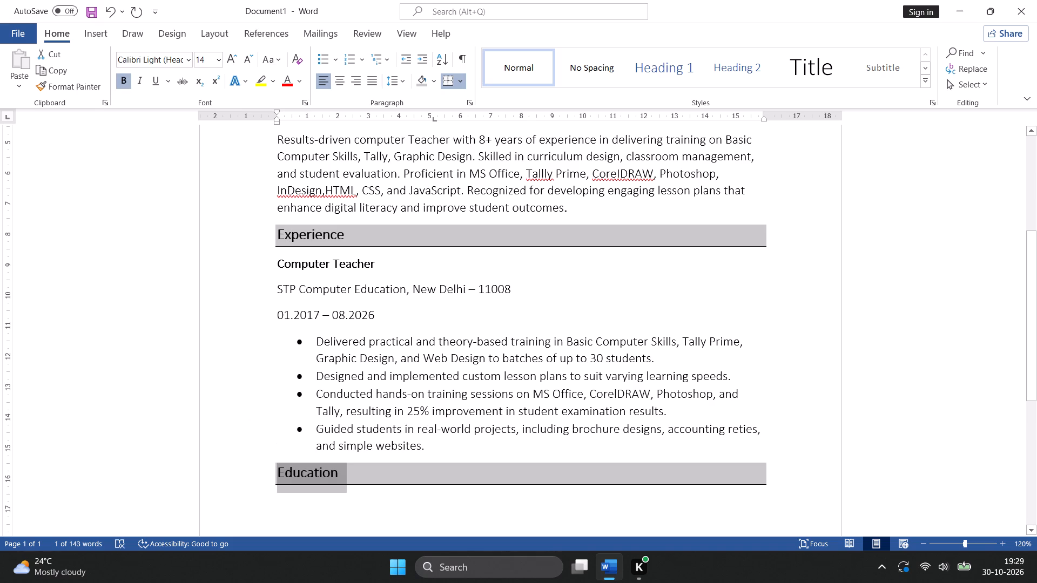
# Start a plain, unshaded body line below the Education heading.
pyautogui.scroll(-1, 333, 523)
pyautogui.click(356, 467)
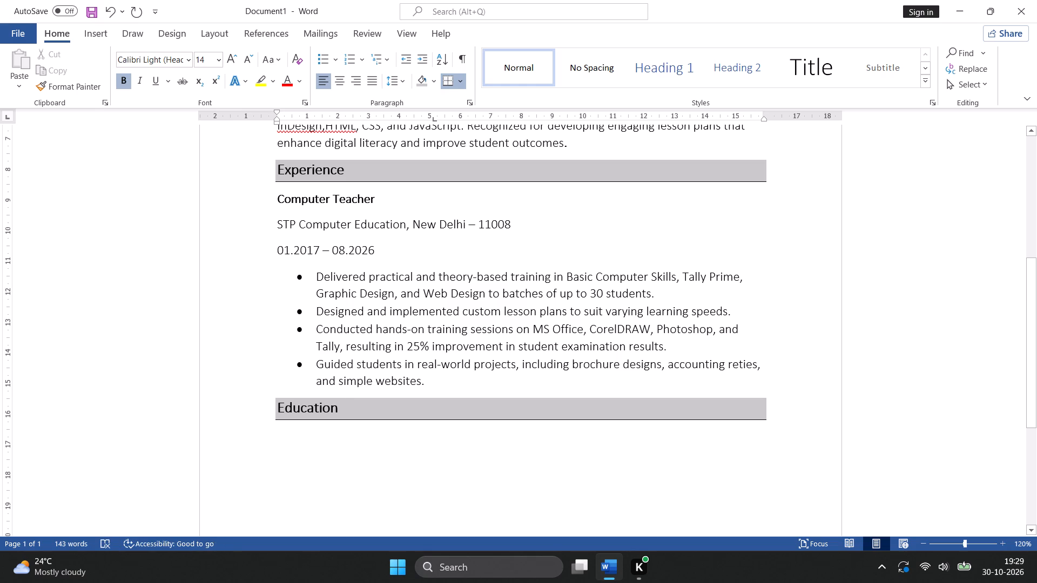
pyautogui.press('Return')
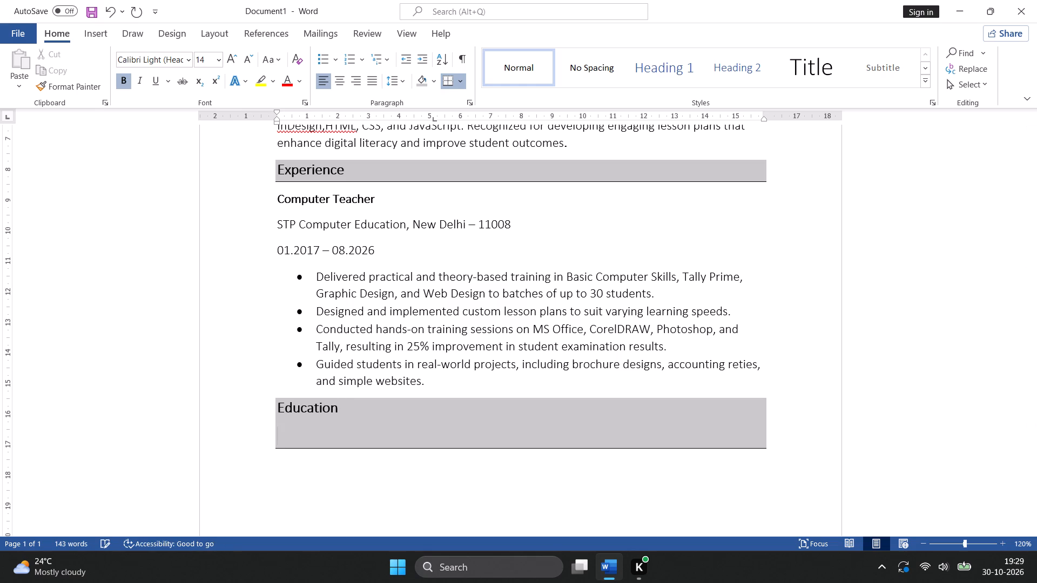
pyautogui.hotkey('ctrl', 'z')
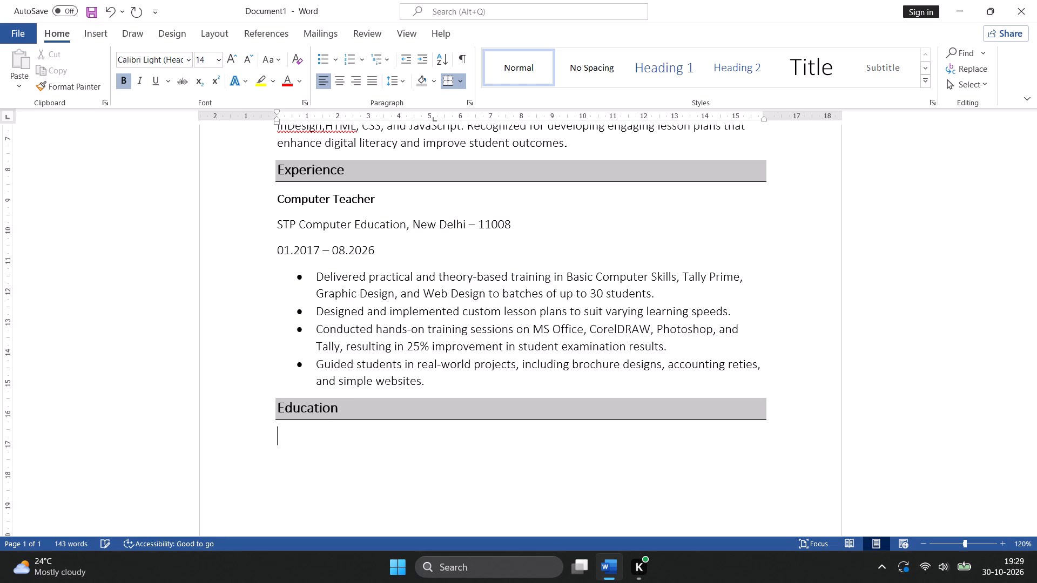
pyautogui.doubleClick(282, 442)
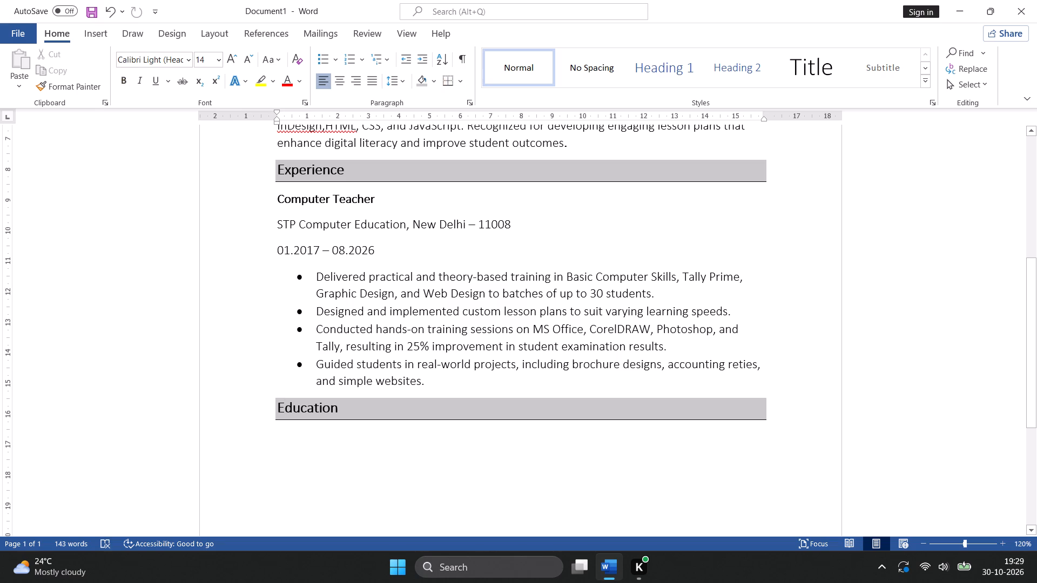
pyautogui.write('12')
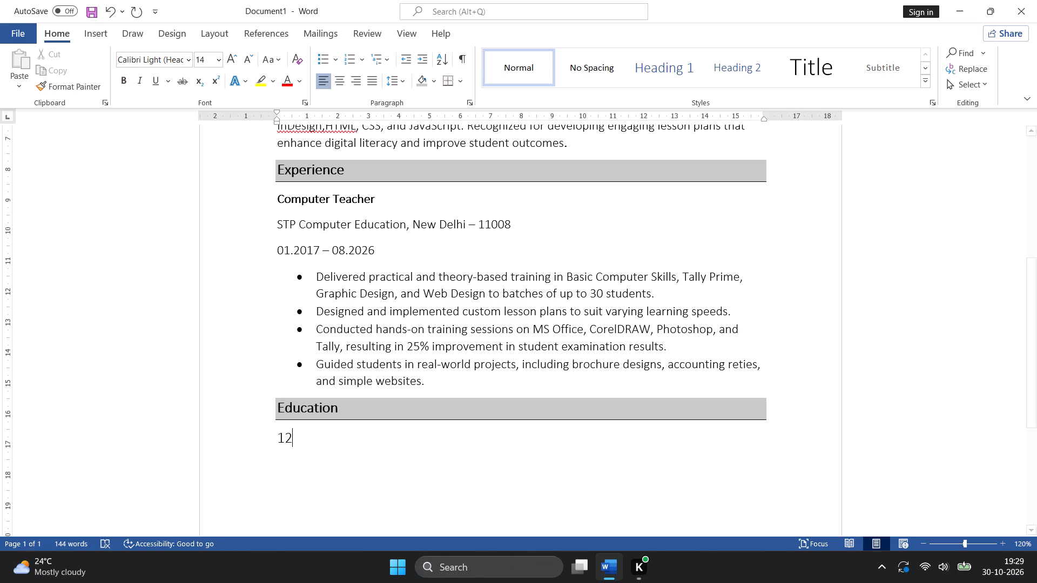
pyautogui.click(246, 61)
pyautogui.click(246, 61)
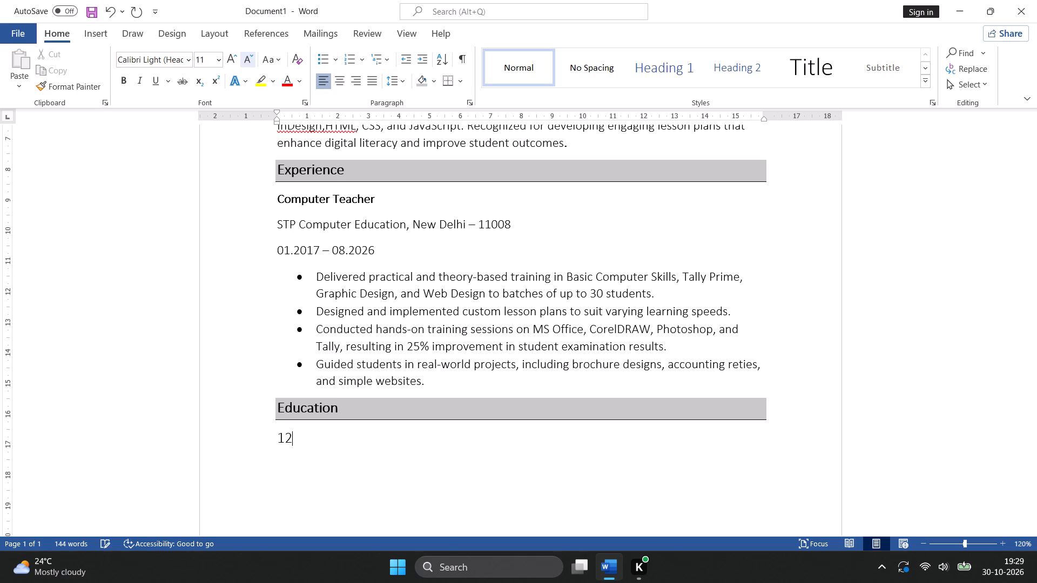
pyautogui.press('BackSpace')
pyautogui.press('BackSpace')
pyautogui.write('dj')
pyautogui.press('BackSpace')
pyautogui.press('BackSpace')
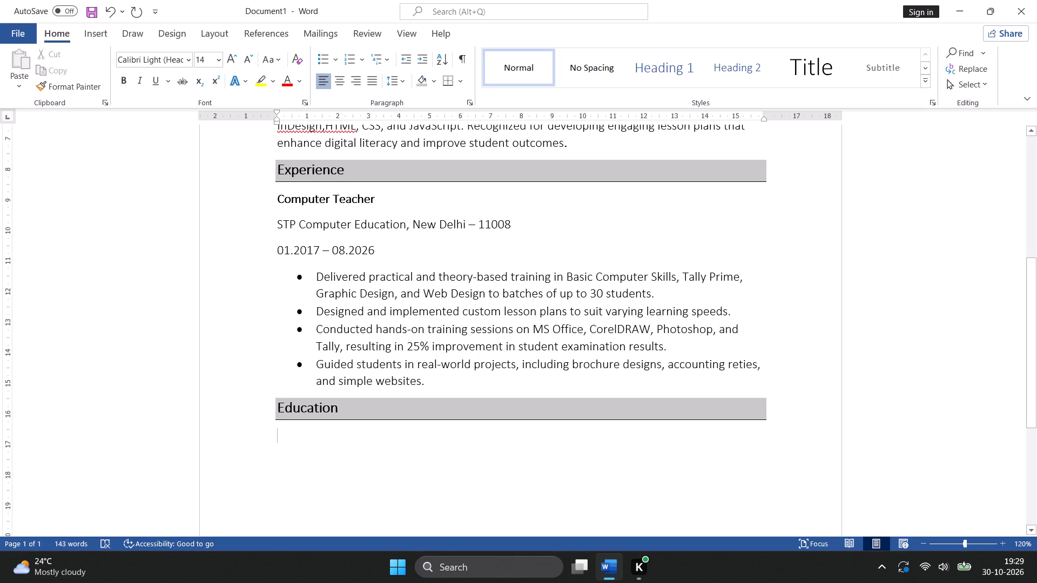
# Set the font size to 12 and enter "12th" under Education, with the "th" in superscript.
pyautogui.click(248, 58)
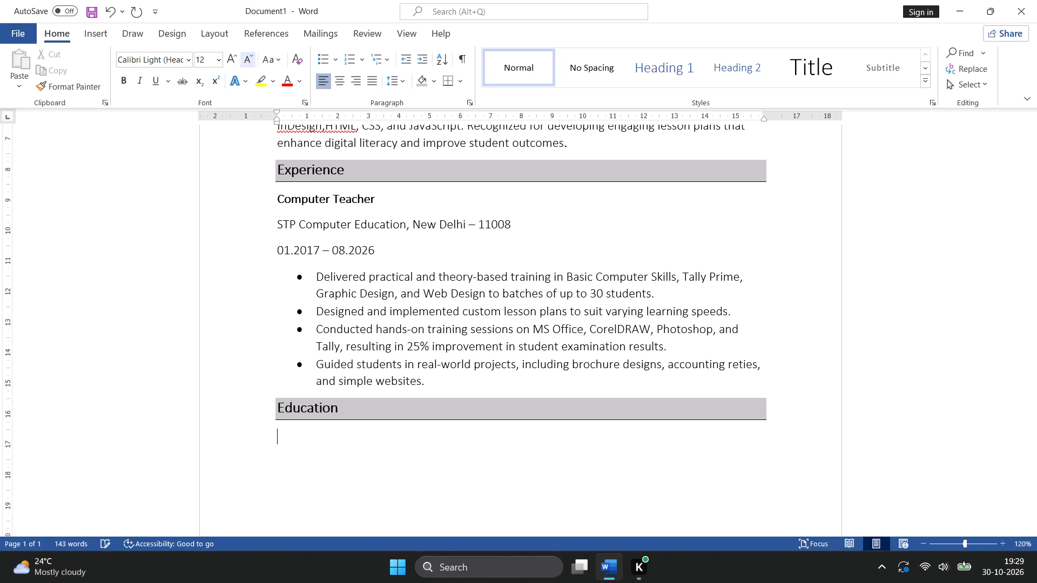
pyautogui.write('df')
pyautogui.press('BackSpace')
pyautogui.press('BackSpace')
pyautogui.write('12')
pyautogui.click(214, 82)
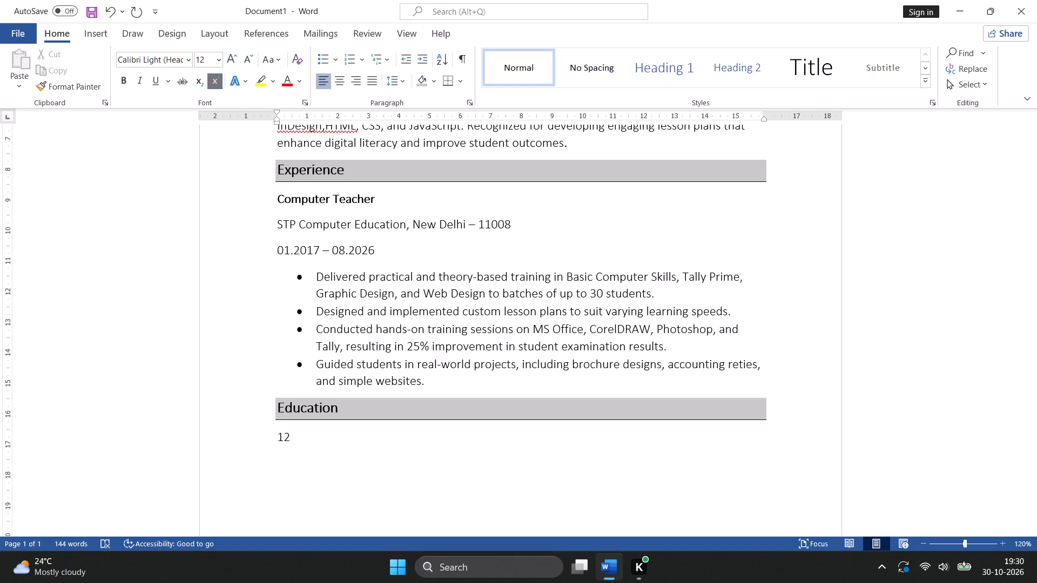
pyautogui.hotkey('shift', 't')
pyautogui.hotkey('shift', 'h')
pyautogui.press('BackSpace')
pyautogui.press('BackSpace')
pyautogui.write('th')
# Continue the Education entry after "12th" with ", CBSE Board, New Delhi India, 2016".
pyautogui.write(',')
pyautogui.press('space')
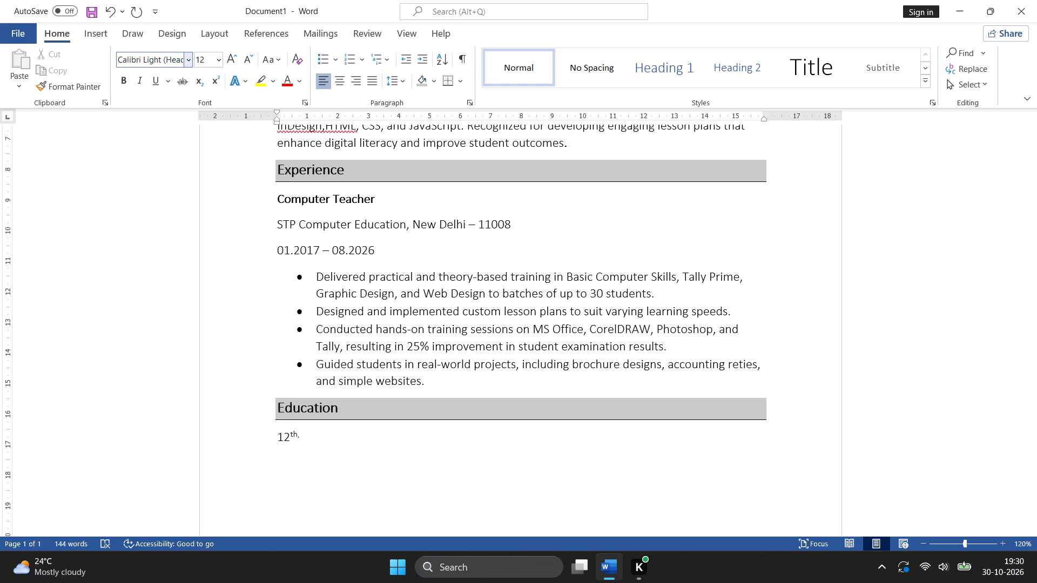
pyautogui.click(214, 87)
pyautogui.press('c')
pyautogui.write('BSE')
pyautogui.press('space')
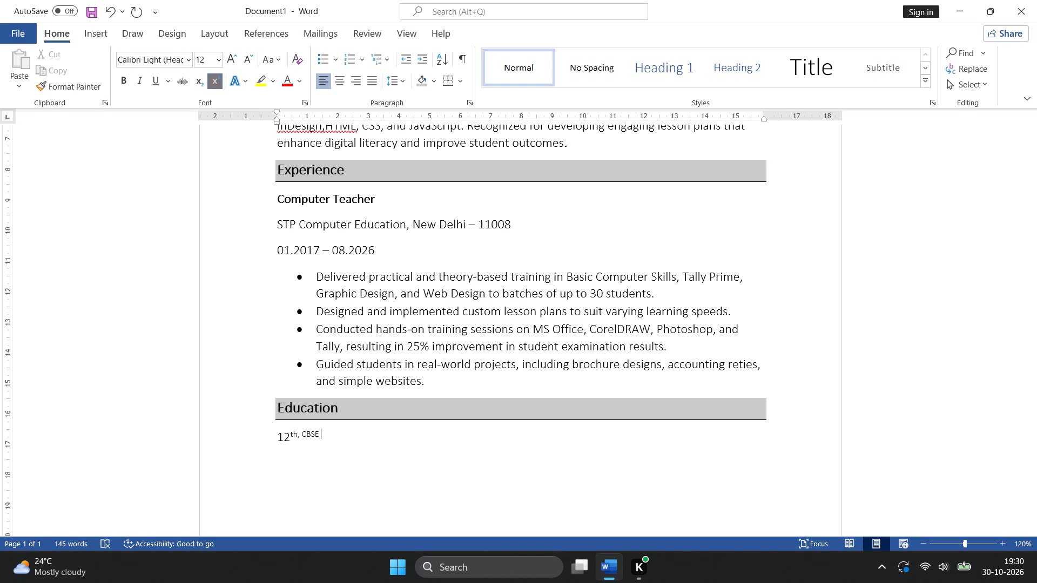
pyautogui.write('Board, New')
pyautogui.press('space')
pyautogui.write('Delhi India,')
pyautogui.press('space')
pyautogui.write('202')
pyautogui.press('BackSpace')
pyautogui.write('16')
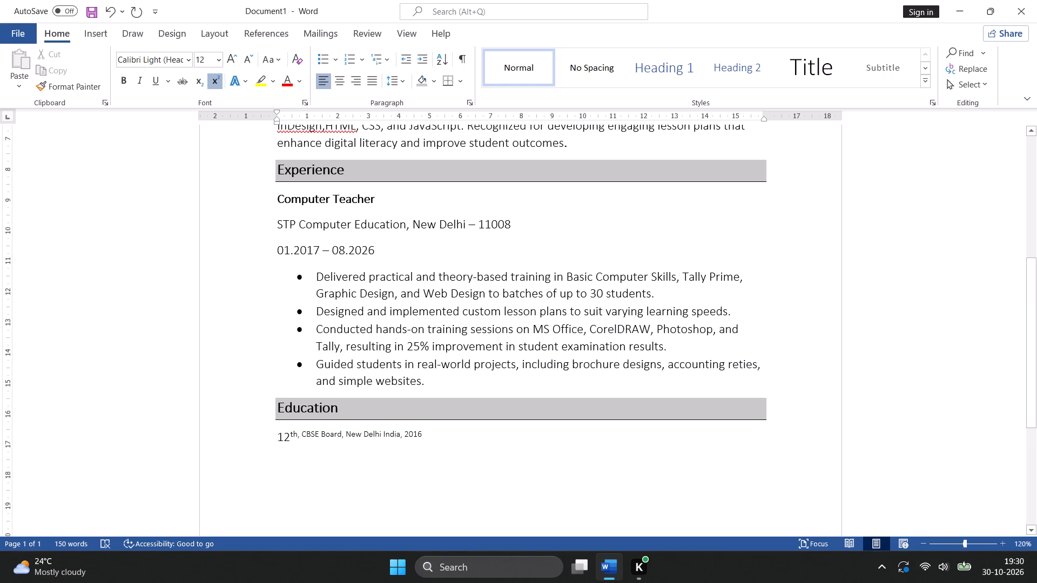
# Remove the superscript from "CBSE Board, New Delhi India, 2016" and start a new line below it.
pyautogui.moveTo(424, 438); pyautogui.dragTo(319, 432)
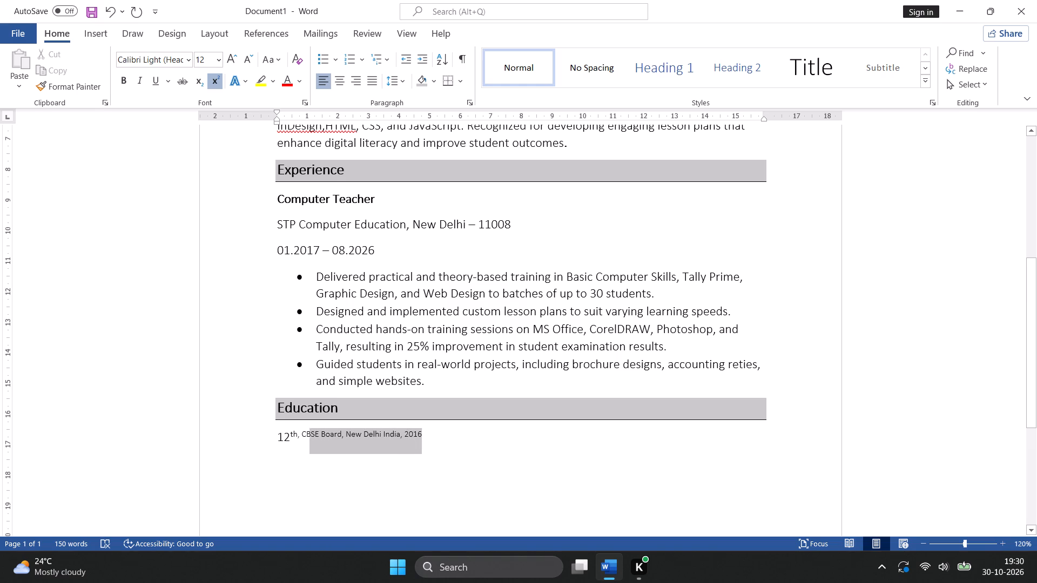
pyautogui.moveTo(319, 432); pyautogui.dragTo(313, 433)
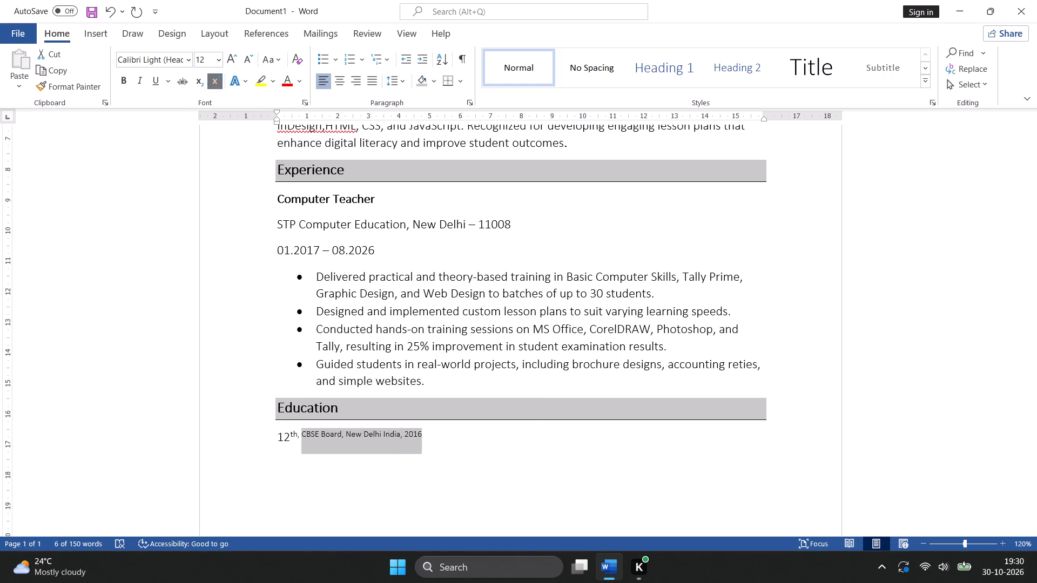
pyautogui.click(215, 82)
pyautogui.click(529, 471)
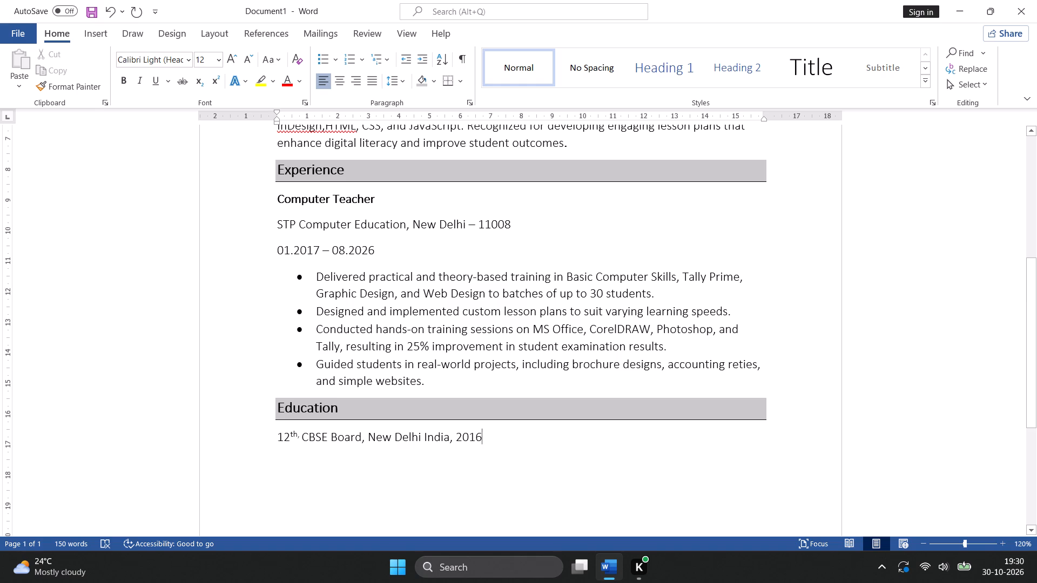
pyautogui.press('Return')
# Enter the line "Skills" below the Education entry and start a new line under it.
pyautogui.press('k')
pyautogui.press('BackSpace')
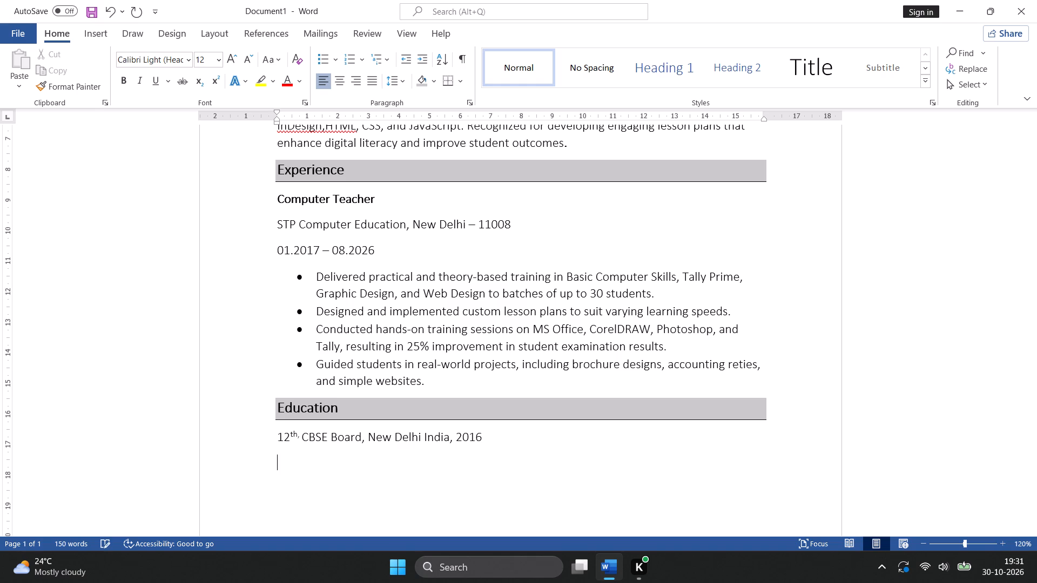
pyautogui.hotkey('shift', 's')
pyautogui.write('kills')
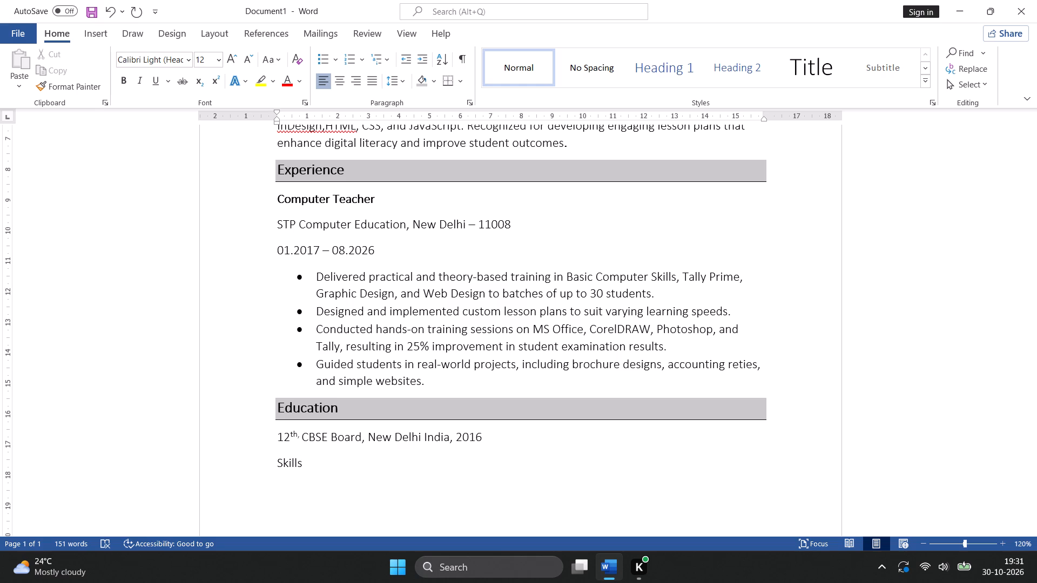
pyautogui.press('Return')
# Enter "Computer Fundamentals & Digital Literacy" as the first entry under Skills.
pyautogui.write('Computer')
pyautogui.press('space')
pyautogui.write('fundamentals')
pyautogui.press('space')
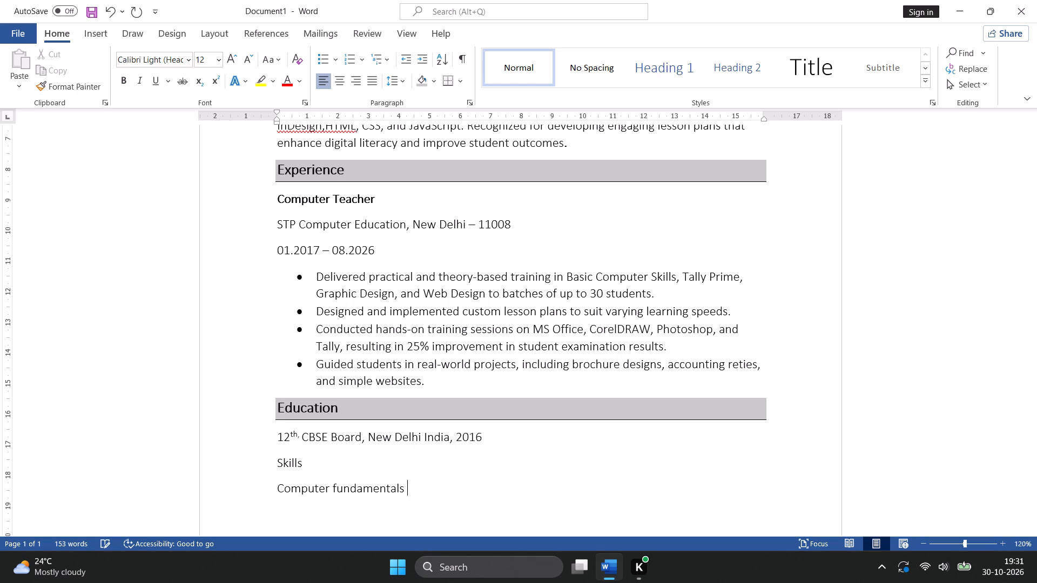
pyautogui.click(337, 490)
pyautogui.press('BackSpace')
pyautogui.hotkey('shift', 'f')
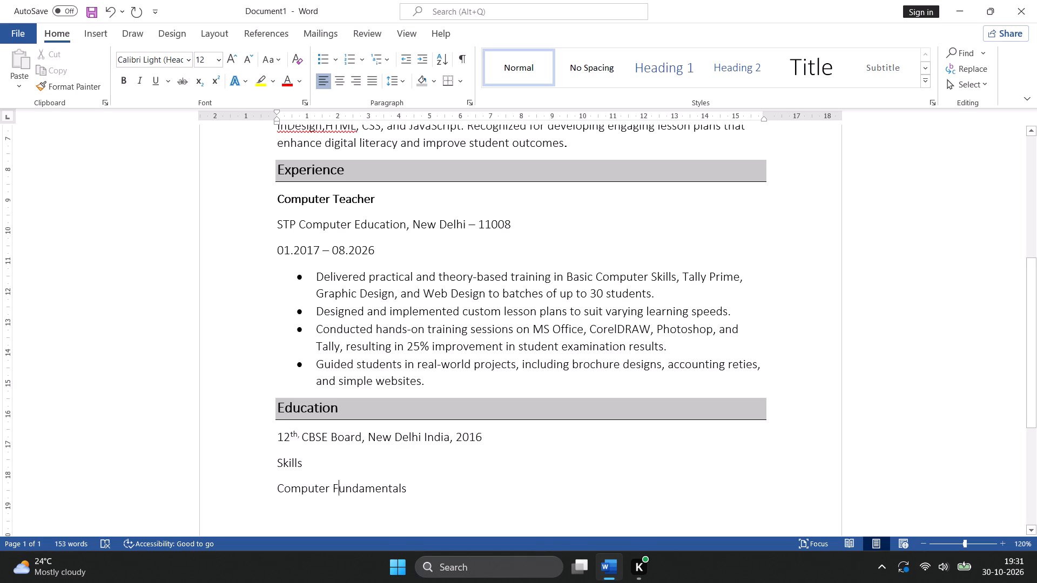
pyautogui.click(427, 495)
pyautogui.hotkey('shift', '&')
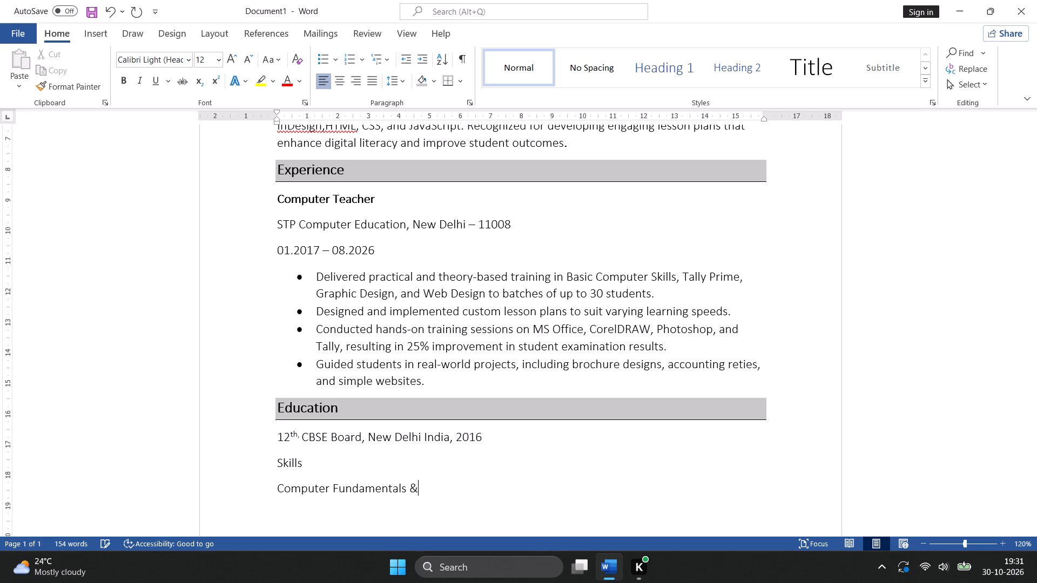
pyautogui.press('space')
pyautogui.write('Digial')
pyautogui.press('BackSpace')
pyautogui.press('BackSpace')
pyautogui.write('tal')
pyautogui.press('space')
pyautogui.write('Literacy')
pyautogui.press('space')
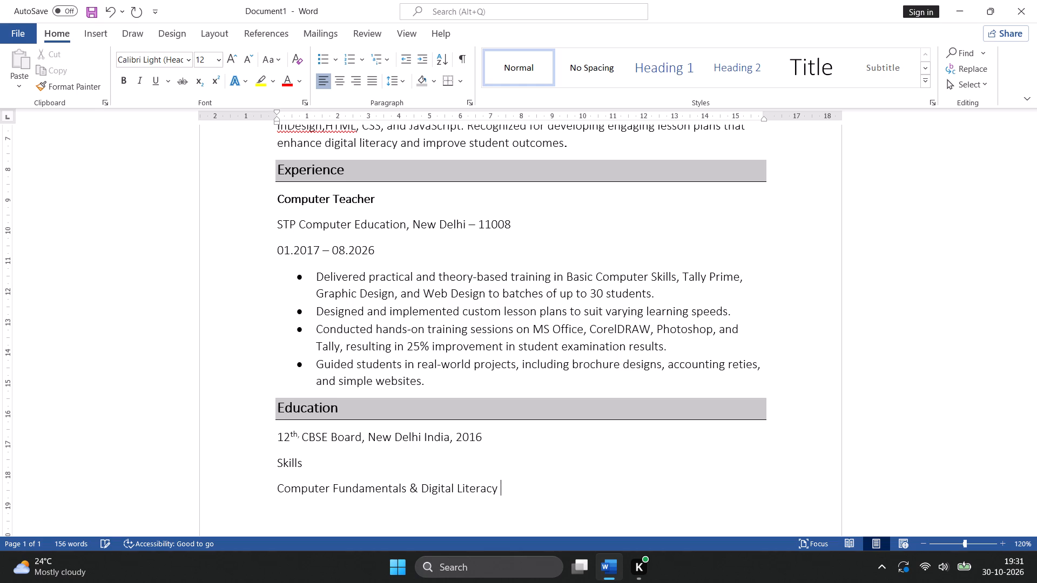
# Add the skill line "MS Office (Word, Excel, PowerPoint, Outlook)" and begin the following line with "Tally Prome &".
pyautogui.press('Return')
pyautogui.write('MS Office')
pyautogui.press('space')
# Complete the "MS Office" skill line with "(Word, Excel, PowerPoint, Outlook)" and start a new line below it.
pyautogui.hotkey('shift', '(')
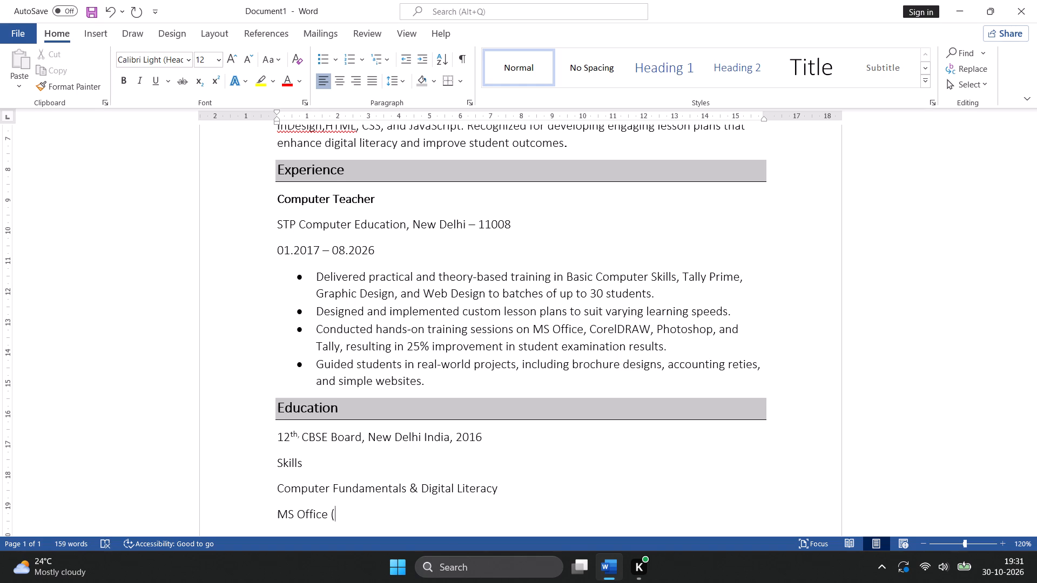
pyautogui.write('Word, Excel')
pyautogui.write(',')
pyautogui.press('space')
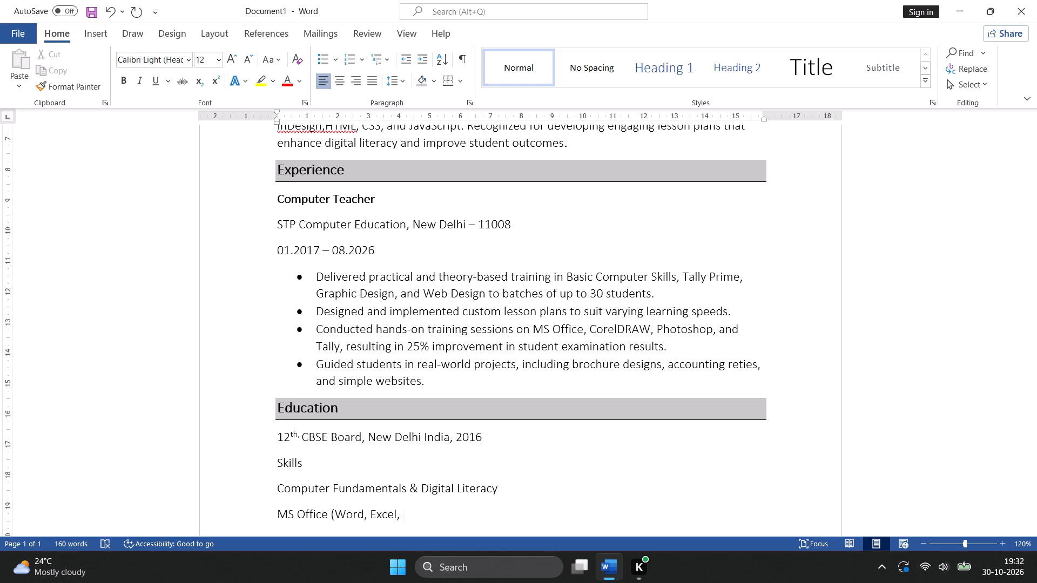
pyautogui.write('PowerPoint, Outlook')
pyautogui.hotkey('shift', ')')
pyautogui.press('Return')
# Begin the third entry under Skills with the text "Tally Prome &".
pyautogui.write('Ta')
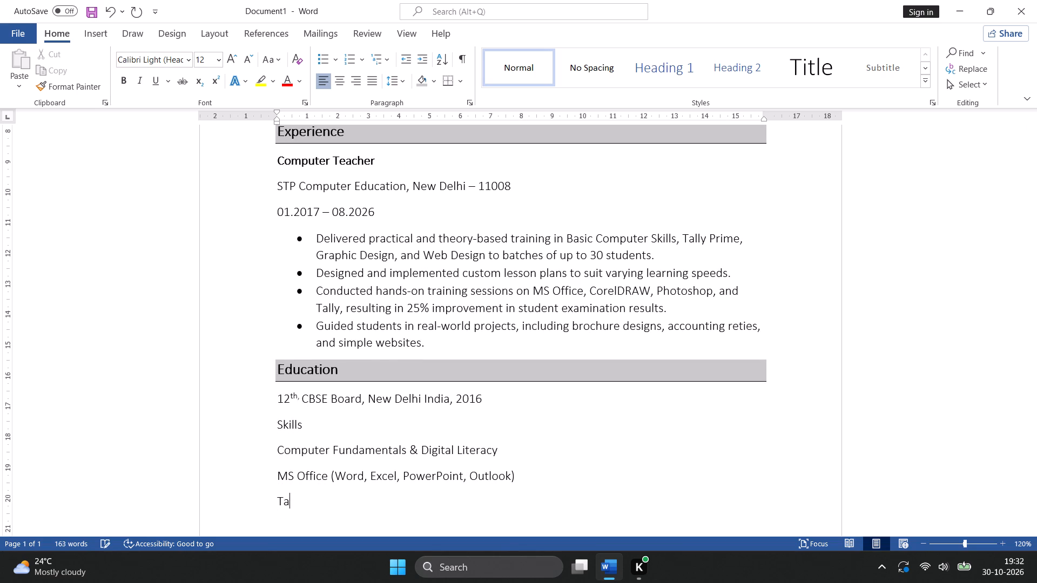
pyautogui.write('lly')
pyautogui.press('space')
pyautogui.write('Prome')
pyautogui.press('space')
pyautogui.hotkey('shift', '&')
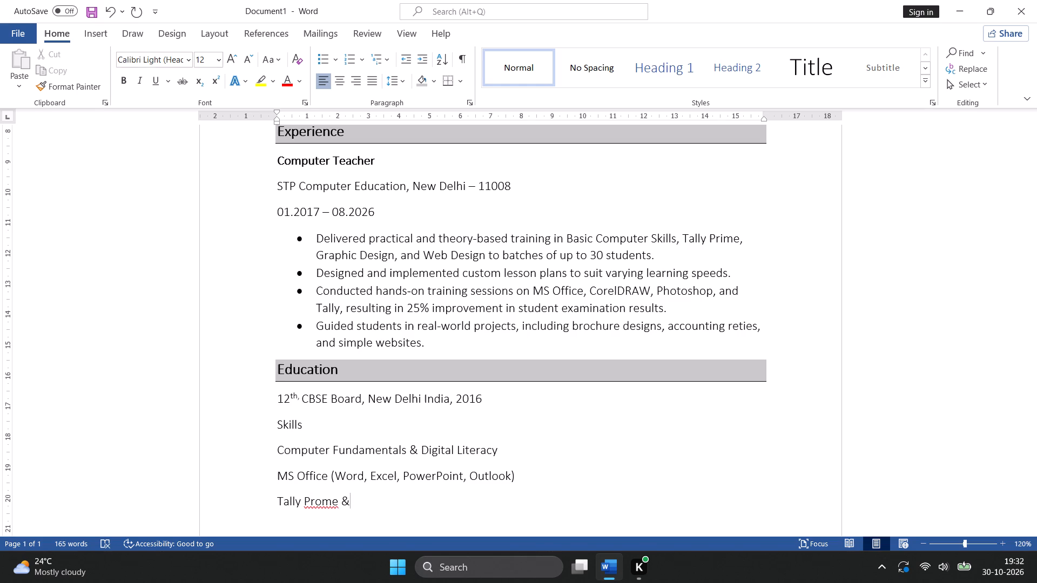
# Complete the Tally skill line with "Accounting Software".
pyautogui.write('Accounting Software')
pyautogui.press('space')
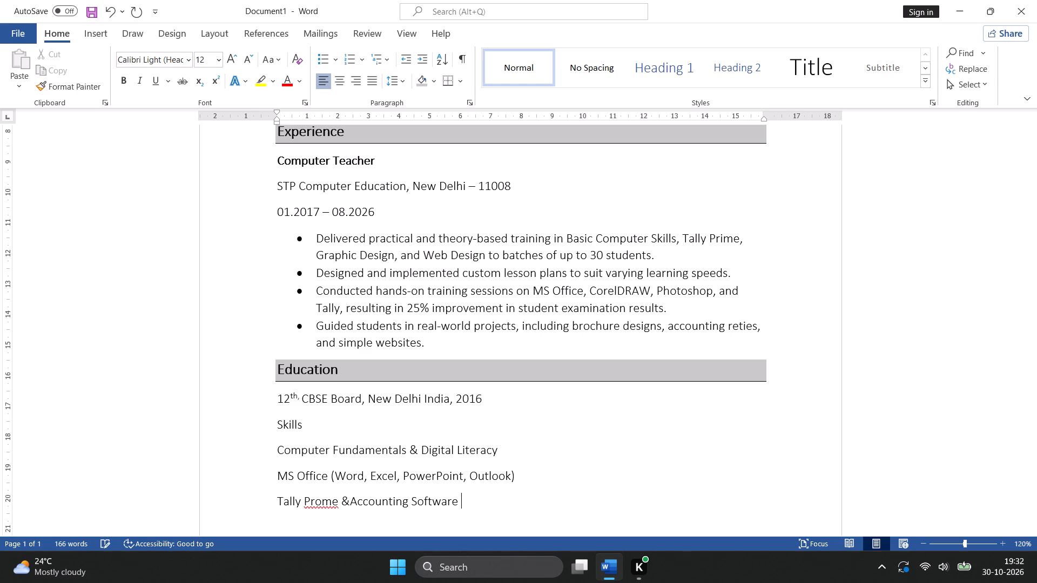
# Add a new skill line reading "Graphic Design" below the Tally line.
pyautogui.press('Return')
pyautogui.write('Graphic')
pyautogui.press('space')
pyautogui.hotkey('shift', 'd')
pyautogui.press('i')
pyautogui.write('sign')
pyautogui.press('space')
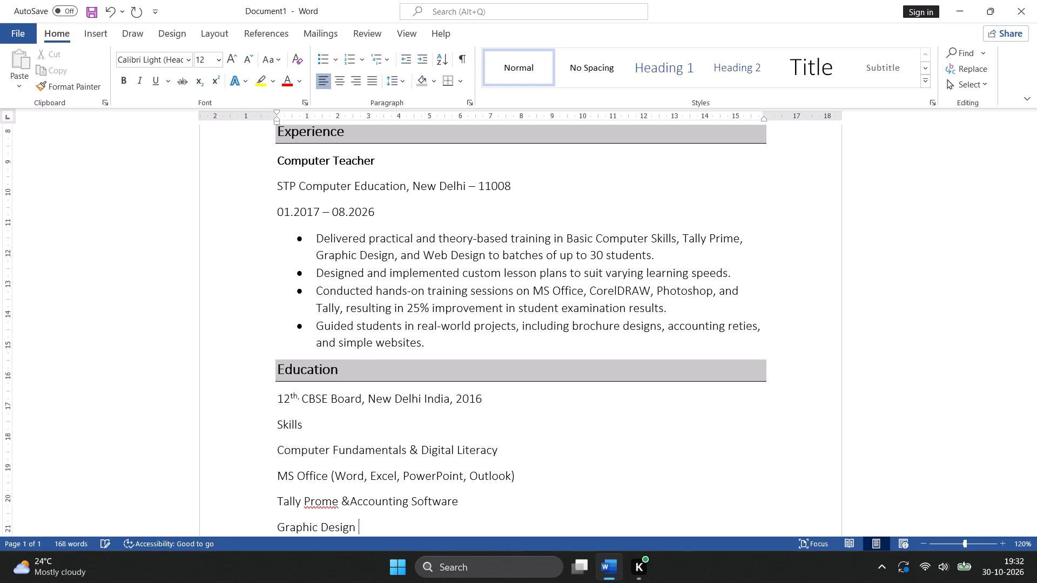
# Open a parenthesis after "Graphic Design" and list "Coral DDRAW," as its first program.
pyautogui.hotkey('shift', '(')
pyautogui.write('Cora')
pyautogui.press('l')
pyautogui.press('space')
pyautogui.write('DF')
pyautogui.press('BackSpace')
pyautogui.press('d')
pyautogui.write('RAW, p')
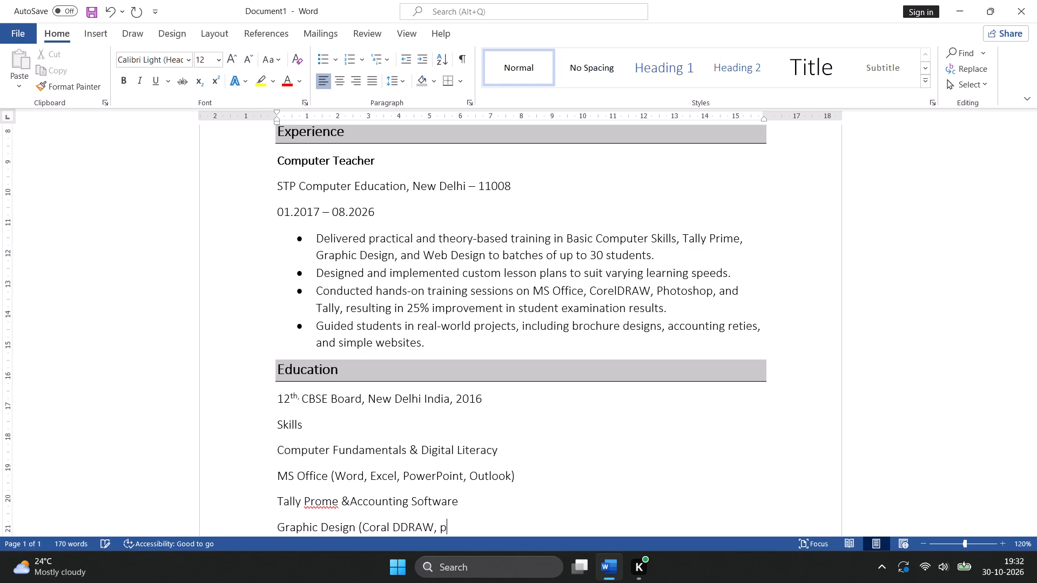
pyautogui.press('BackSpace')
# Complete the Graphic Design parenthesis with "Photoshop, InDesign" and close it.
pyautogui.write('Photoshop, In')
pyautogui.write('Degign')
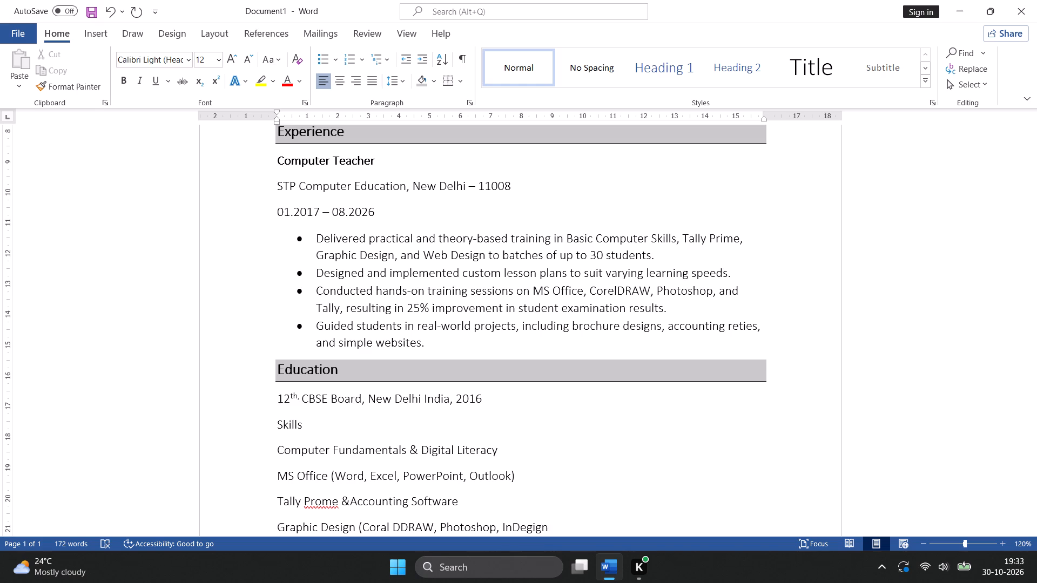
pyautogui.press('BackSpace')
pyautogui.press('BackSpace')
pyautogui.press('BackSpace')
pyautogui.press('BackSpace')
pyautogui.write('sigs')
pyautogui.press('BackSpace')
pyautogui.press('n')
pyautogui.hotkey('shift', ')')
# Add a new skill line reading "Web Design" below the Graphic Design line.
pyautogui.scroll(1, 433, 481)
pyautogui.scroll(-3, 438, 470)
pyautogui.scroll(-3, 496, 467)
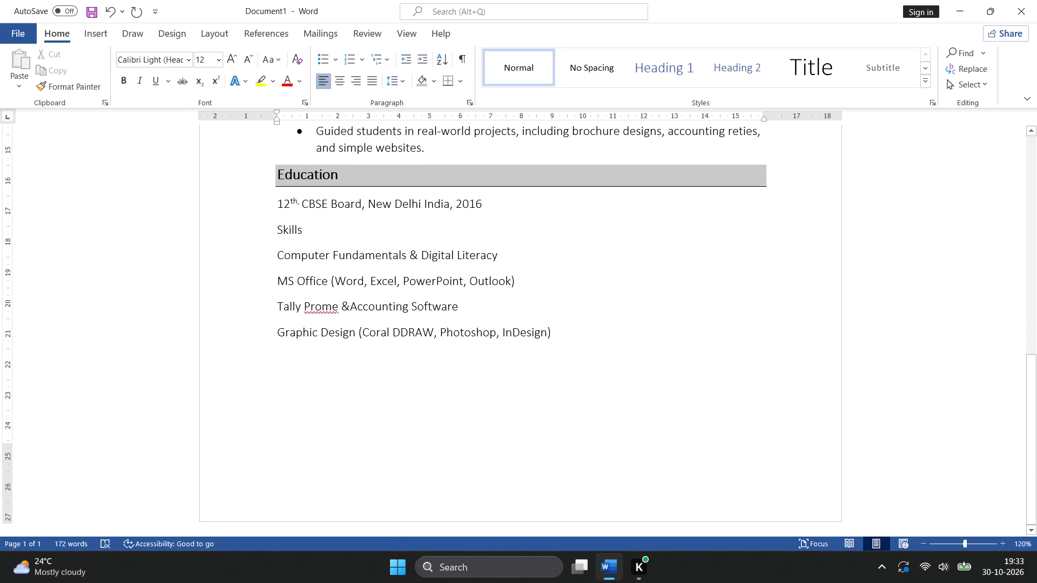
pyautogui.press('Return')
pyautogui.write('Web Digi')
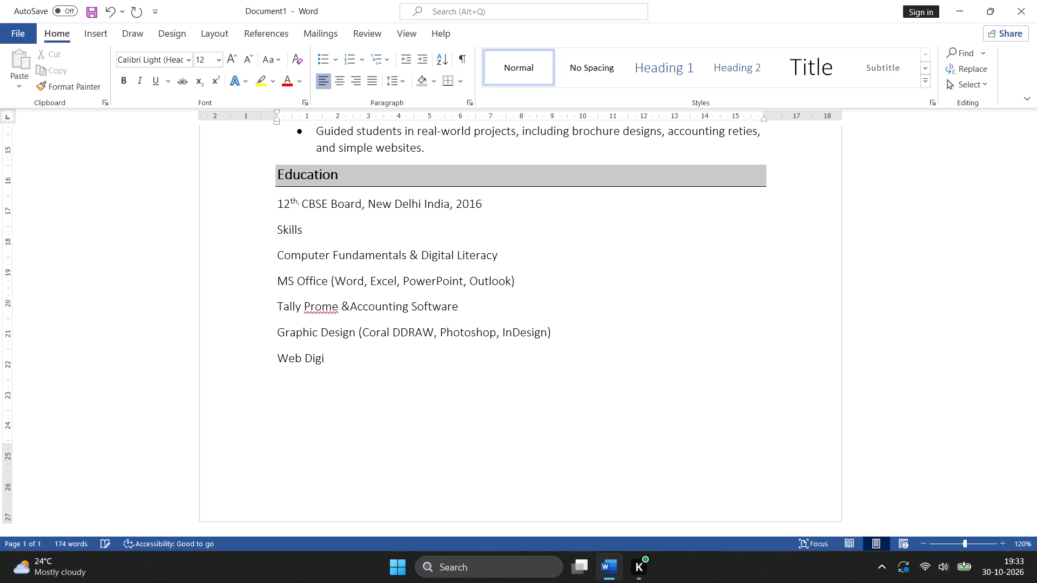
pyautogui.press('BackSpace')
pyautogui.press('BackSpace')
pyautogui.write('sign')
pyautogui.press('space')
# Open a parenthesis after "Web Design" and list "html,css," as its first entries.
pyautogui.hotkey('shift', '(')
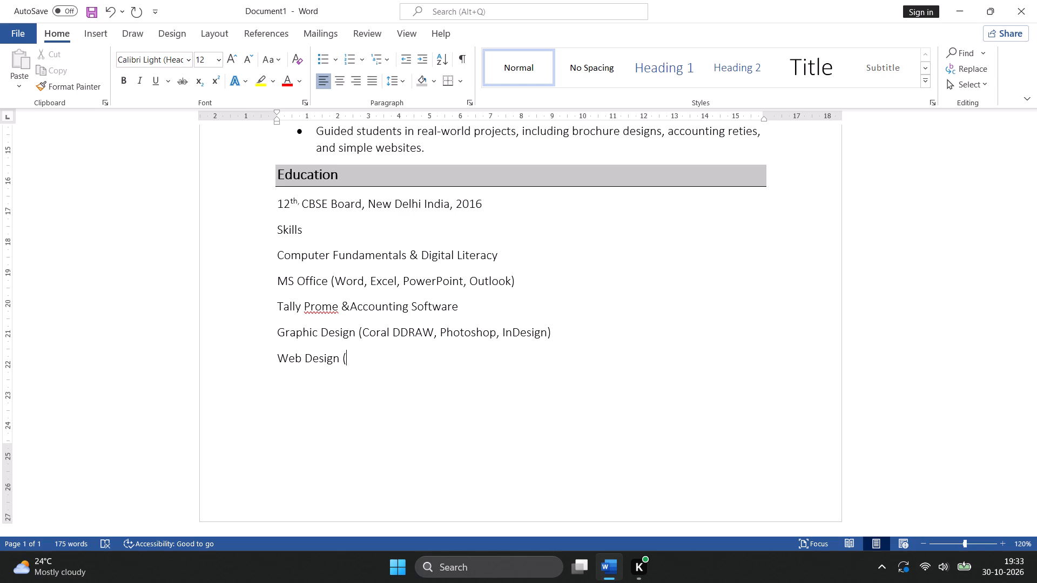
pyautogui.press('h')
pyautogui.write('tml,css,J')
pyautogui.press('BackSpace')
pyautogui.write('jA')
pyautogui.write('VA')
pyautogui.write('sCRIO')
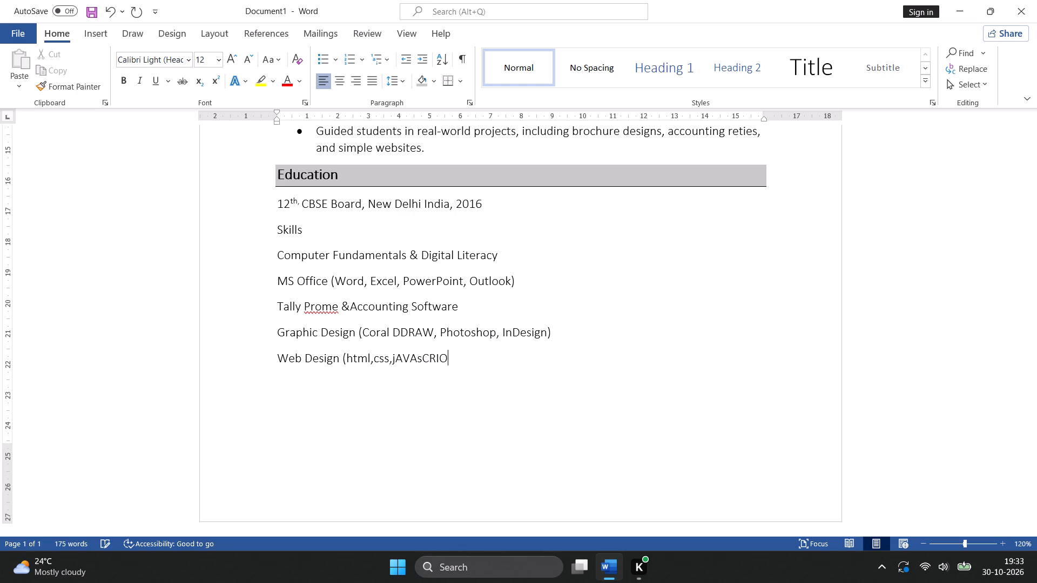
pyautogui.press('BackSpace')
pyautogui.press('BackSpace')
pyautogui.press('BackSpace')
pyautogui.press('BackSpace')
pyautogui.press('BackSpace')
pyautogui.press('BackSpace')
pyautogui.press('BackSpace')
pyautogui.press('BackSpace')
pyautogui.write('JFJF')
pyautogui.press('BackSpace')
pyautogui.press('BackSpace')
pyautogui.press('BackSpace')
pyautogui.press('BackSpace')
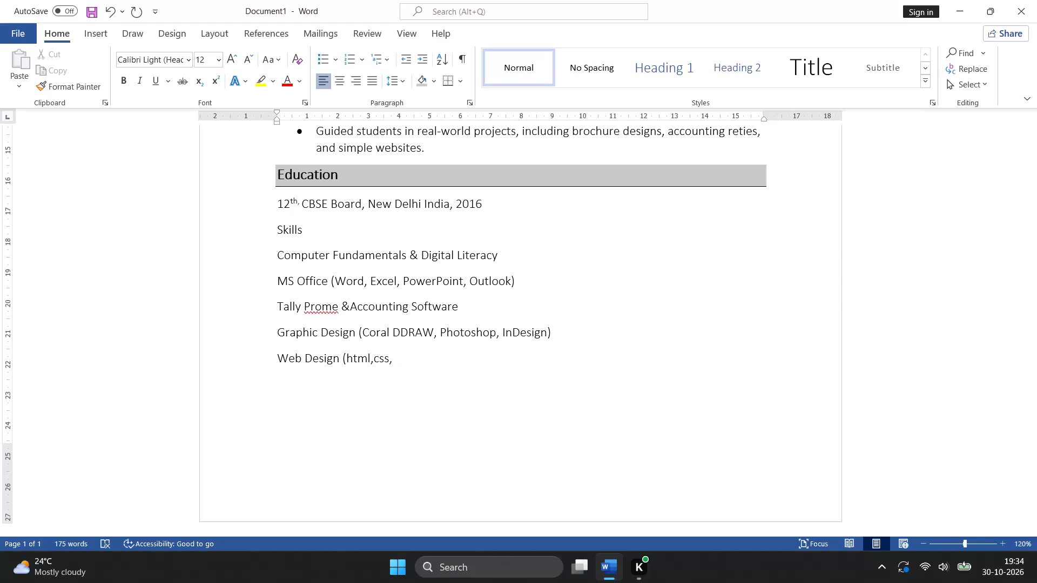
# Complete the Web Design parenthesis with "Javascript, WordPress" and close it.
pyautogui.hotkey('shift', 'j')
pyautogui.write('ava')
pyautogui.write('sc')
pyautogui.write('ript, Wordp')
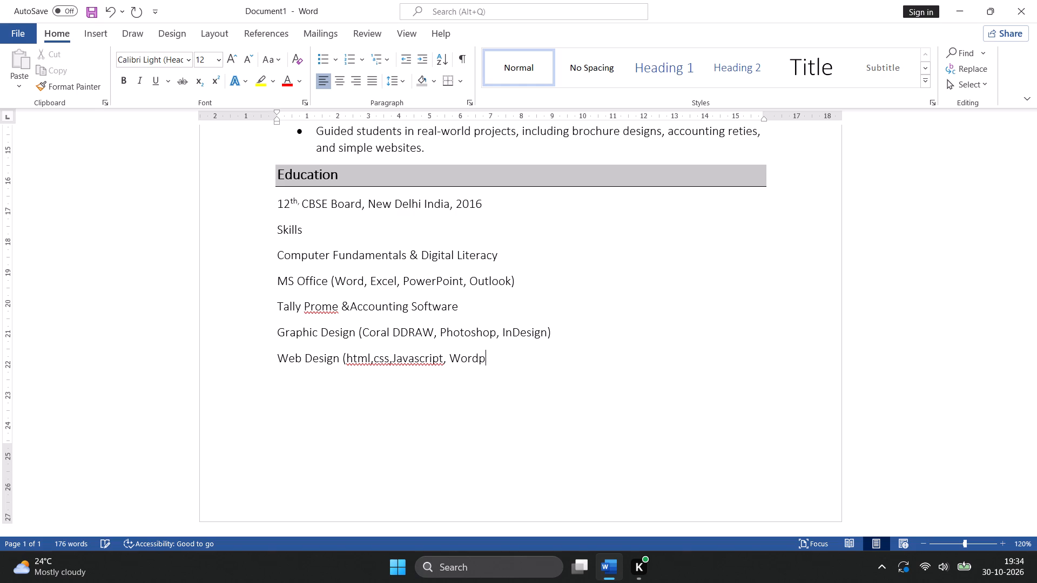
pyautogui.press('BackSpace')
pyautogui.write('Press')
pyautogui.hotkey('shift', ')')
# Add a "Strengths" heading line below the Web Design skill line.
pyautogui.press('Return')
pyautogui.write('St')
pyautogui.write('rengths')
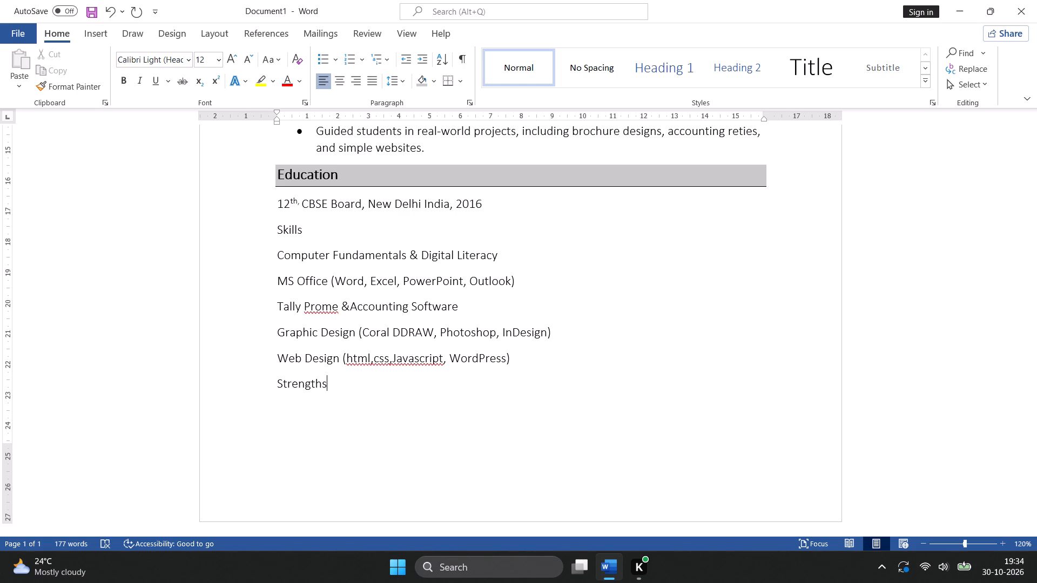
# Add "Hardworking & Self-Motivated" as the first line under Strengths.
pyautogui.press('Return')
pyautogui.write('Hardworking')
pyautogui.press('space')
pyautogui.write('&')
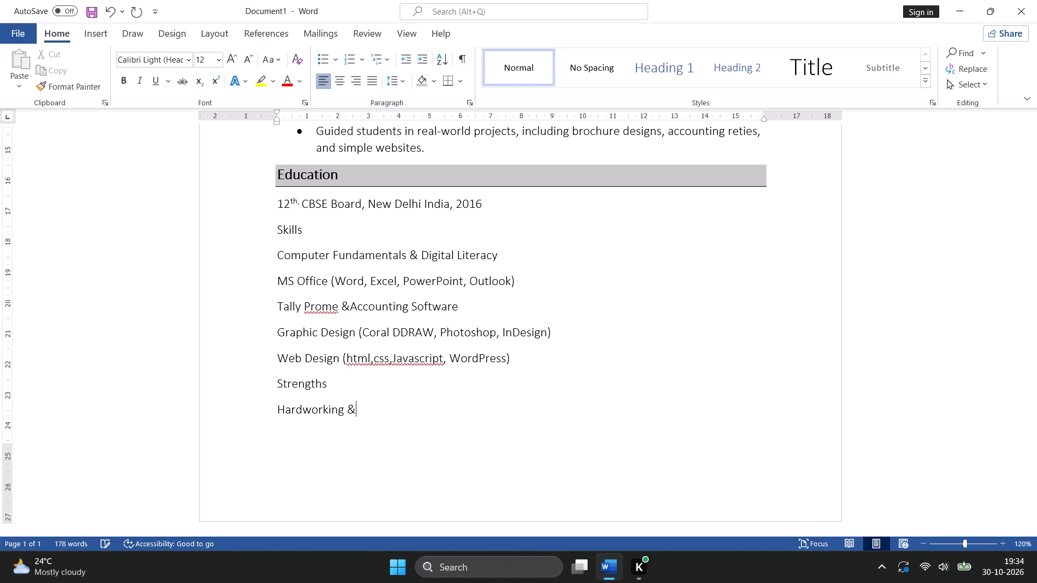
pyautogui.press('space')
pyautogui.write('Self')
pyautogui.press('-')
pyautogui.write('Motivated')
pyautogui.press('space')
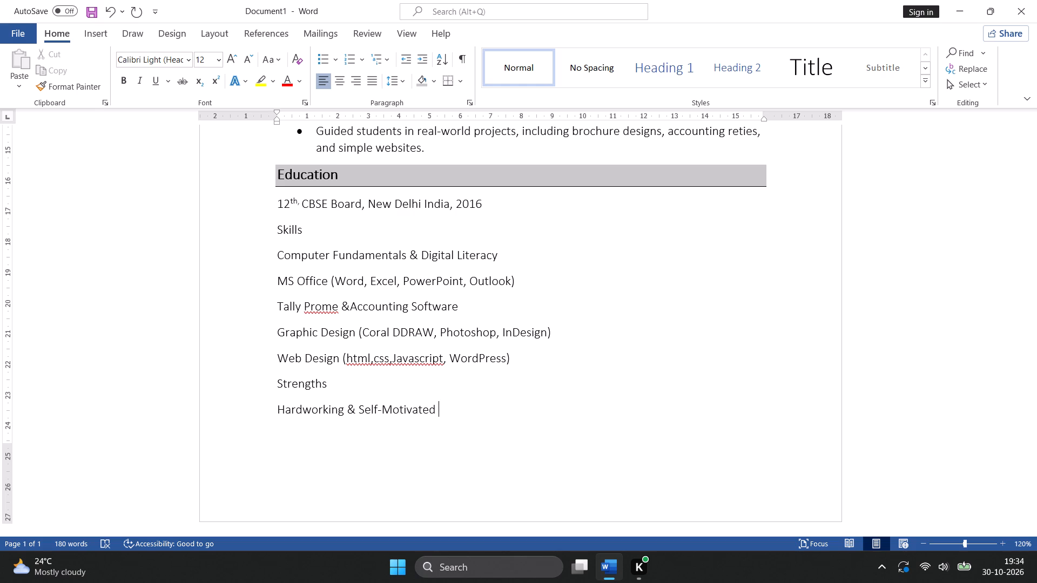
# Correct the misspelled word after "Tally" in the skills list to "Prime".
pyautogui.click(320, 310)
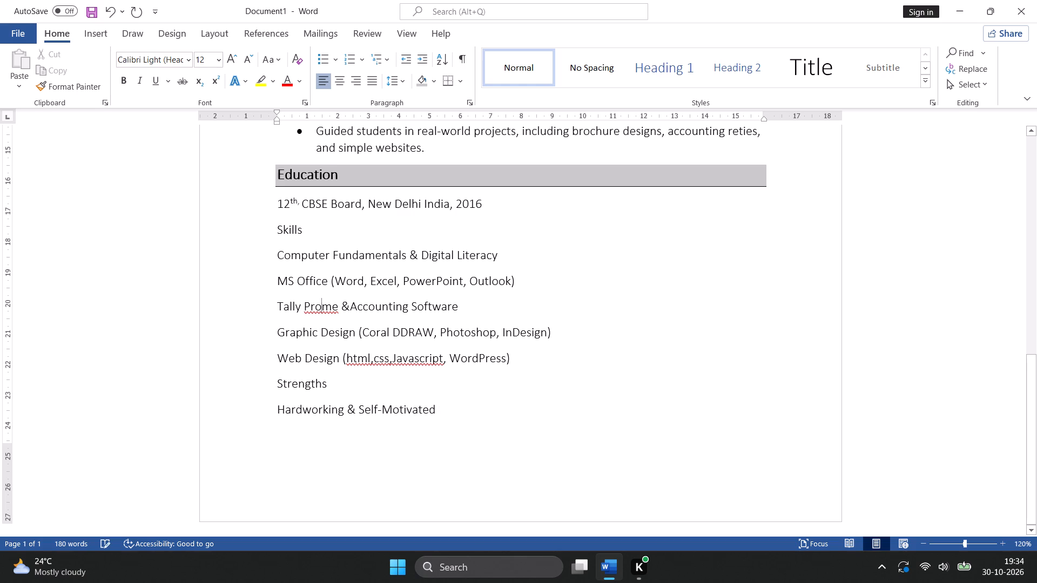
pyautogui.press('BackSpace')
pyautogui.press('i')
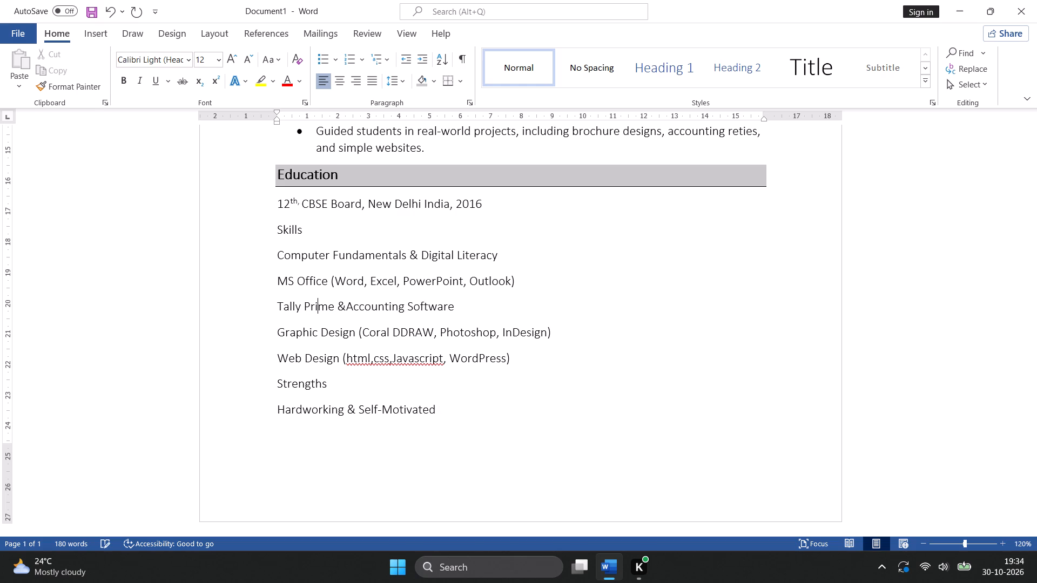
# Add "Excellent Time Management" as a new line below "Hardworking & Self-Motivated".
pyautogui.click(437, 422)
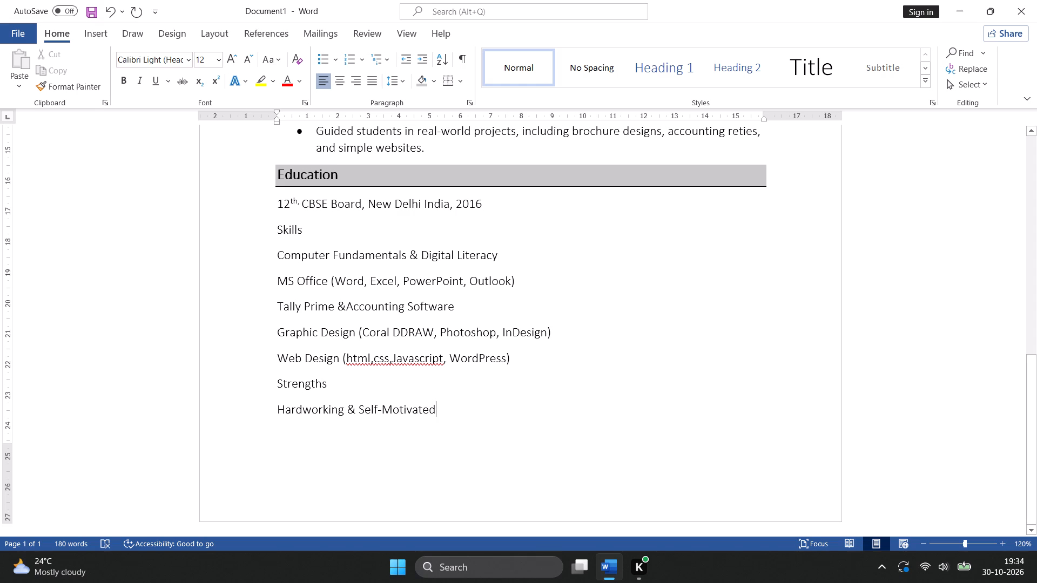
pyautogui.press('Return')
pyautogui.hotkey('shift', 'e')
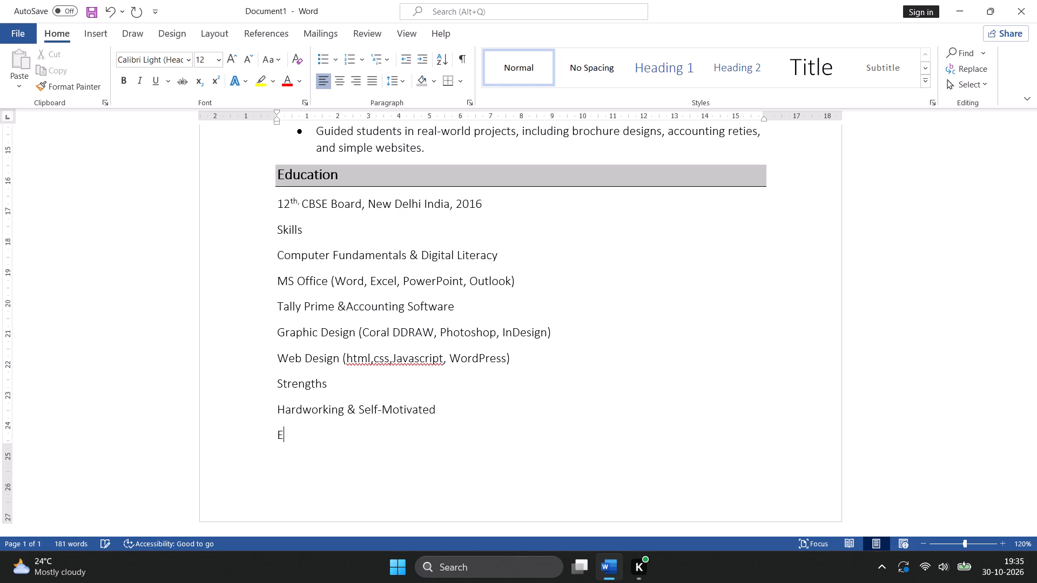
pyautogui.press('x')
pyautogui.write('cele')
pyautogui.press('BackSpace')
pyautogui.write('lent Time Managemetn')
pyautogui.press('BackSpace')
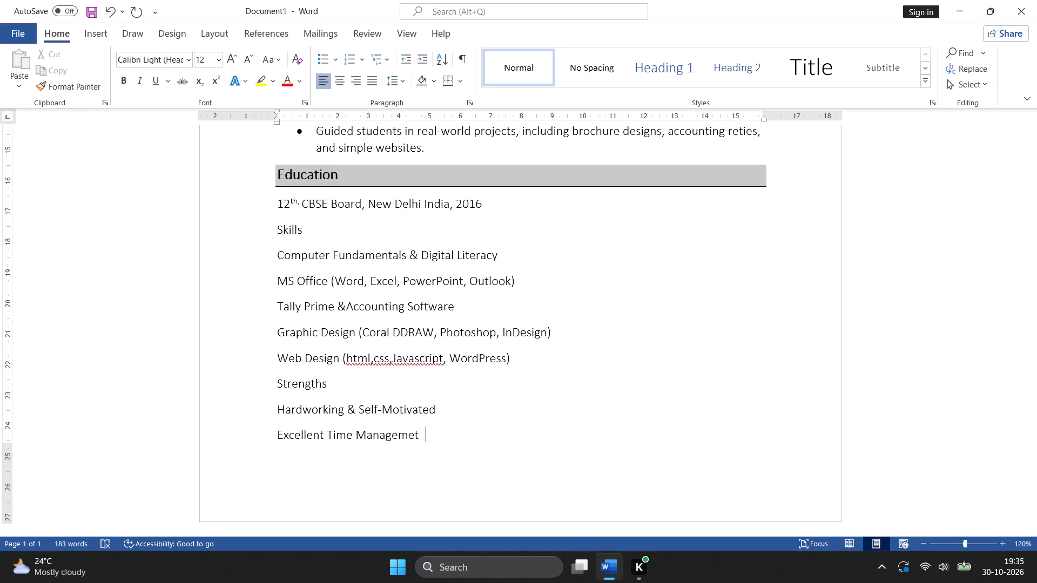
pyautogui.press('BackSpace')
pyautogui.write('nt')
# Copy the Education heading's formatting onto the Skills and Strengths heading lines.
pyautogui.moveTo(347, 177); pyautogui.dragTo(252, 185)
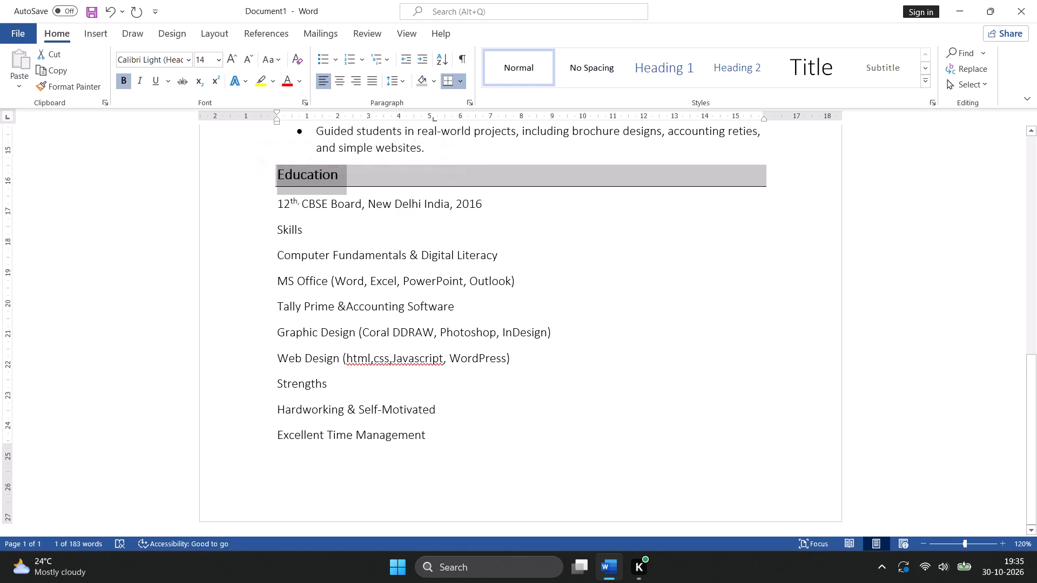
pyautogui.hotkey('ctrl', 'shift', 'c')
pyautogui.moveTo(338, 220); pyautogui.dragTo(361, 243)
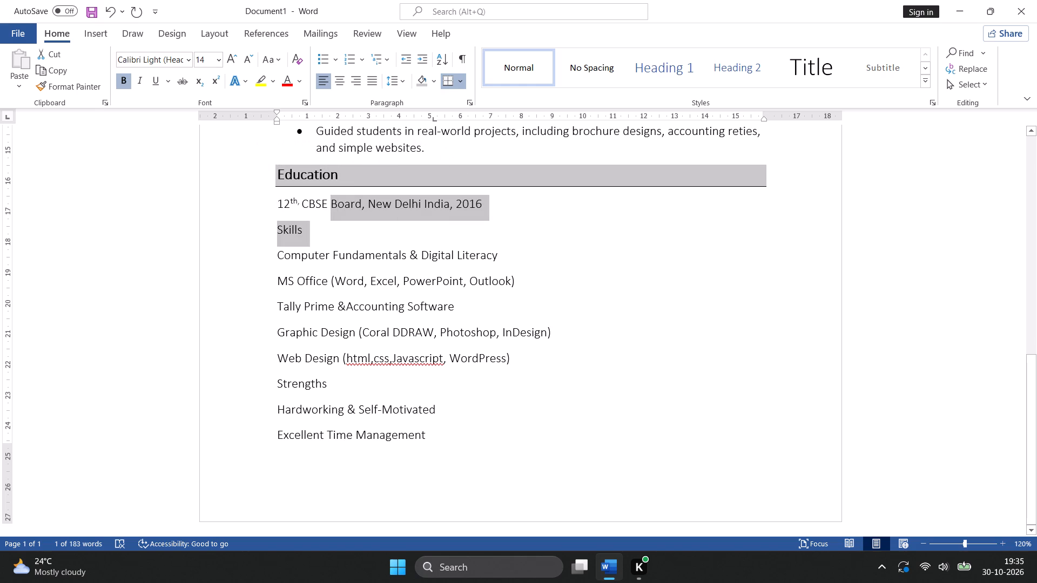
pyautogui.moveTo(361, 243); pyautogui.dragTo(325, 209)
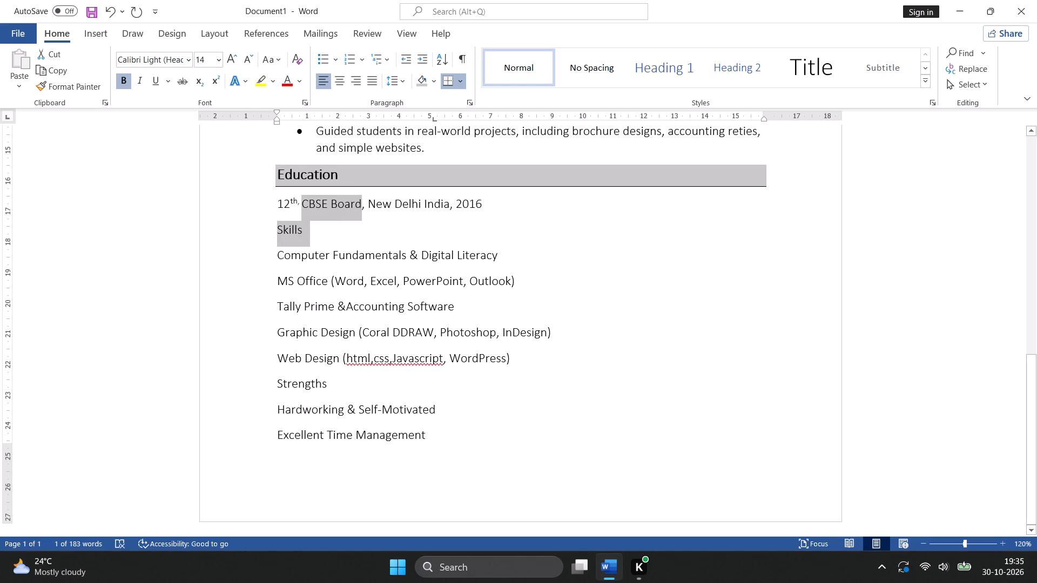
pyautogui.moveTo(325, 209); pyautogui.dragTo(383, 236)
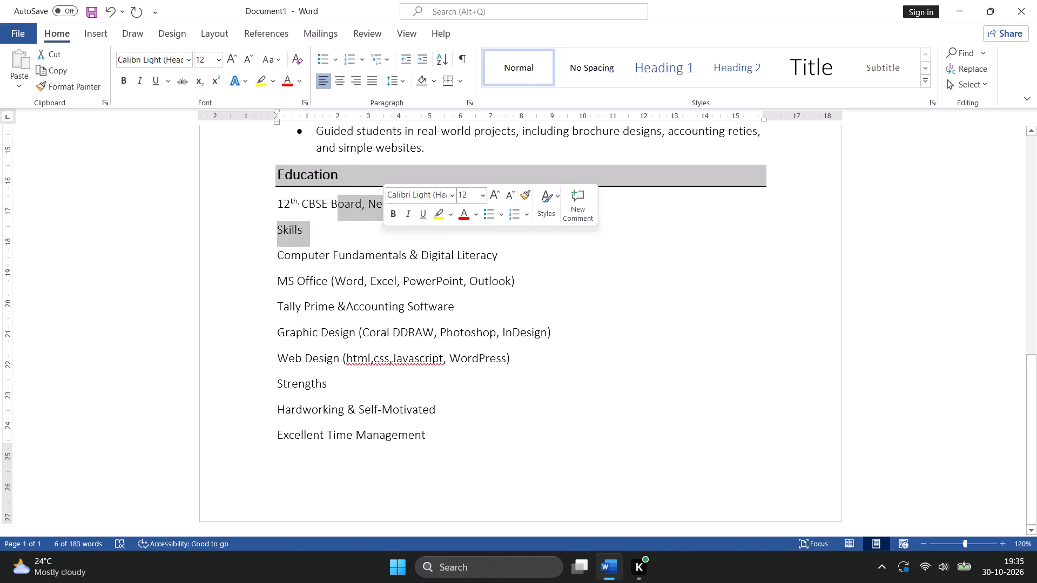
pyautogui.click(337, 236)
pyautogui.moveTo(330, 233); pyautogui.dragTo(271, 225)
pyautogui.hotkey('ctrl', 'shift', 'v')
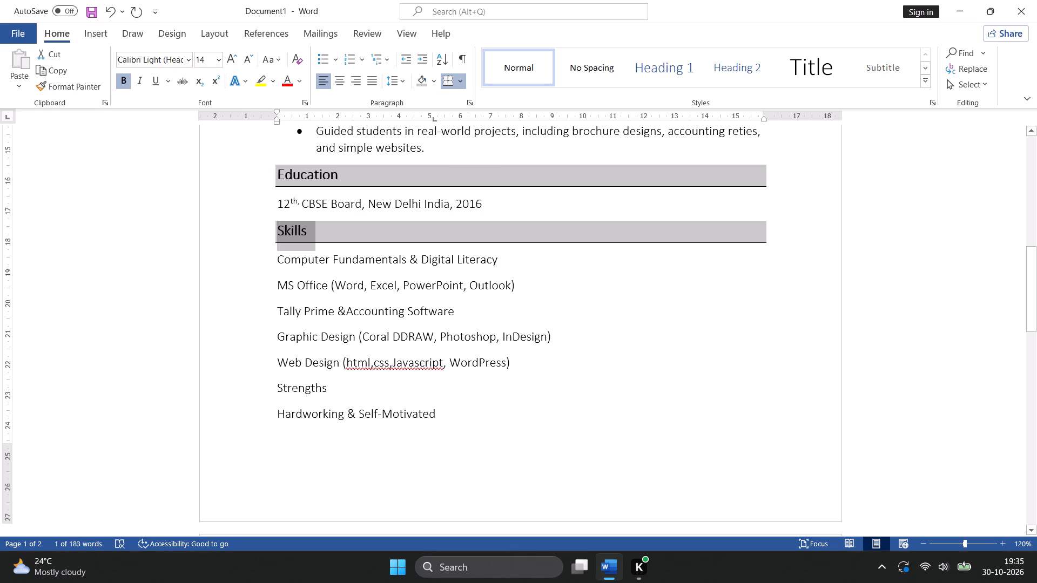
pyautogui.moveTo(336, 388); pyautogui.dragTo(248, 388)
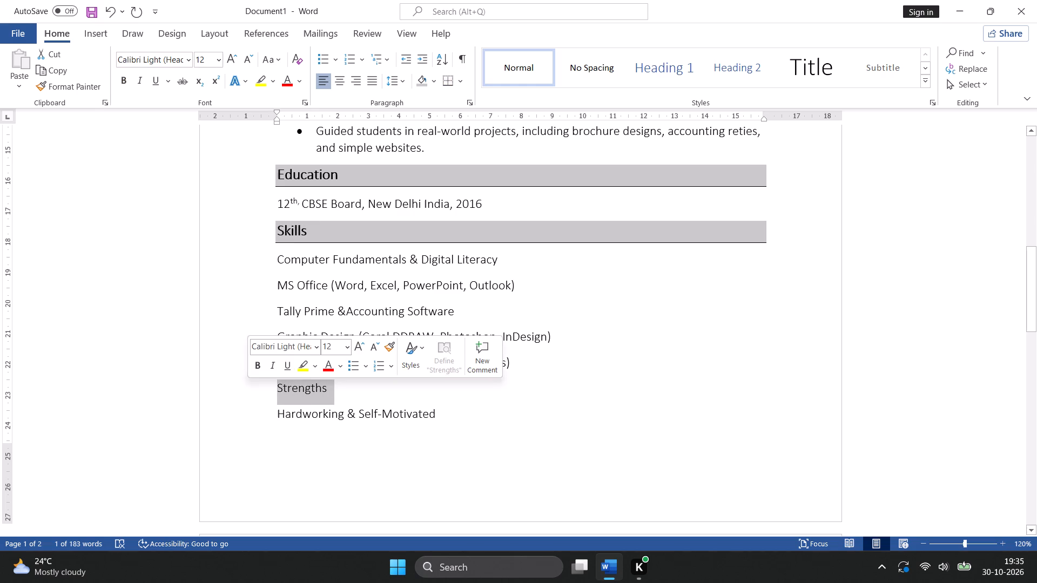
pyautogui.hotkey('ctrl', 'shift', 'v')
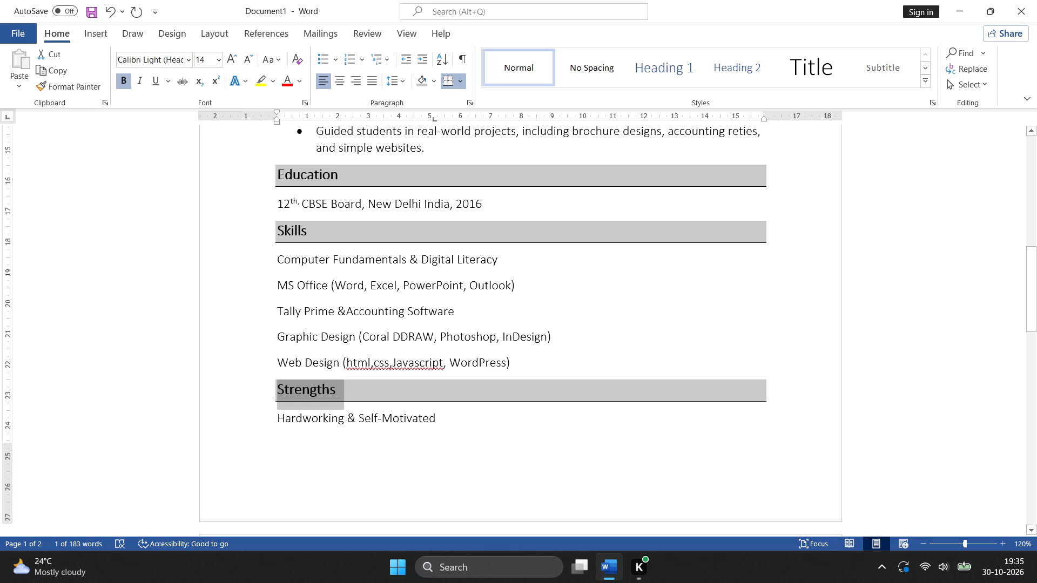
# Add a new line reading "Strong Problem-solving" below "Excellent Time Management" in the Strengths section.
pyautogui.scroll(-3, 378, 446)
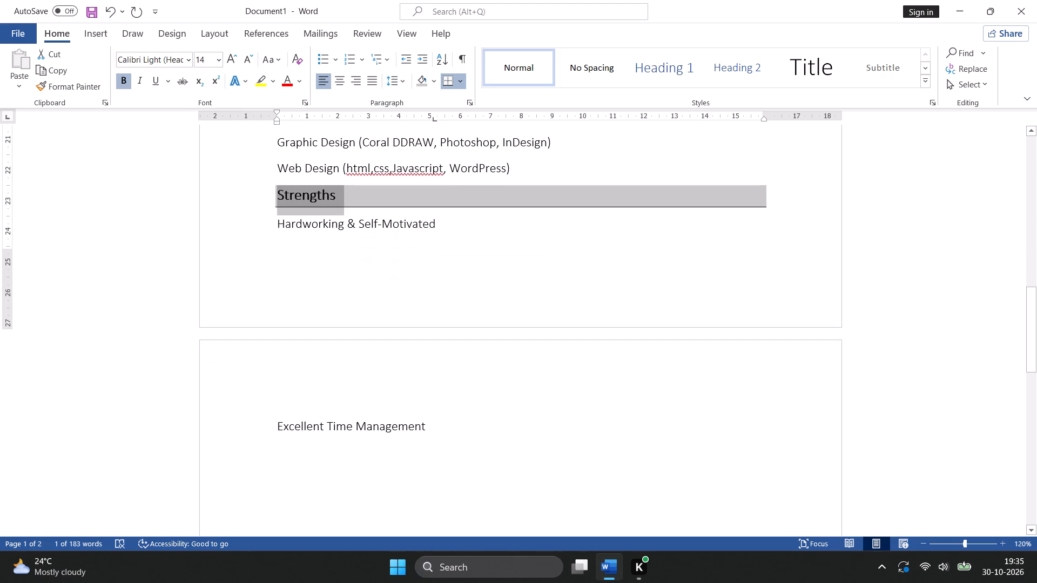
pyautogui.scroll(-2, 379, 446)
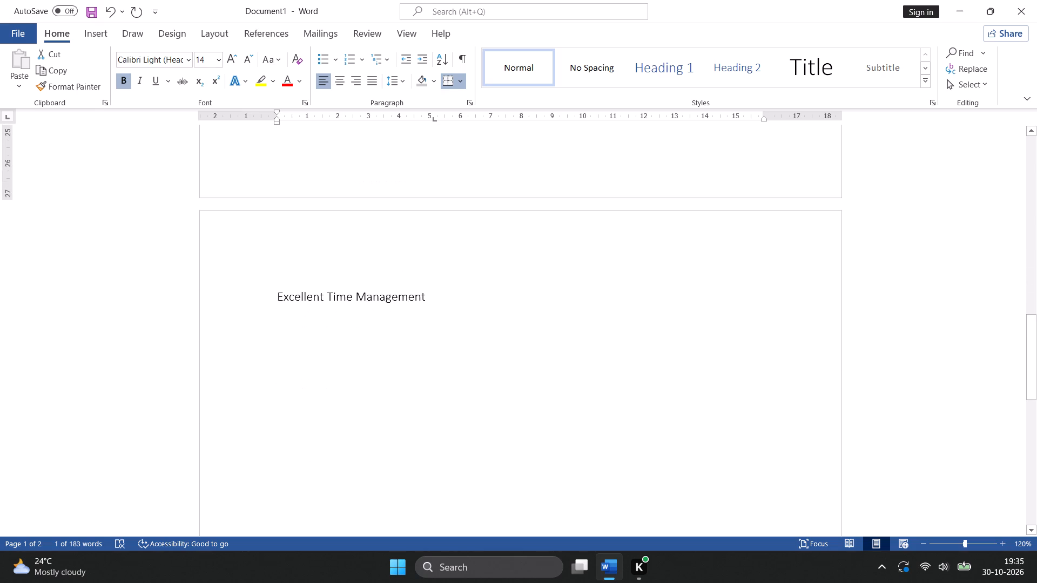
pyautogui.scroll(2, 379, 446)
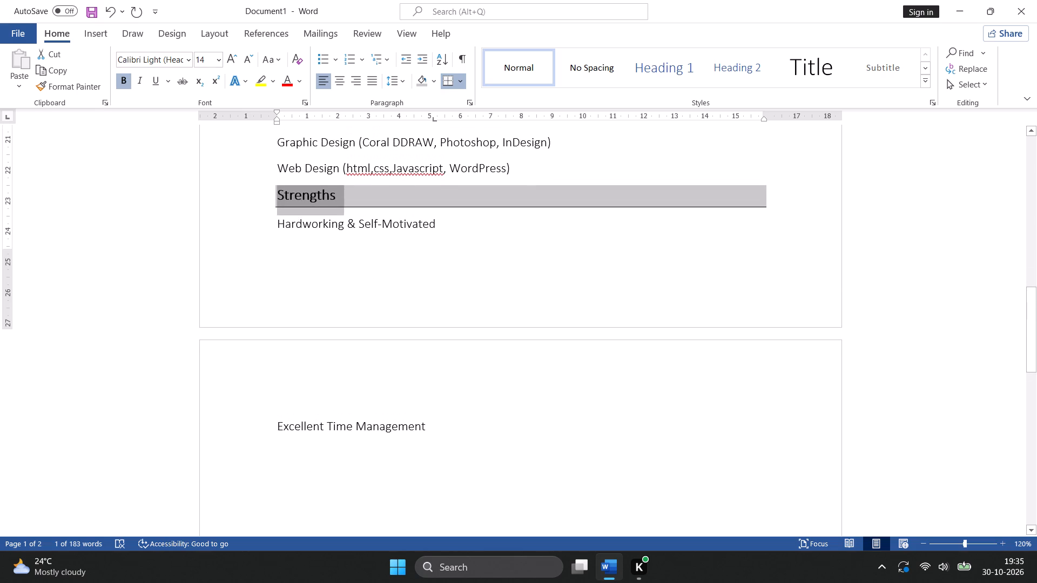
pyautogui.scroll(-2, 380, 446)
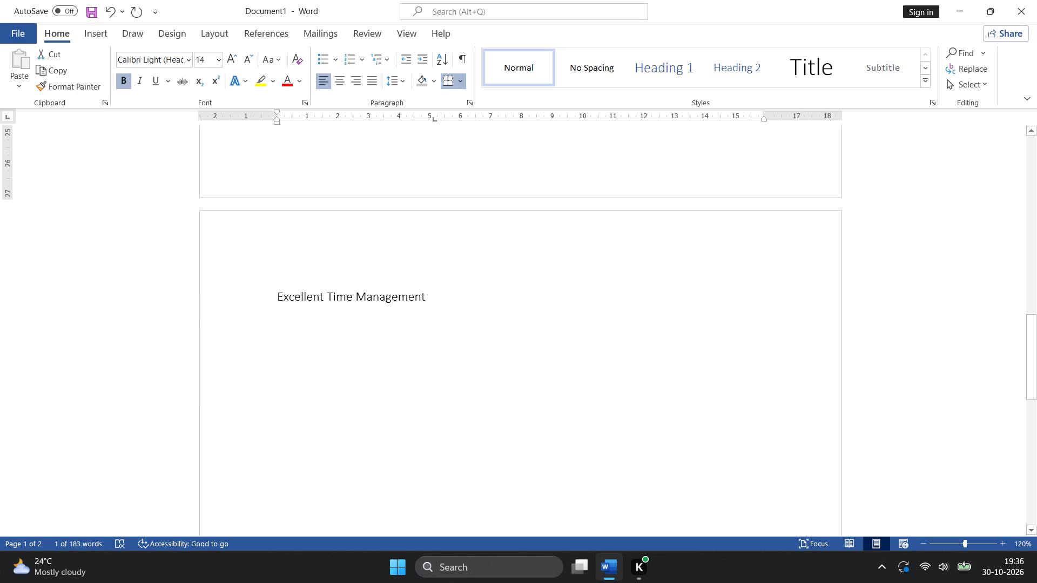
pyautogui.scroll(3, 426, 331)
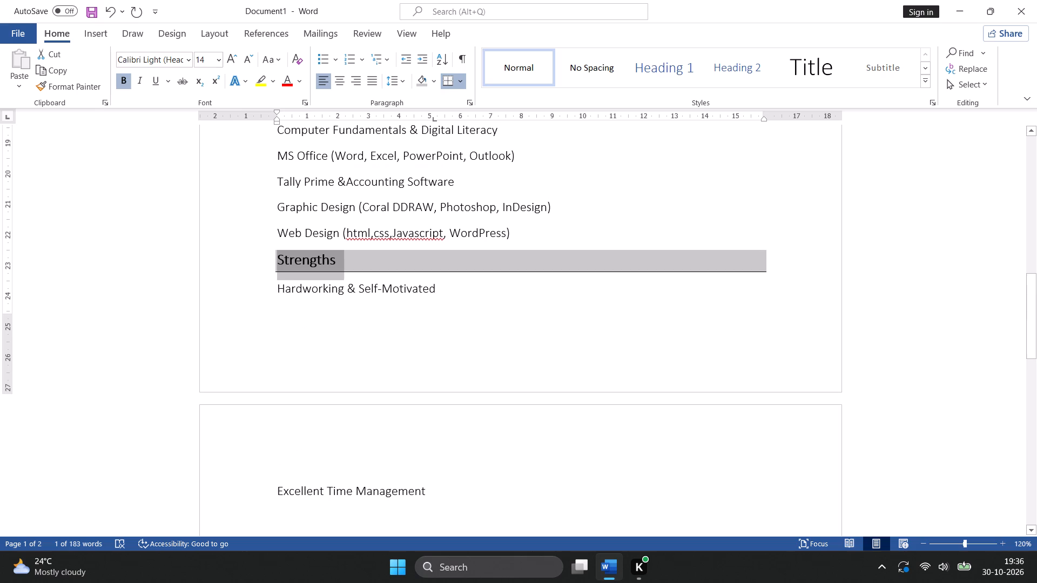
pyautogui.scroll(-2, 435, 402)
pyautogui.click(434, 381)
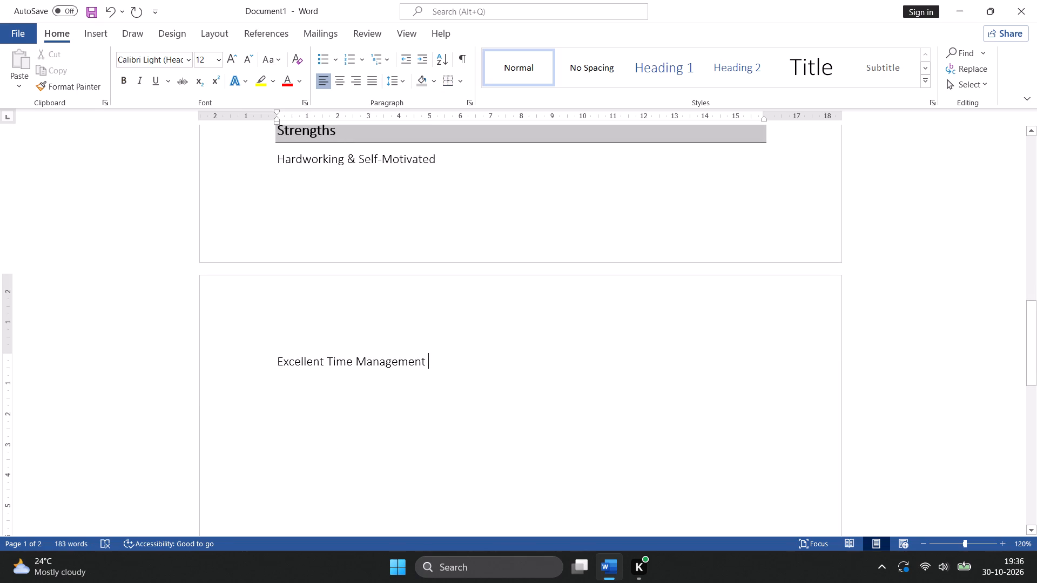
pyautogui.press('Return')
pyautogui.write('Strong')
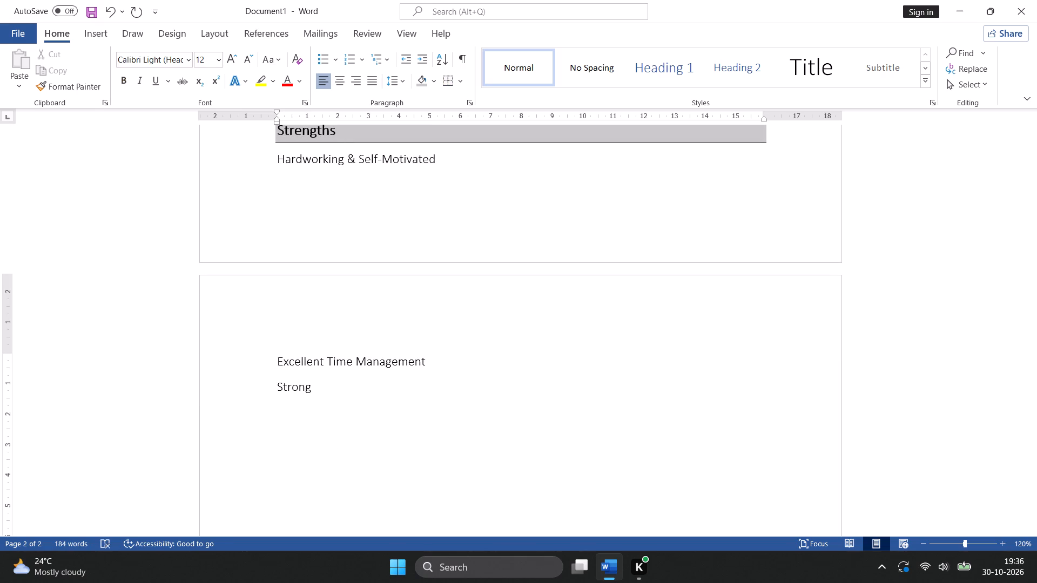
pyautogui.press('space')
pyautogui.write('Problem')
pyautogui.write('-solvign')
pyautogui.press('BackSpace')
pyautogui.press('BackSpace')
pyautogui.press('BackSpace')
pyautogui.press('BackSpace')
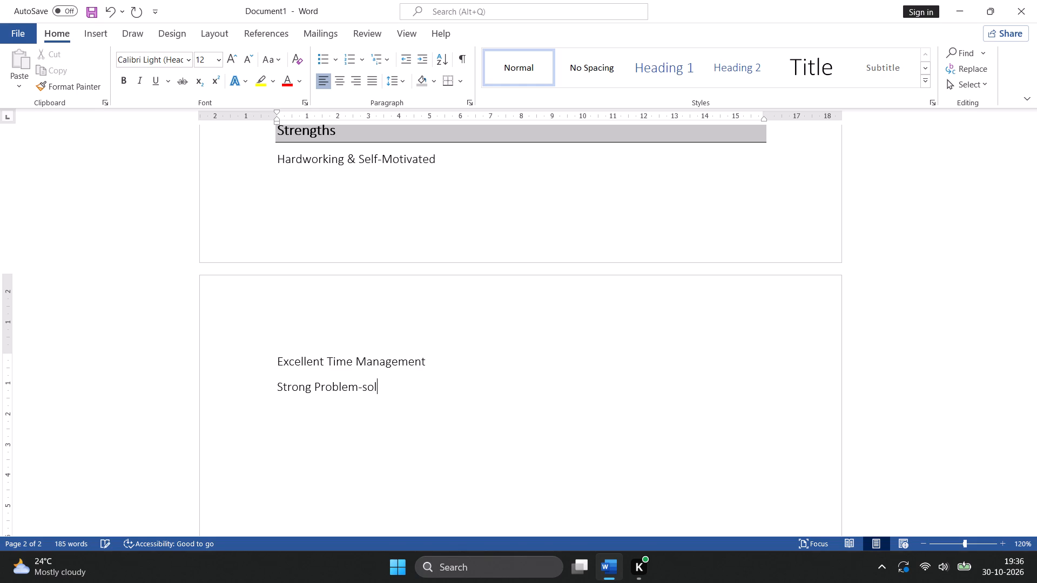
pyautogui.write('vign')
pyautogui.press('BackSpace')
pyautogui.press('BackSpace')
pyautogui.write('ng')
pyautogui.press('space')
# Capitalise "Solving" and complete the line as "Strong Problem-Solving Skills".
pyautogui.write('Ski')
pyautogui.press('BackSpace')
pyautogui.press('BackSpace')
pyautogui.press('BackSpace')
pyautogui.press('BackSpace')
pyautogui.press('BackSpace')
pyautogui.press('BackSpace')
pyautogui.press('BackSpace')
pyautogui.press('BackSpace')
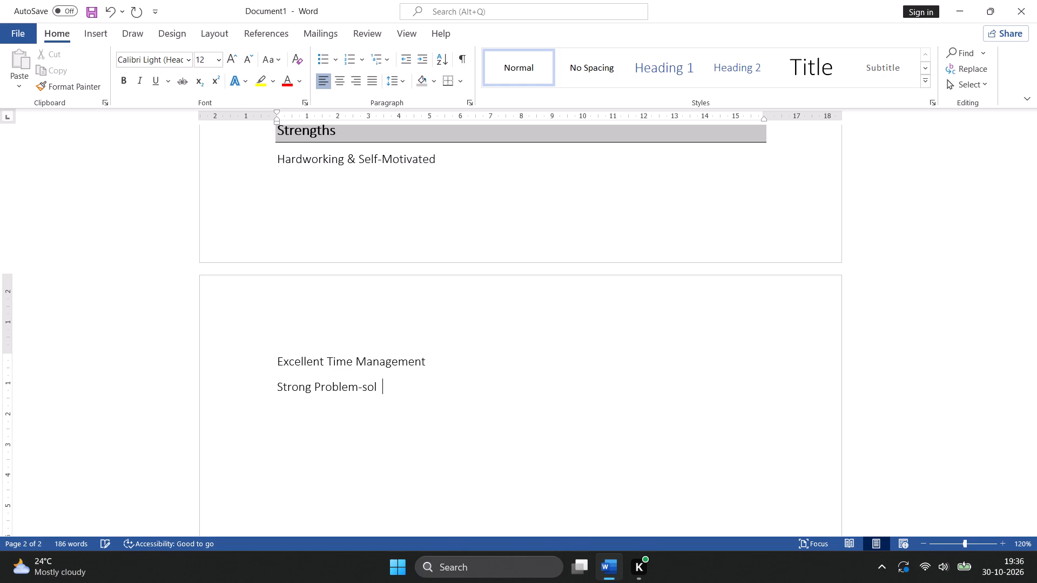
pyautogui.press('BackSpace')
pyautogui.press('BackSpace')
pyautogui.press('BackSpace')
pyautogui.hotkey('shift', 's')
pyautogui.write('ol')
pyautogui.press('BackSpace')
pyautogui.write('lving')
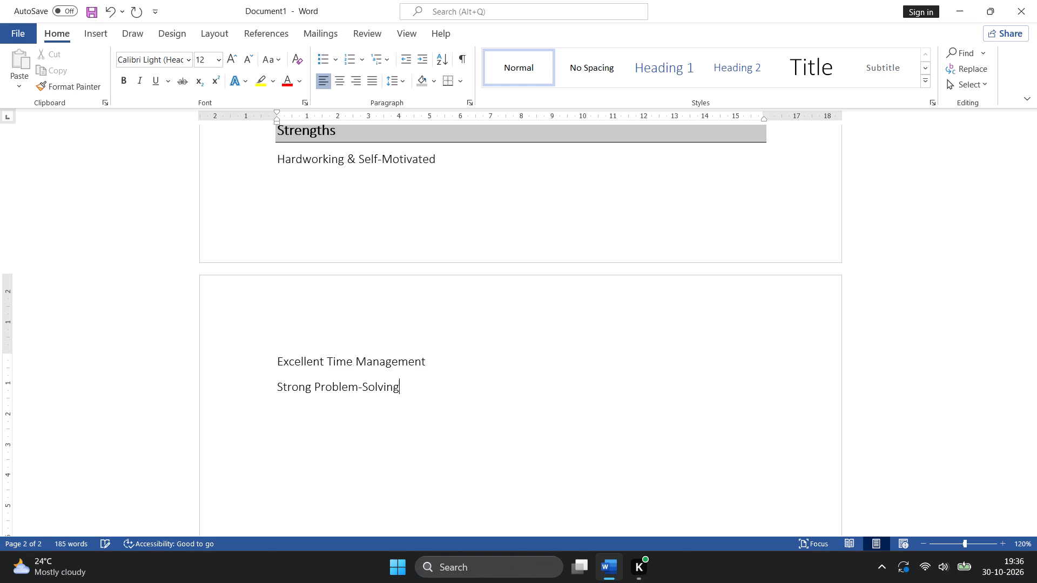
pyautogui.press('space')
pyautogui.write('Skills')
pyautogui.press('space')
# Add "Adaptability to New Technologies" as a new line below "Strong Problem-Solving Skills".
pyautogui.press('Return')
pyautogui.write('Adaptability to')
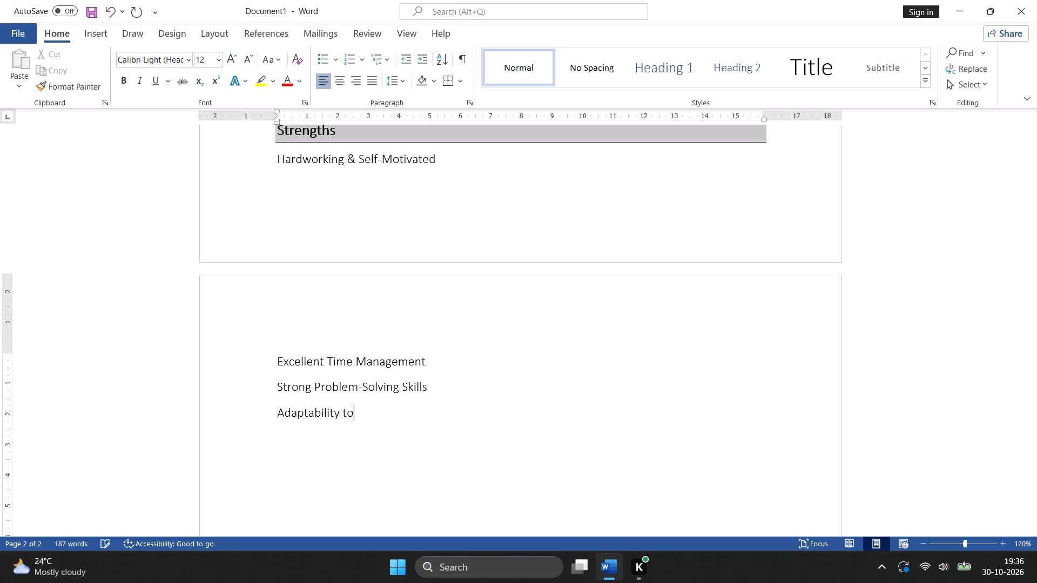
pyautogui.press('space')
pyautogui.write('New Te')
pyautogui.press('c')
pyautogui.press('h')
pyautogui.write('no')
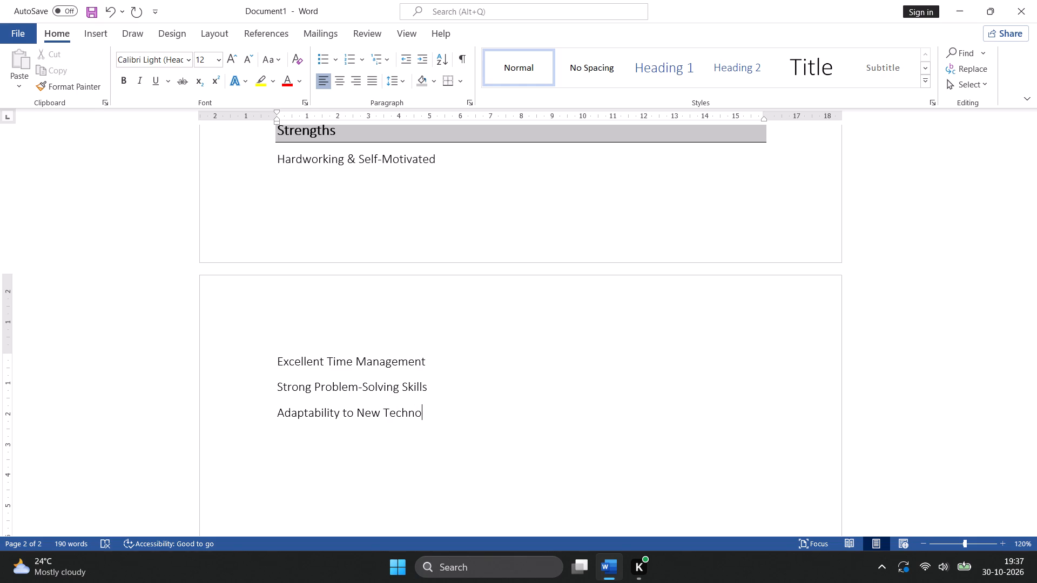
pyautogui.write('logies')
# Add a "Languages" heading line below "Adaptability to New Technologies".
pyautogui.press('Return')
pyautogui.press('l')
pyautogui.press('BackSpace')
pyautogui.write('Languages')
# Add "Hindi" as the first line under Languages.
pyautogui.press('Return')
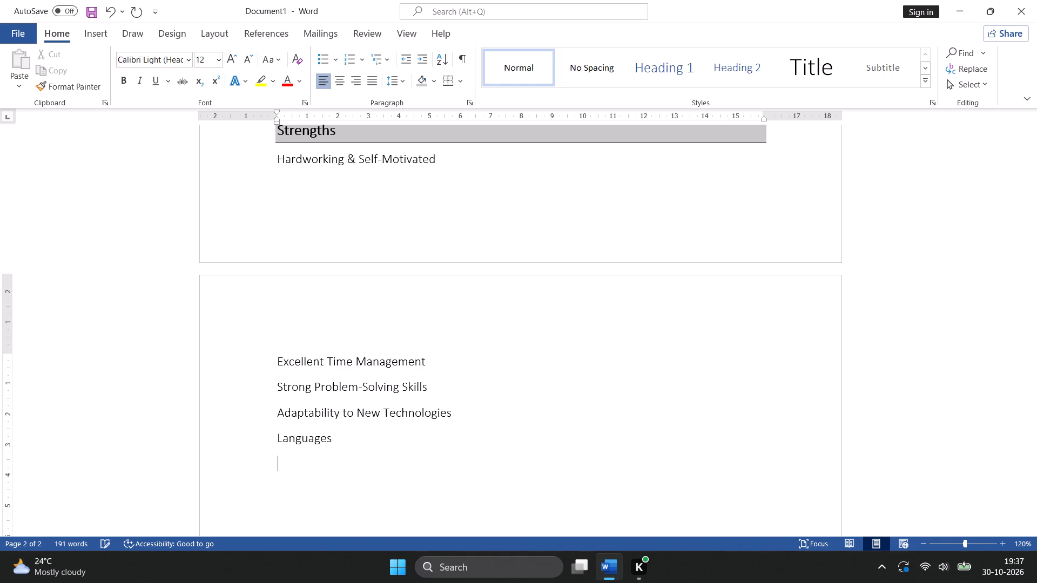
pyautogui.write('Hindi')
# Extend the "Hindi" line under Languages so it reads "Hindi-Native".
pyautogui.press('-')
pyautogui.write('Native')
# Add "English – Professional Proficiejncy" as a new line below "Hindi-Native", with spaces around the dash.
pyautogui.press('Return')
pyautogui.write('English')
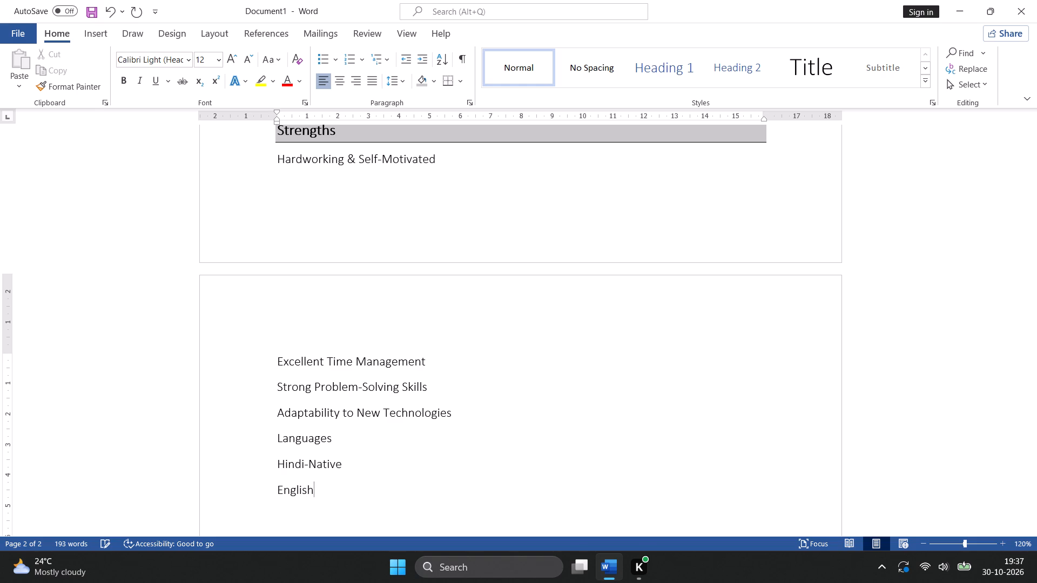
pyautogui.press('-')
pyautogui.press('BackSpace')
pyautogui.press('space')
pyautogui.press('-')
pyautogui.press('space')
pyautogui.write('Professional')
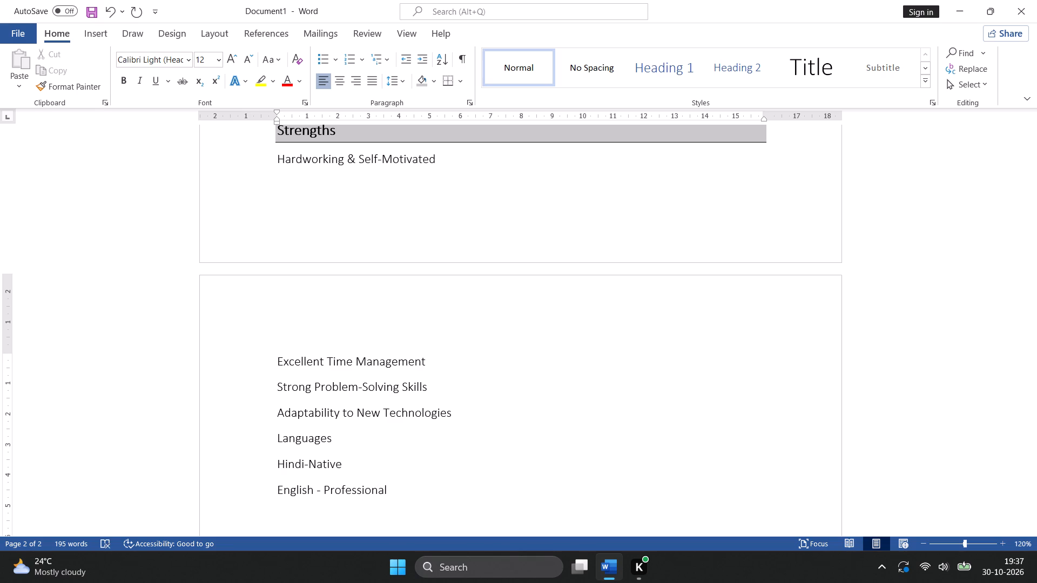
pyautogui.press('space')
pyautogui.write('Proficiejncy')
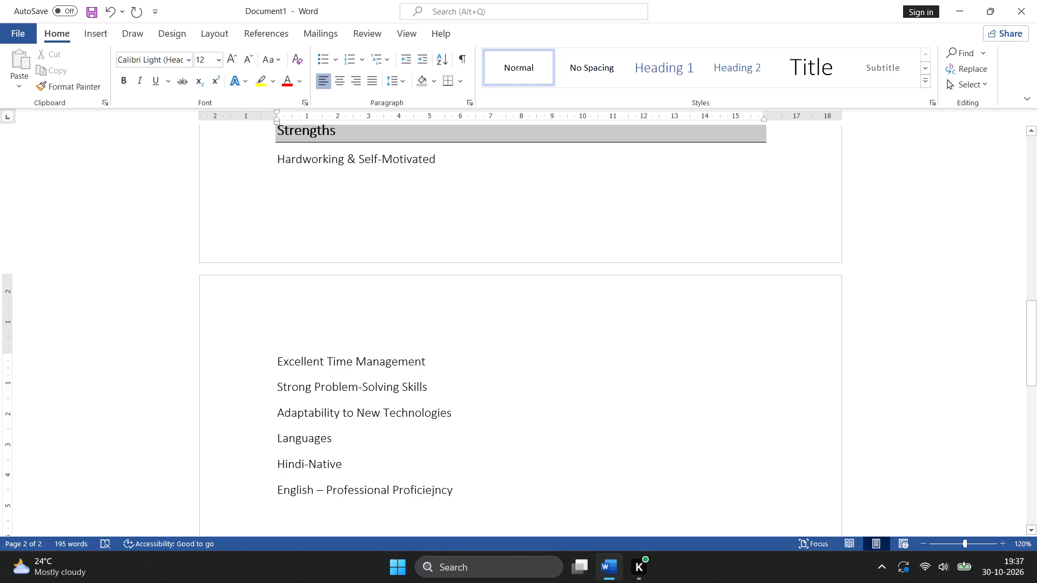
# Insert spaces on both sides of the hyphen in the Hindi line so it reads "Hindi - Native".
pyautogui.click(304, 465)
pyautogui.press('space')
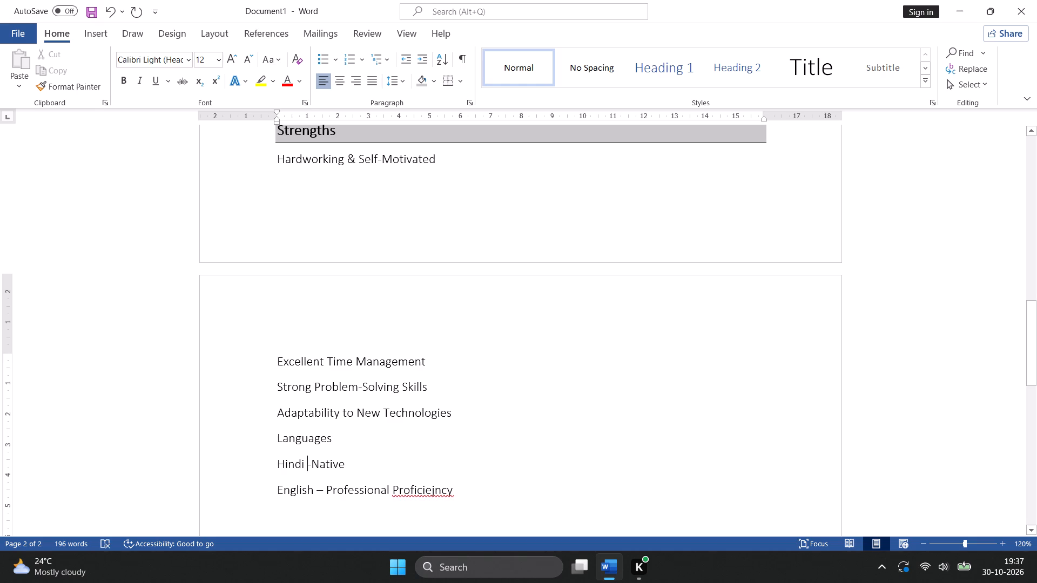
pyautogui.click(311, 466)
pyautogui.press('space')
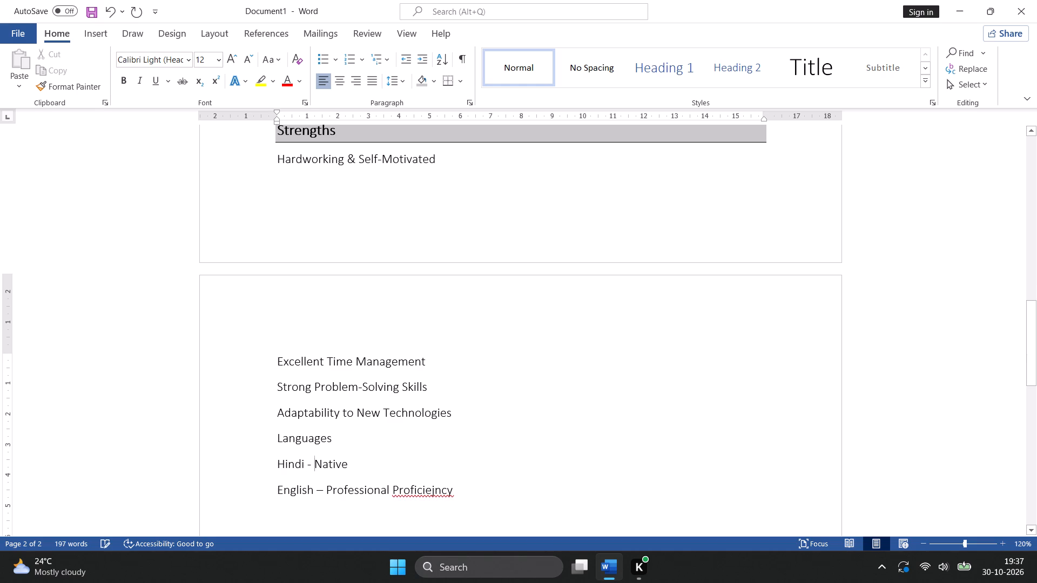
pyautogui.click(353, 466)
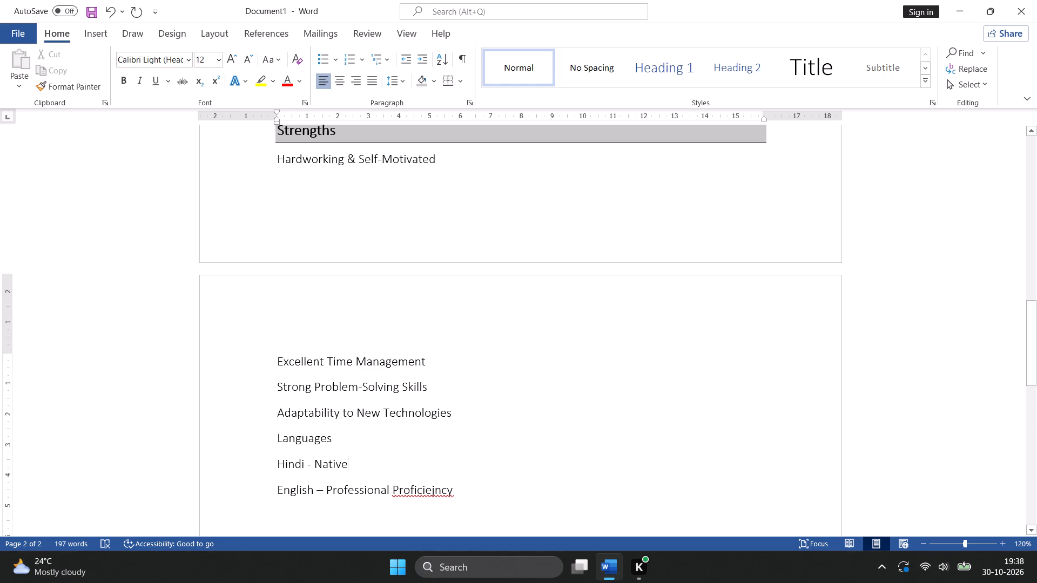
# Correct the misspelled last word of the English line to "Proficiency", followed by a space.
pyautogui.click(434, 492)
pyautogui.press('e')
pyautogui.click(466, 494)
pyautogui.click(437, 492)
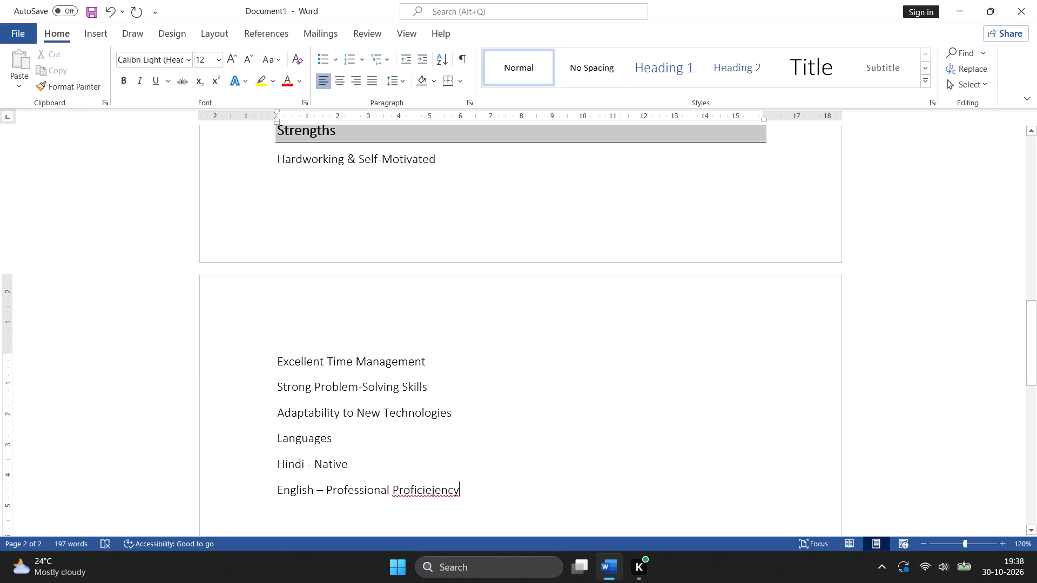
pyautogui.press('BackSpace')
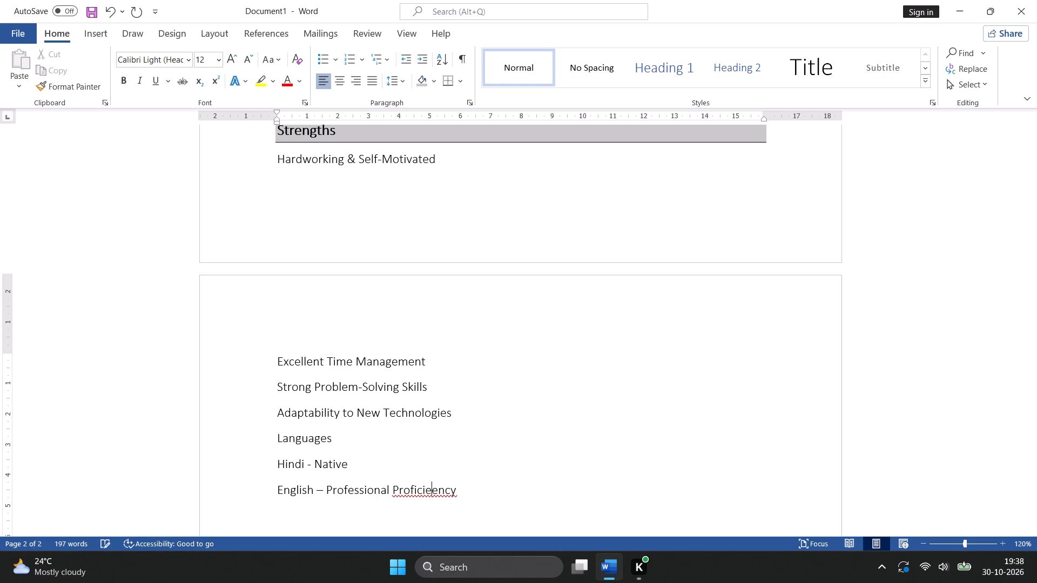
pyautogui.click(440, 500)
pyautogui.click(455, 493)
pyautogui.press('BackSpace')
pyautogui.press('BackSpace')
pyautogui.press('BackSpace')
pyautogui.press('BackSpace')
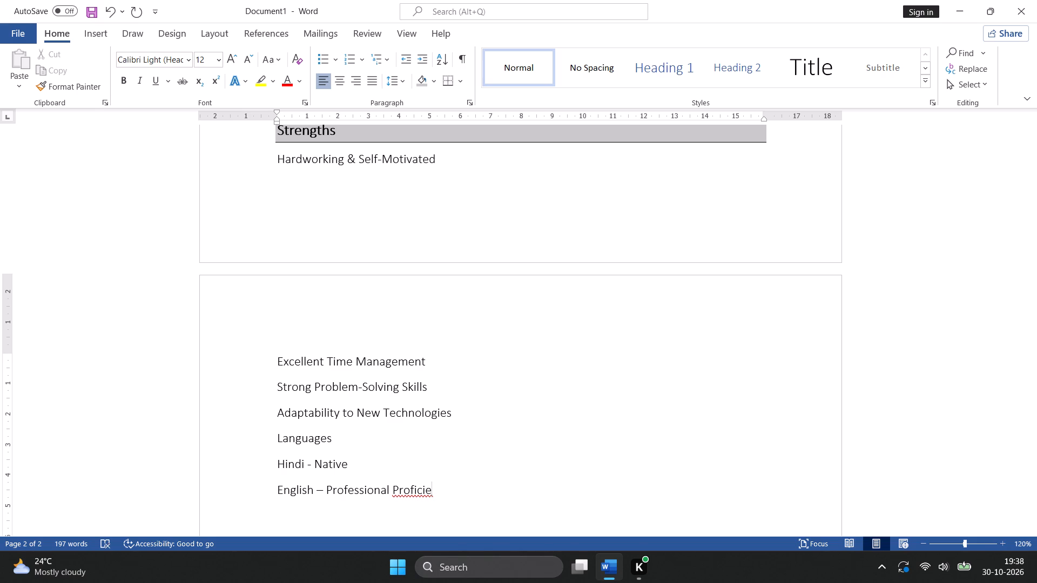
pyautogui.write('nc')
pyautogui.press('y')
pyautogui.press('space')
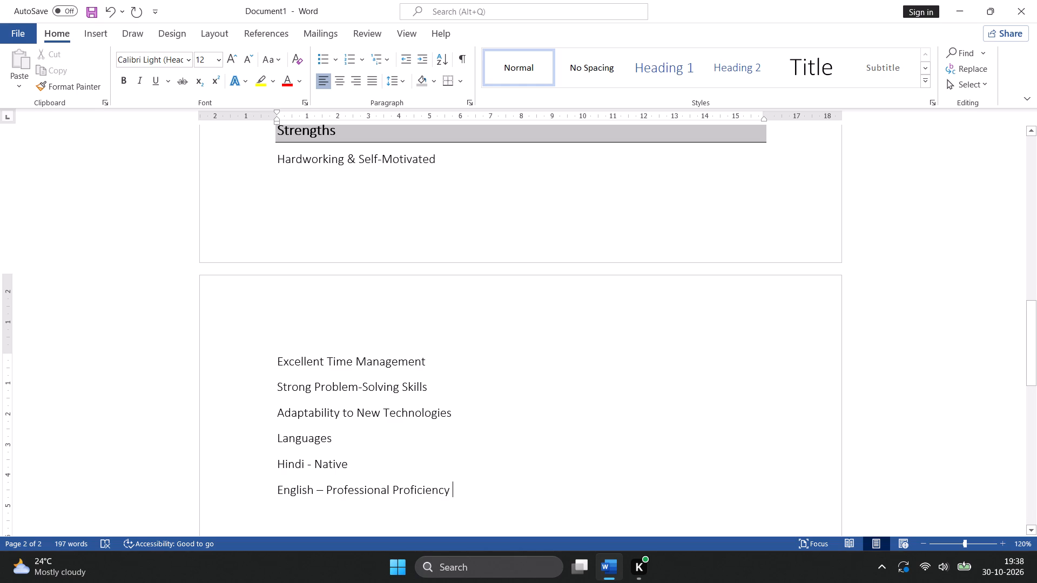
# Copy the formatting of the "Strengths" heading and apply it to the "Languages" heading.
pyautogui.scroll(1, 397, 417)
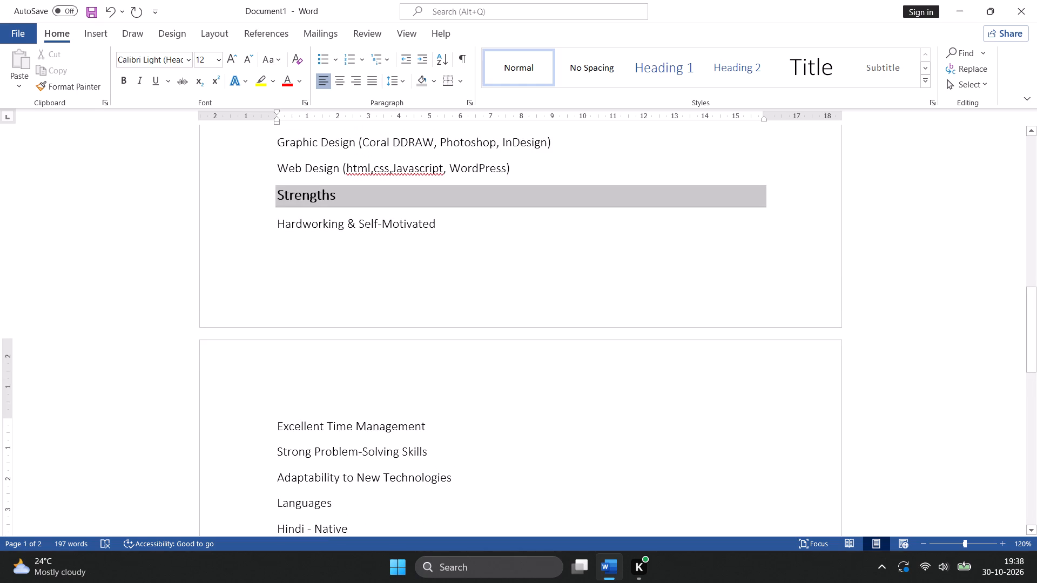
pyautogui.moveTo(275, 194); pyautogui.dragTo(371, 192)
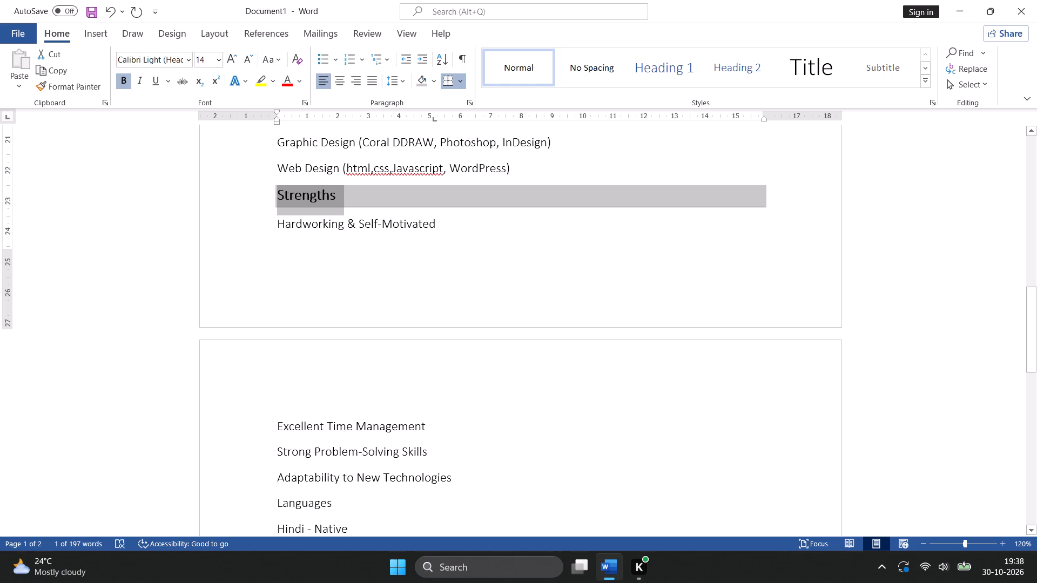
pyautogui.hotkey('ctrl', 'shift', 'c')
pyautogui.scroll(-1, 314, 479)
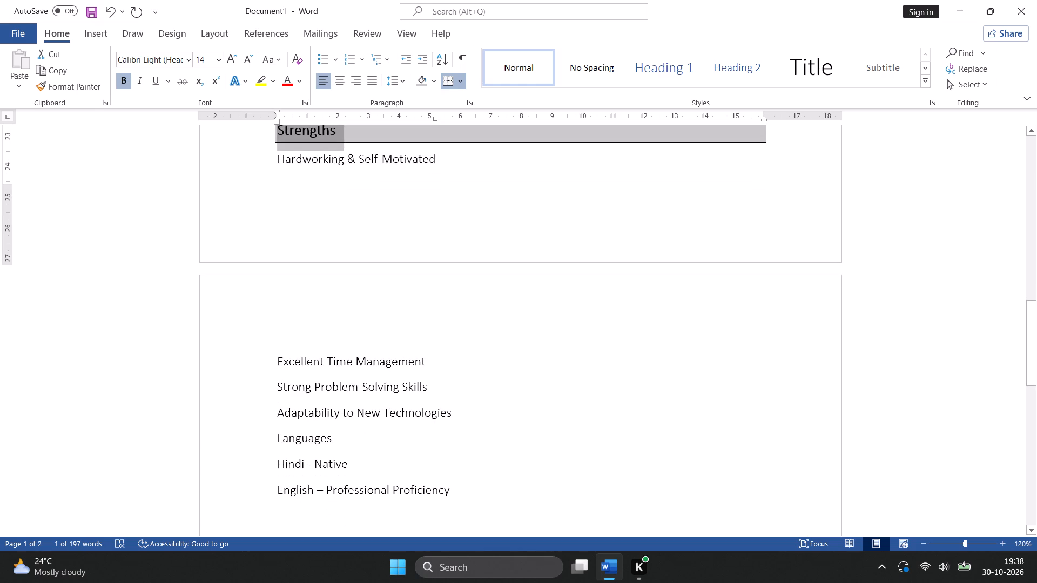
pyautogui.moveTo(331, 437); pyautogui.dragTo(259, 435)
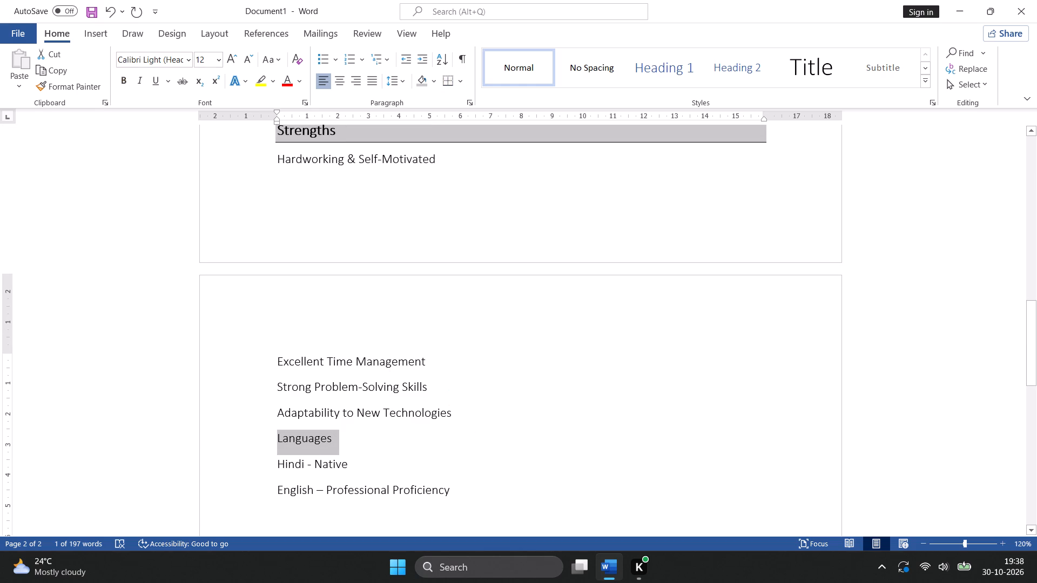
pyautogui.hotkey('ctrl', 'shift', 'v')
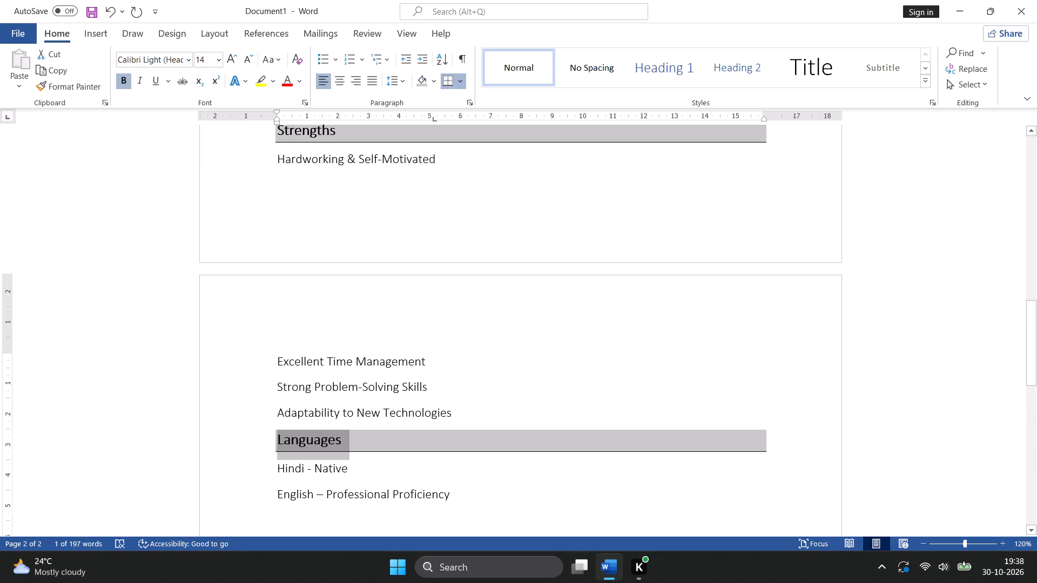
# Review the resume's sections and heading formatting from Experience through to Languages.
pyautogui.scroll(7, 276, 420)
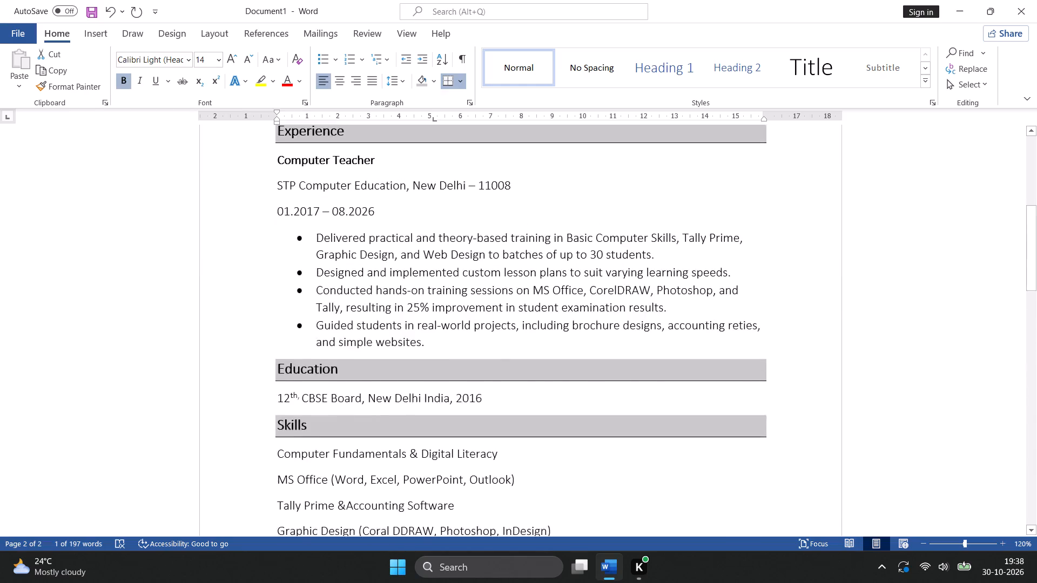
pyautogui.scroll(6, 292, 405)
pyautogui.scroll(-6, 298, 402)
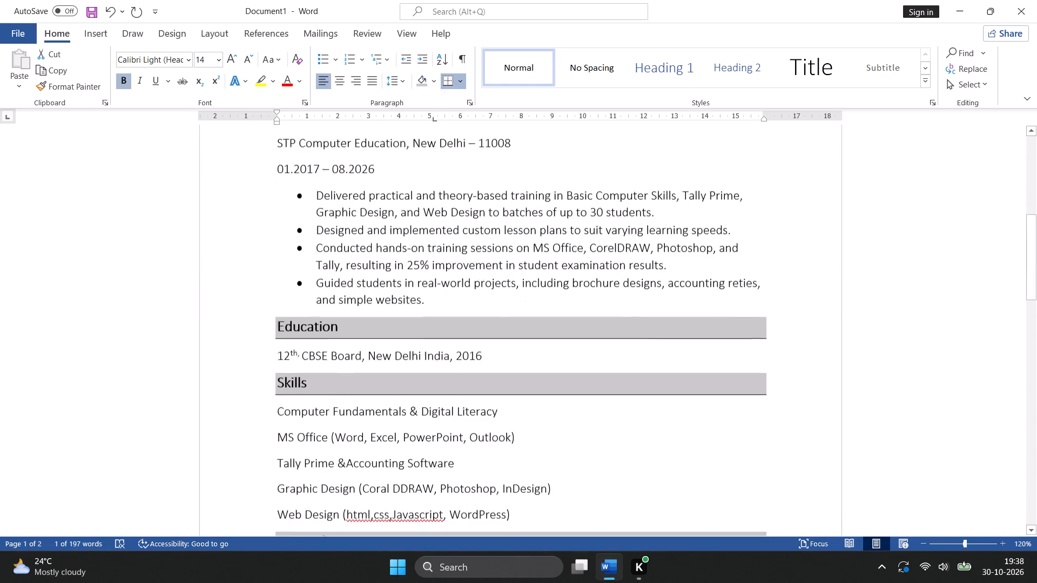
pyautogui.scroll(-5, 298, 404)
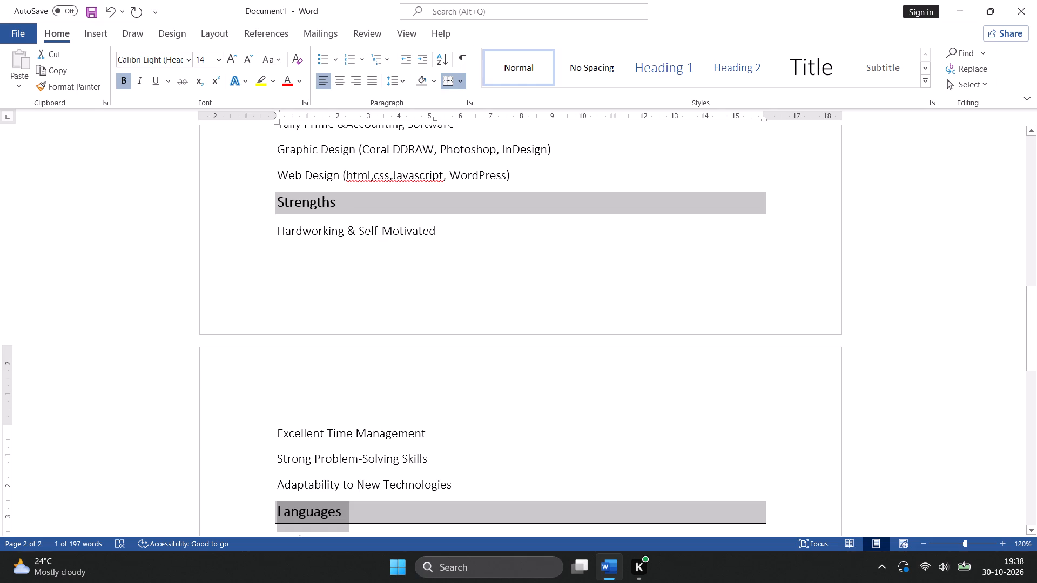
pyautogui.scroll(2, 614, 414)
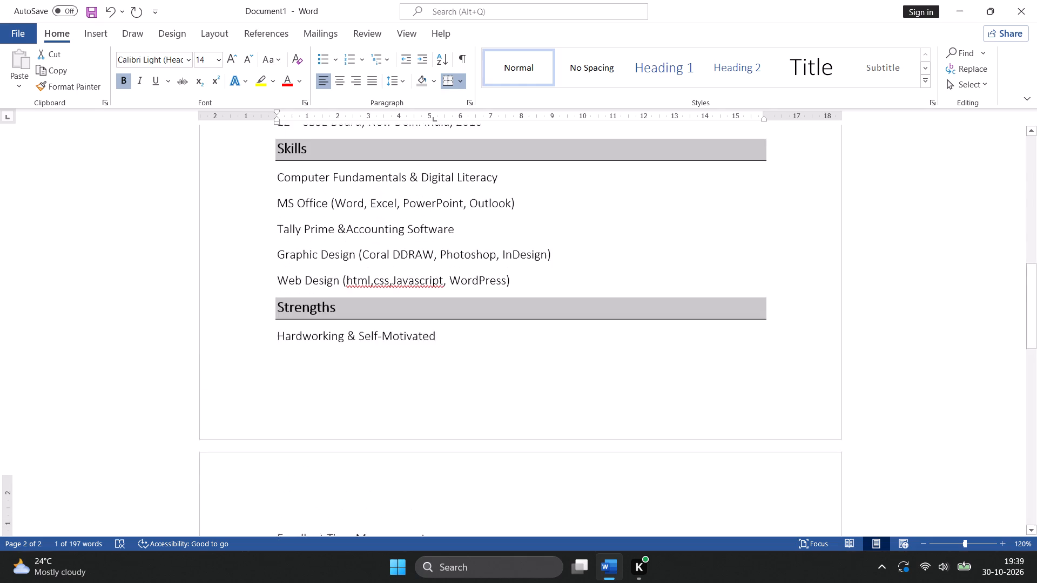
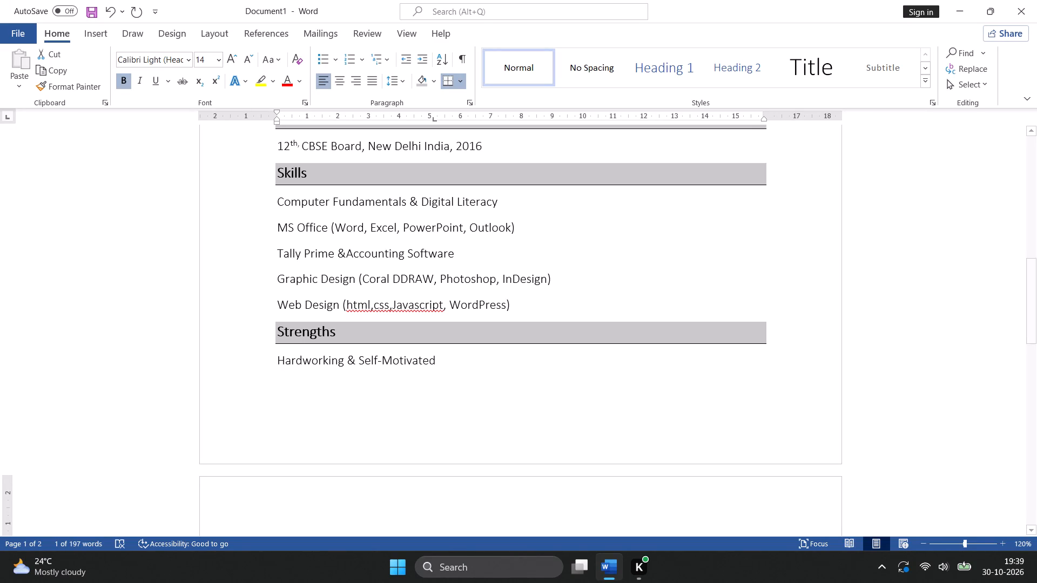
# Set the font size to 10 for the body text from Summary through Skills, excluding headings and job title, plus the "Hardworking & Self-Motivated" line.
pyautogui.scroll(7, 663, 519)
pyautogui.scroll(2, 621, 582)
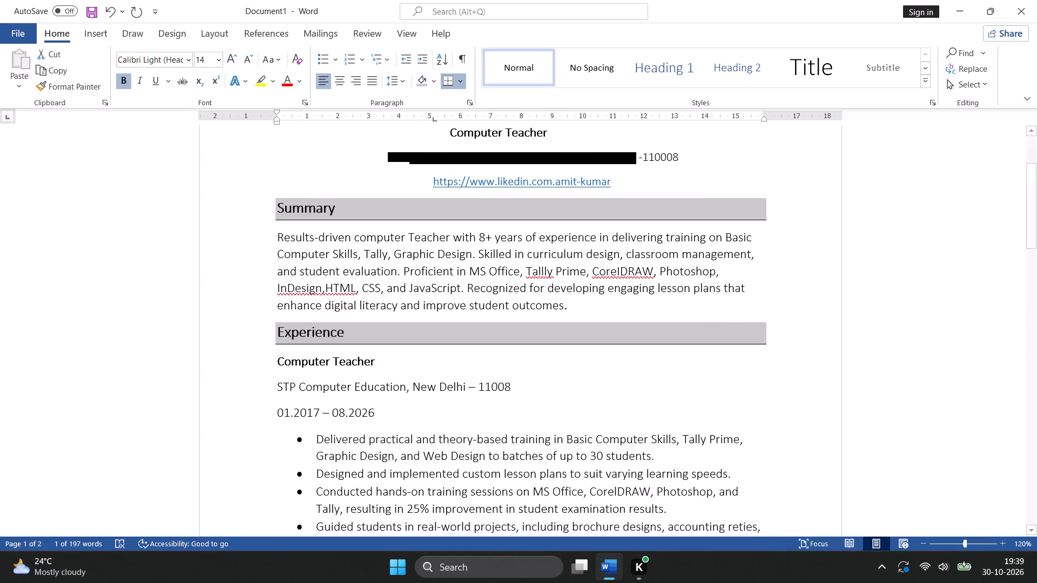
pyautogui.moveTo(277, 235); pyautogui.dragTo(286, 238)
pyautogui.moveTo(286, 238); pyautogui.dragTo(547, 284)
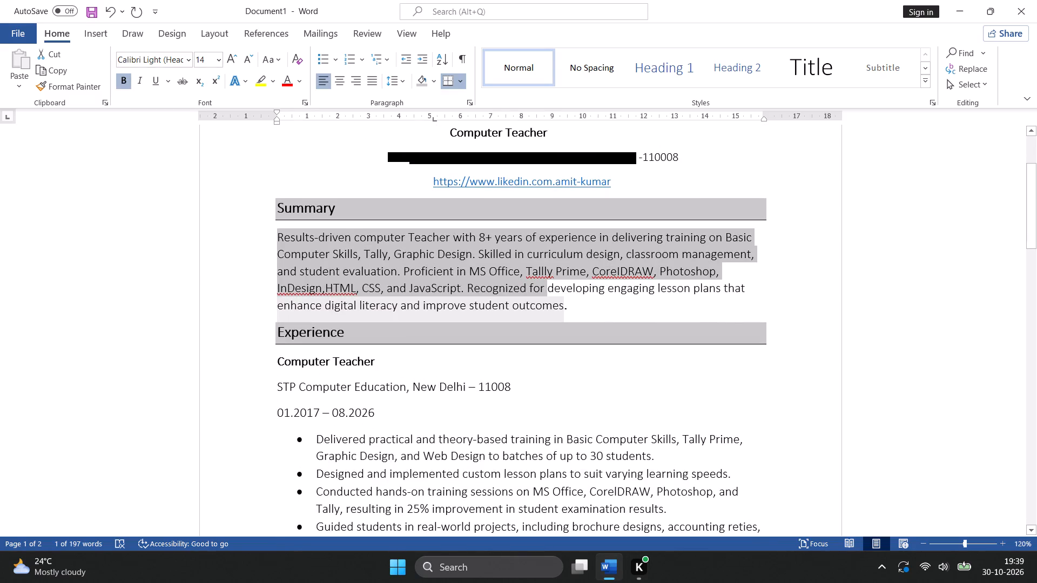
pyautogui.moveTo(547, 284); pyautogui.dragTo(578, 303)
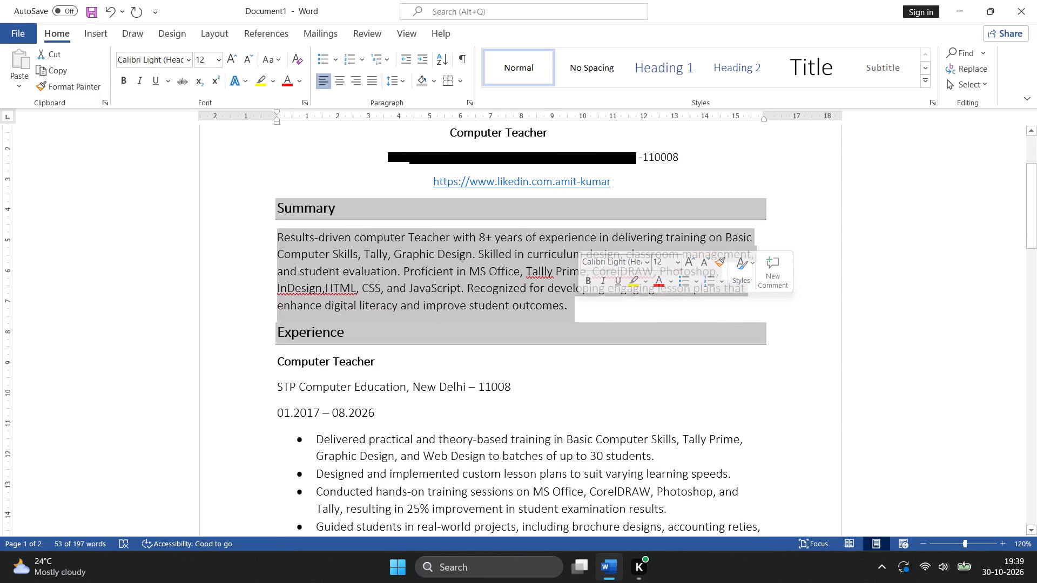
pyautogui.hotkey('ctrl', 'c')
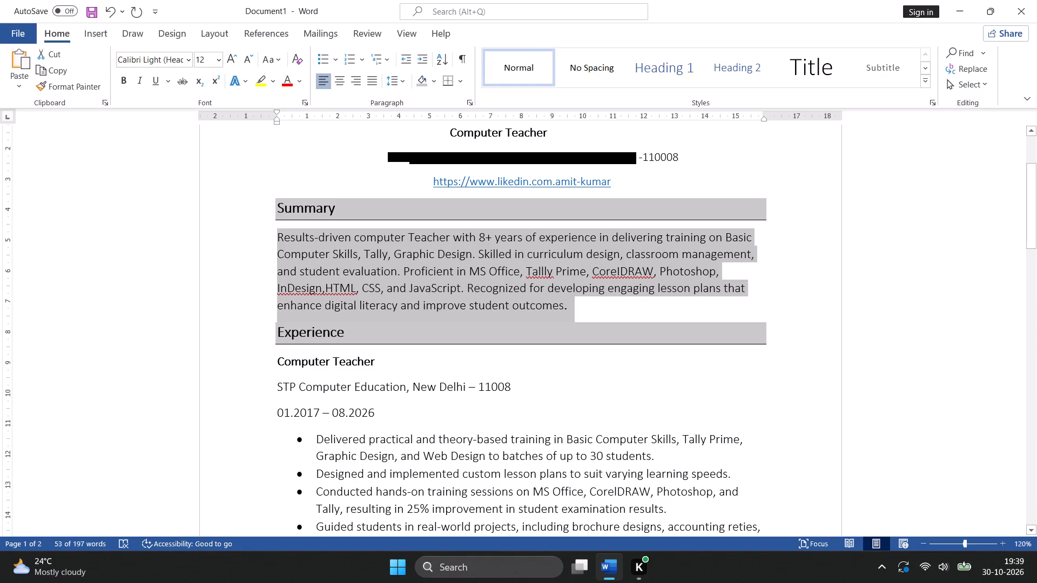
pyautogui.keyDown('ctrl'); pyautogui.moveTo(280, 385); pyautogui.dragTo(563, 530); pyautogui.keyUp('ctrl')
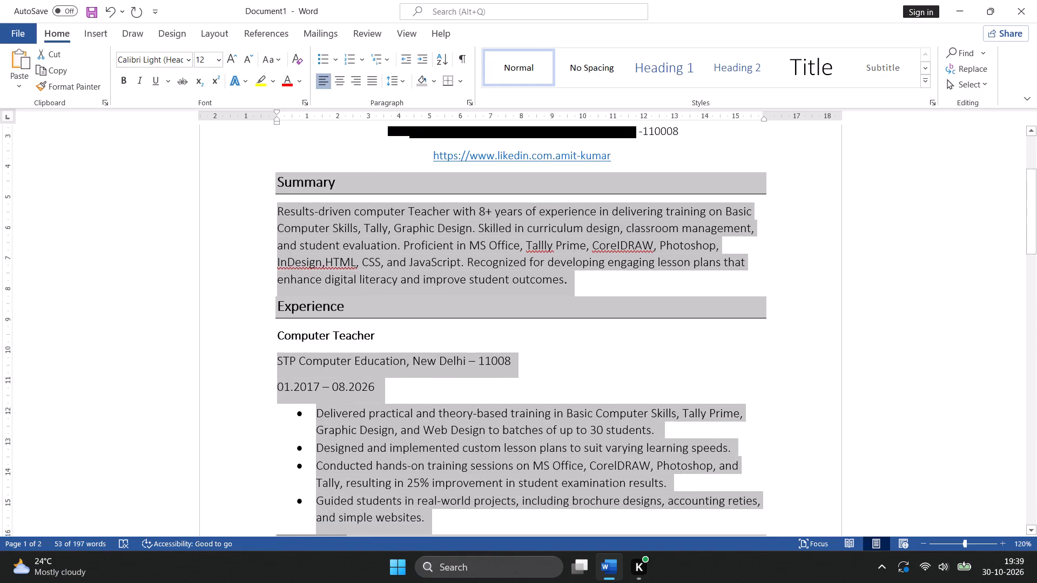
pyautogui.keyDown('ctrl'); pyautogui.moveTo(563, 530); pyautogui.dragTo(601, 457); pyautogui.keyUp('ctrl')
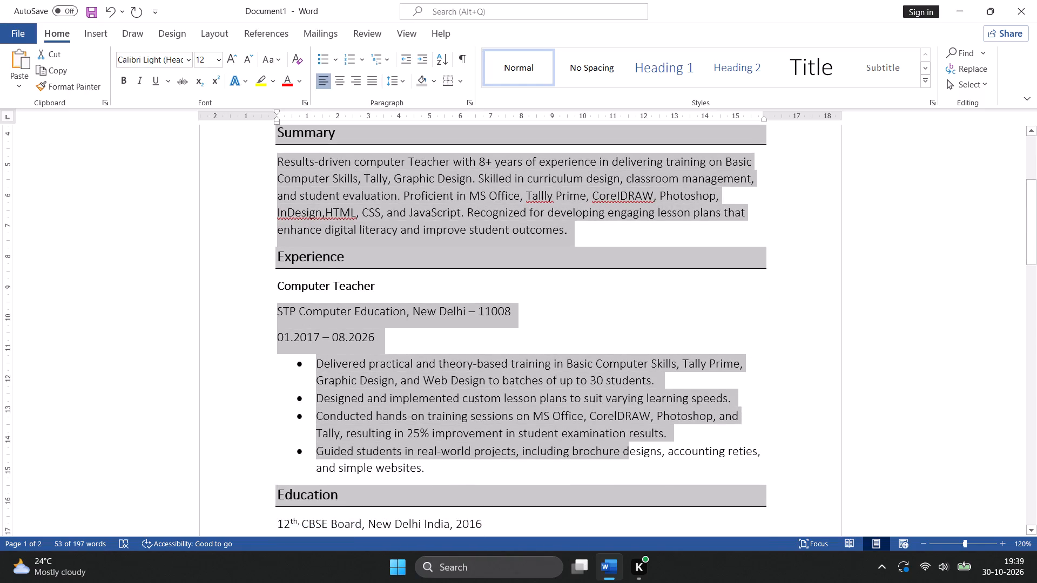
pyautogui.keyDown('ctrl'); pyautogui.moveTo(601, 457); pyautogui.dragTo(601, 464); pyautogui.keyUp('ctrl')
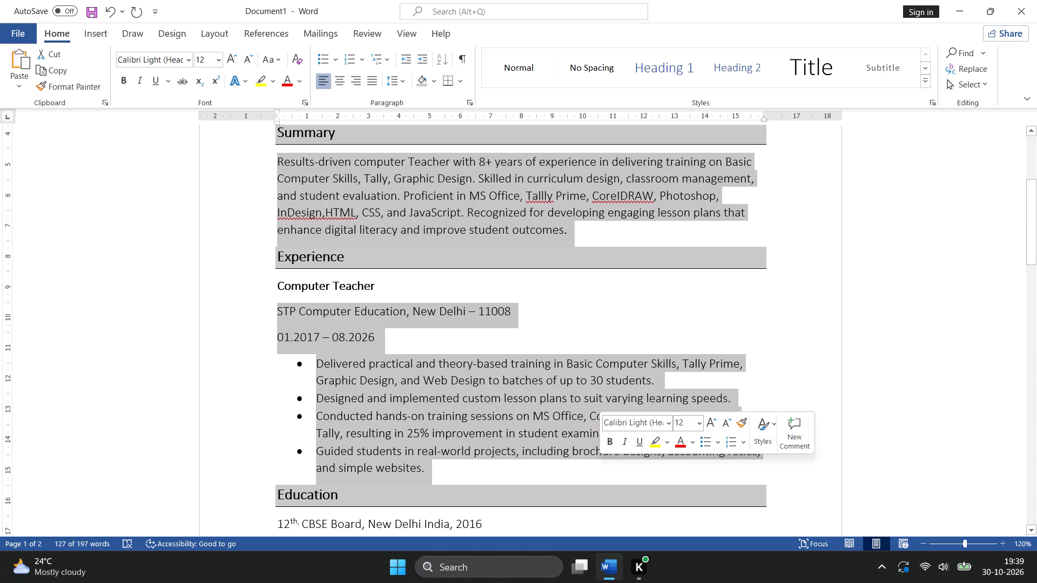
pyautogui.hotkey('ctrl', 'c')
pyautogui.scroll(-3, 560, 417)
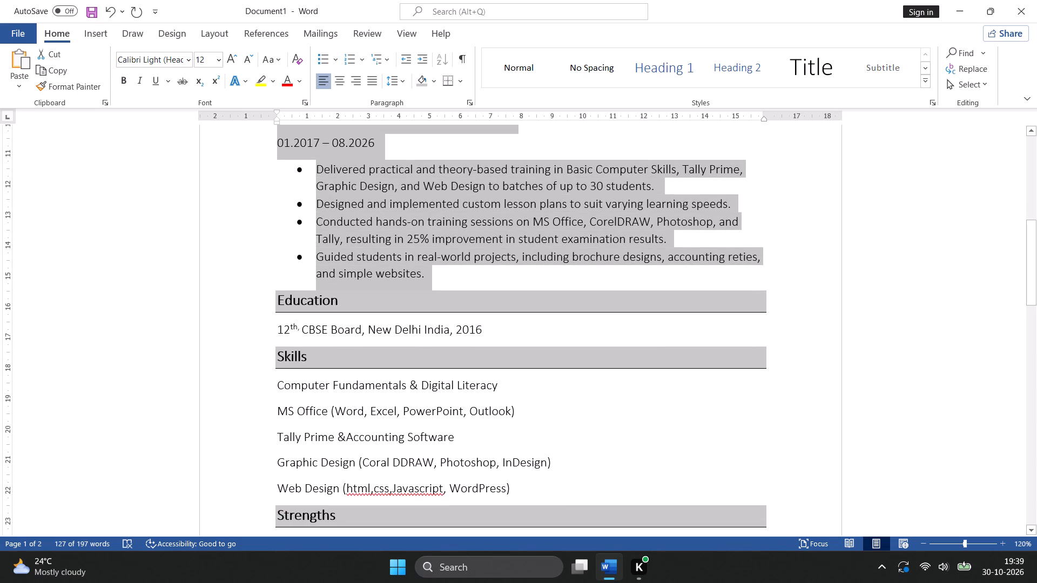
pyautogui.keyDown('ctrl'); pyautogui.moveTo(274, 332); pyautogui.dragTo(472, 327); pyautogui.keyUp('ctrl')
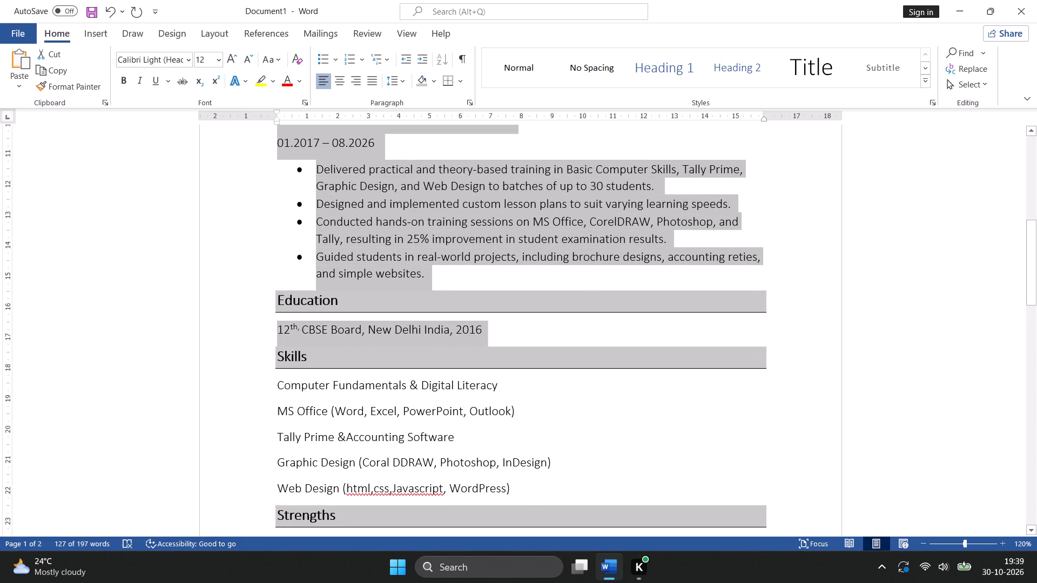
pyautogui.keyDown('ctrl'); pyautogui.moveTo(472, 327); pyautogui.dragTo(473, 327); pyautogui.keyUp('ctrl')
pyautogui.hotkey('ctrl', 'c')
pyautogui.scroll(-2, 467, 333)
pyautogui.keyDown('ctrl'); pyautogui.moveTo(275, 254); pyautogui.dragTo(313, 259); pyautogui.keyUp('ctrl')
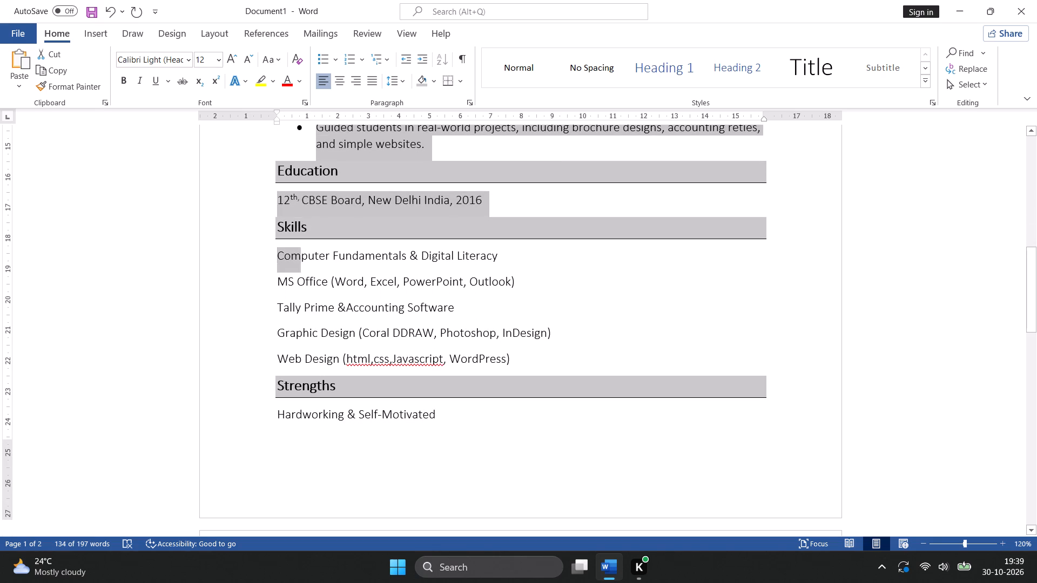
pyautogui.keyDown('ctrl'); pyautogui.moveTo(313, 259); pyautogui.dragTo(474, 354); pyautogui.keyUp('ctrl')
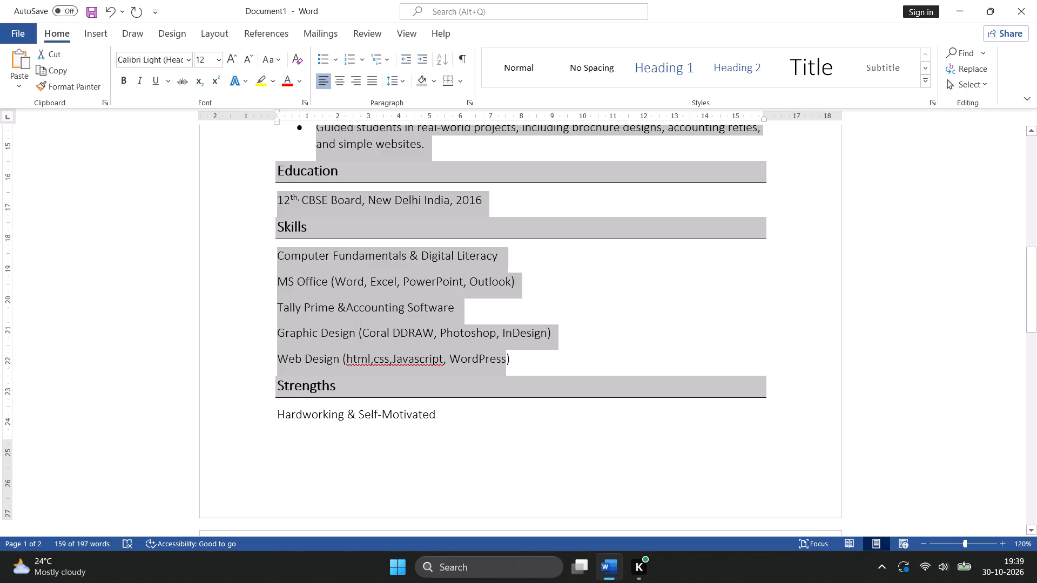
pyautogui.hotkey('ctrl', 'c')
pyautogui.keyDown('ctrl'); pyautogui.moveTo(273, 413); pyautogui.dragTo(428, 427); pyautogui.keyUp('ctrl')
pyautogui.hotkey('ctrl', 'c')
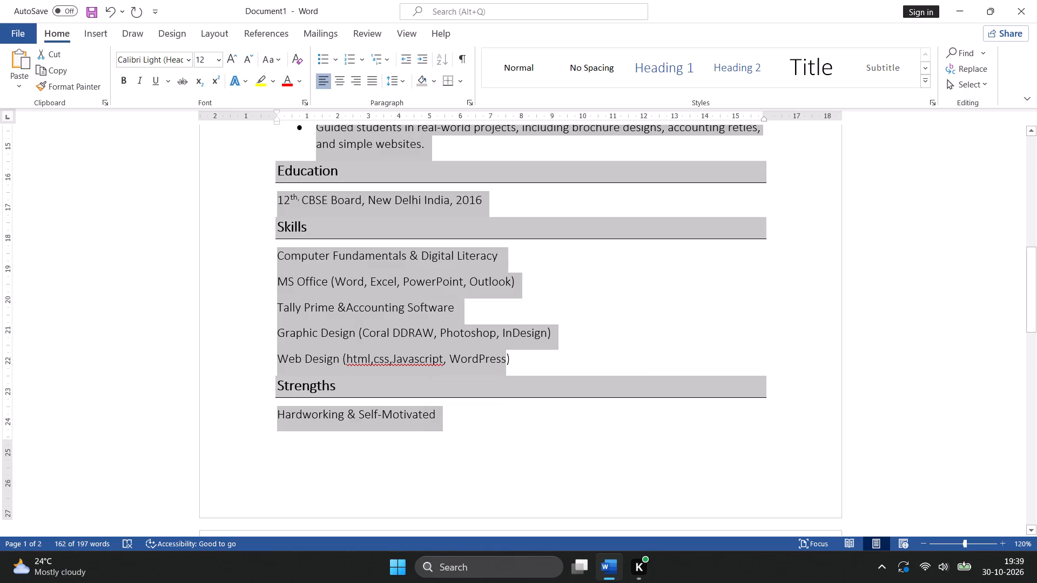
pyautogui.scroll(13, 429, 416)
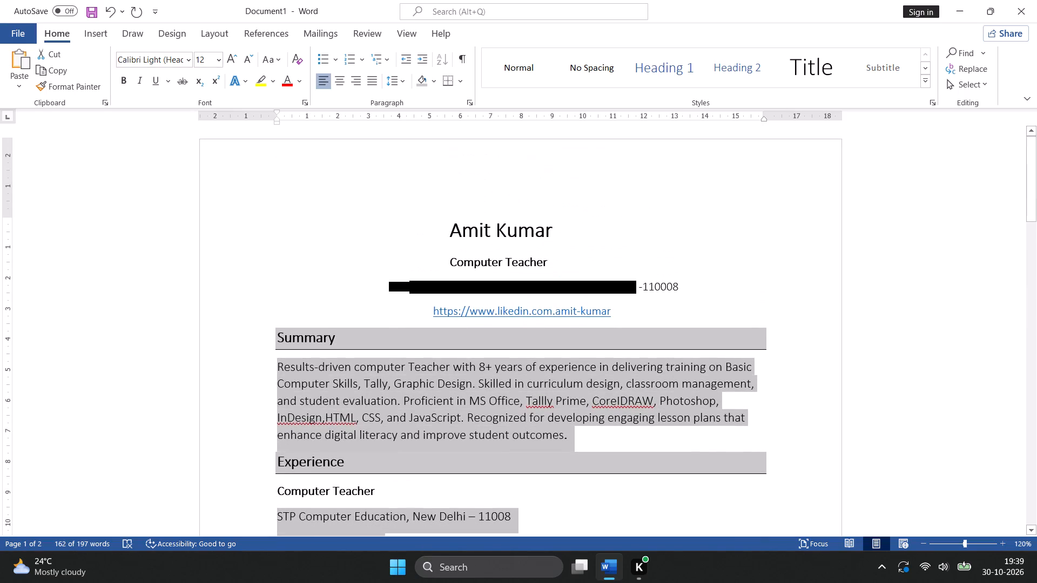
pyautogui.click(220, 64)
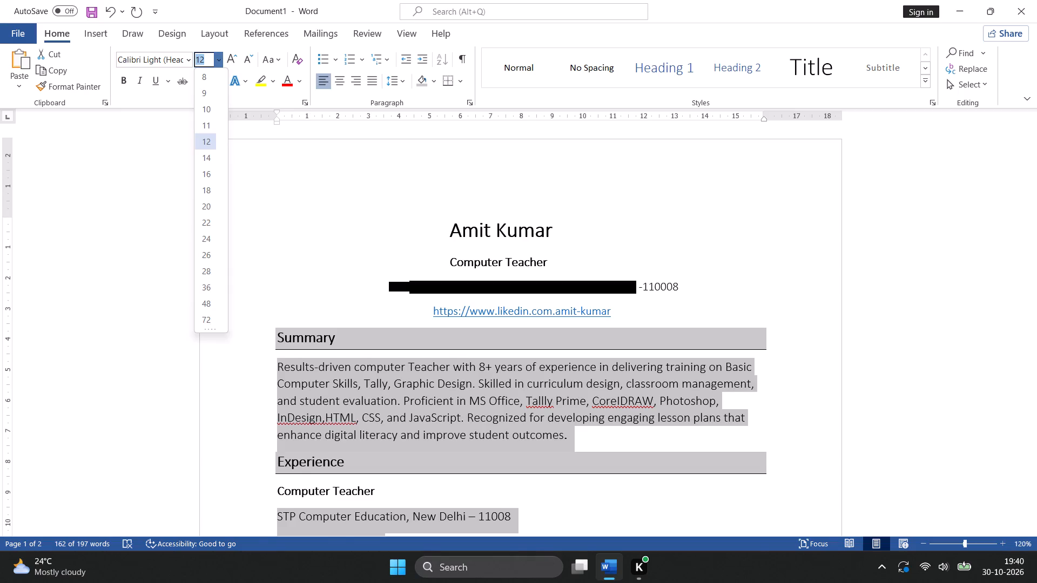
pyautogui.click(211, 116)
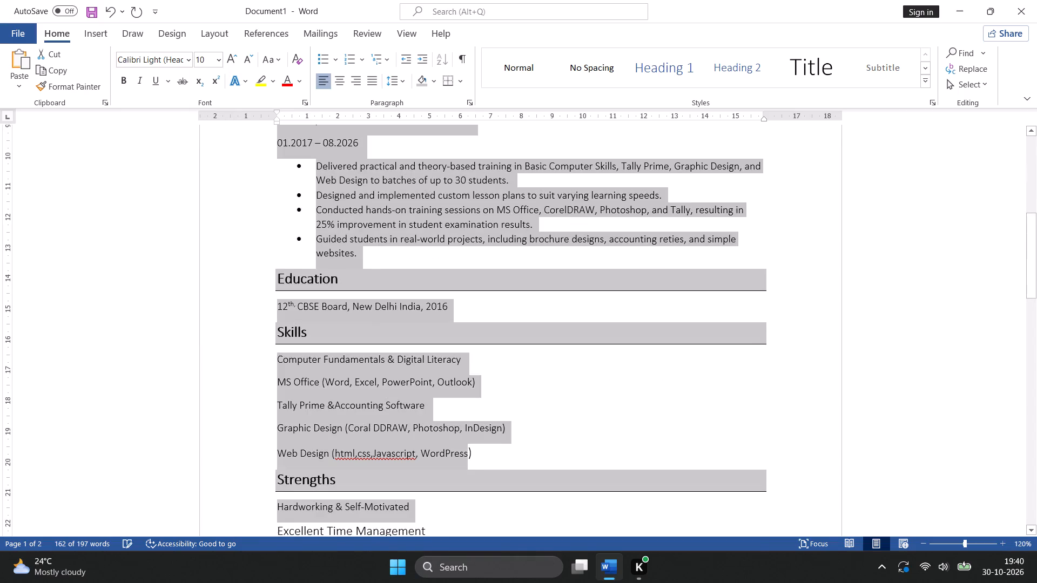
pyautogui.click(565, 392)
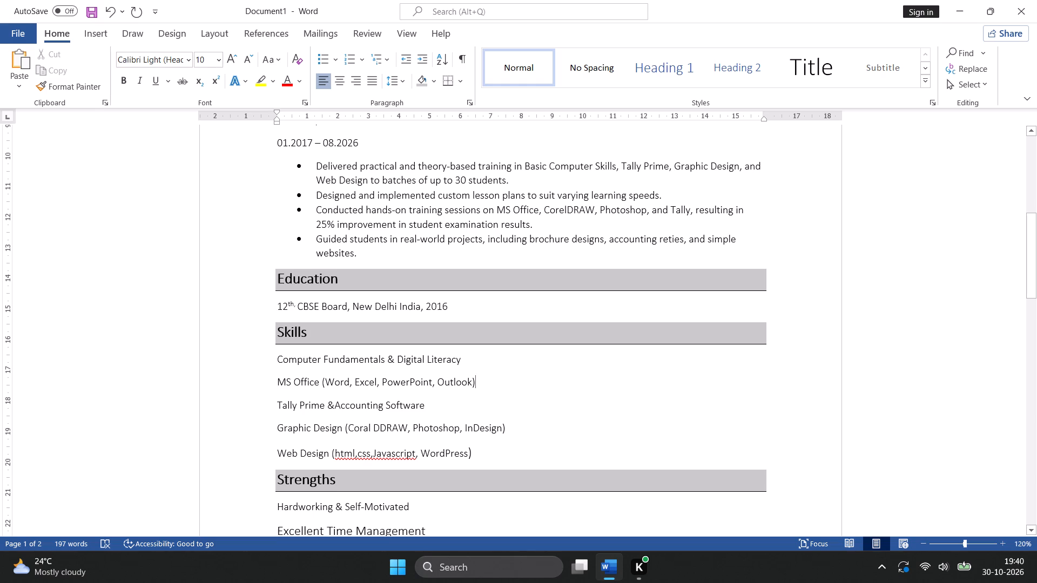
# Replace the closing parenthesis of the Web Design line in Skills with one at font size 10.
pyautogui.moveTo(473, 451); pyautogui.dragTo(465, 455)
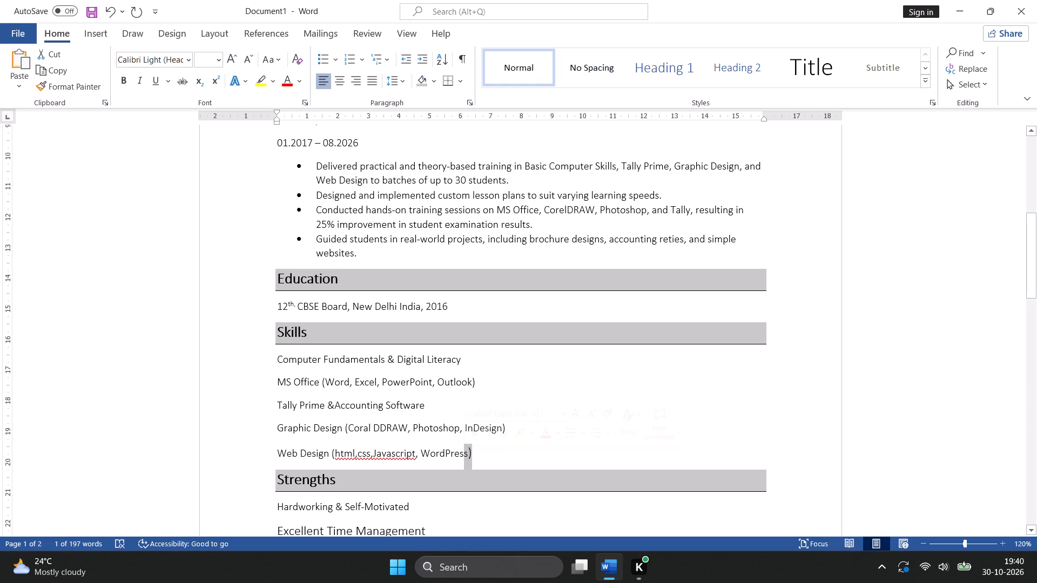
pyautogui.click(525, 410)
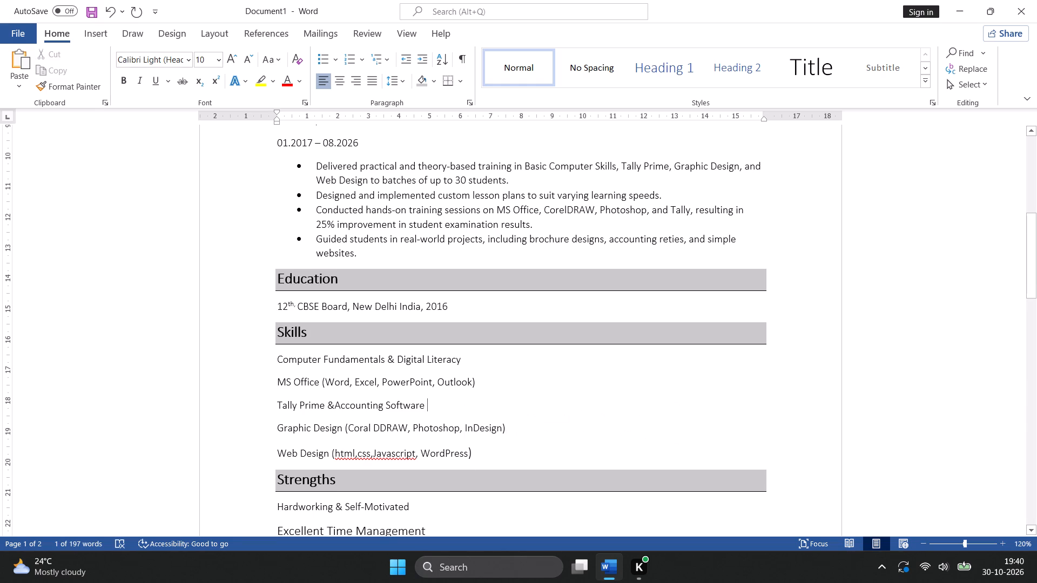
pyautogui.click(479, 455)
pyautogui.press('BackSpace')
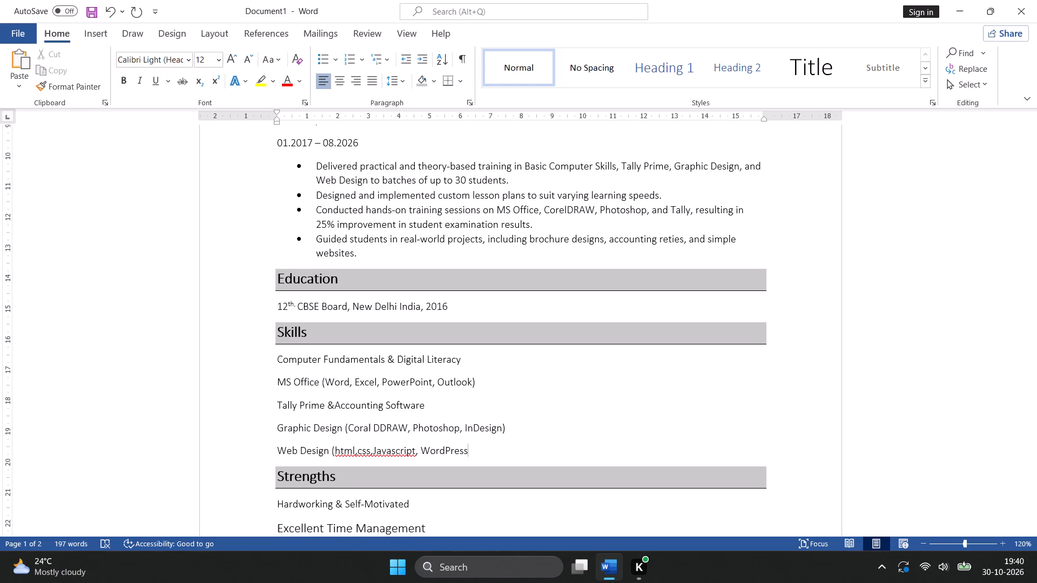
pyautogui.click(214, 63)
pyautogui.click(218, 106)
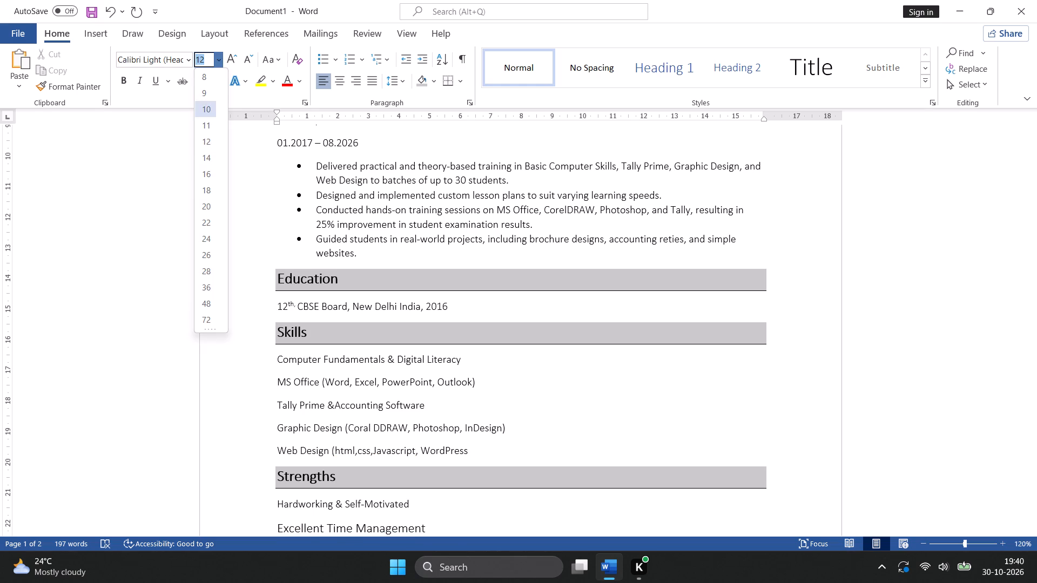
pyautogui.click(212, 106)
pyautogui.hotkey('shift', ')')
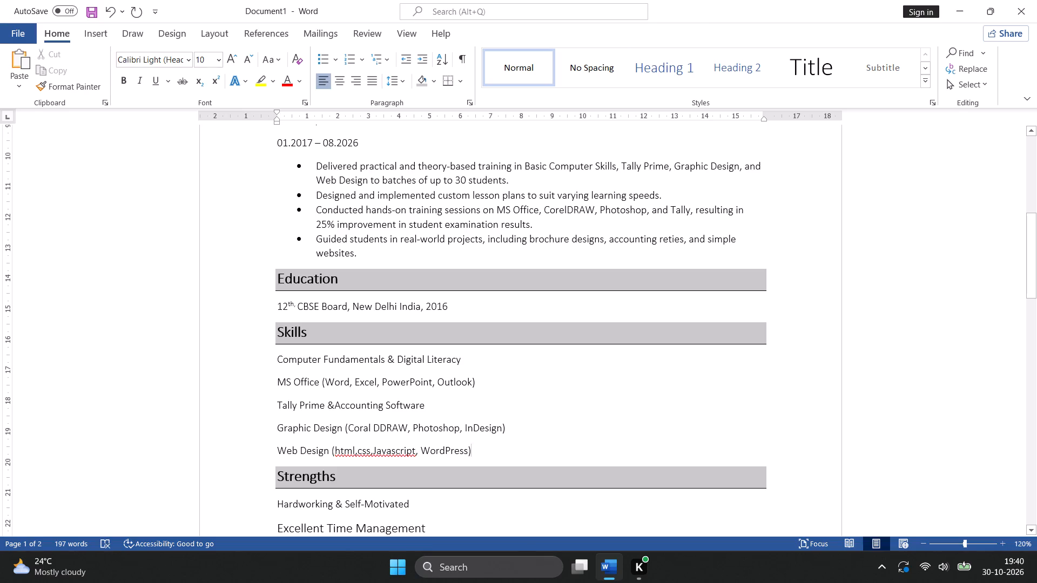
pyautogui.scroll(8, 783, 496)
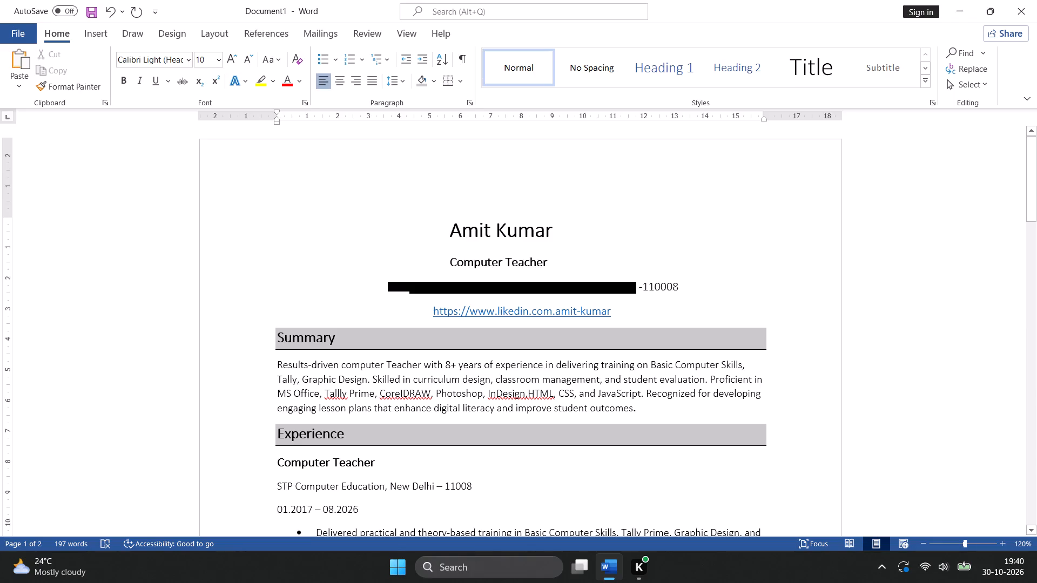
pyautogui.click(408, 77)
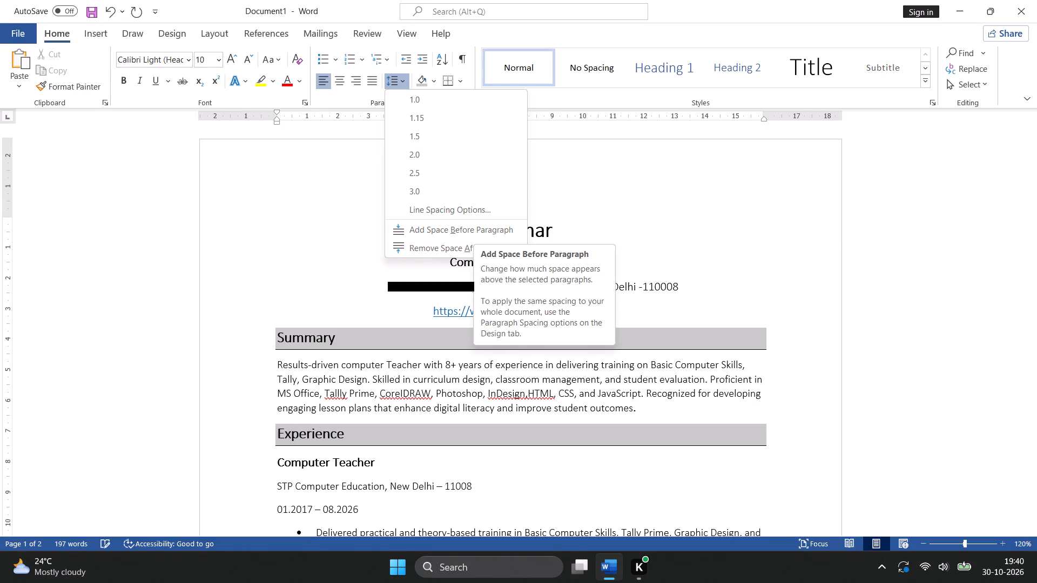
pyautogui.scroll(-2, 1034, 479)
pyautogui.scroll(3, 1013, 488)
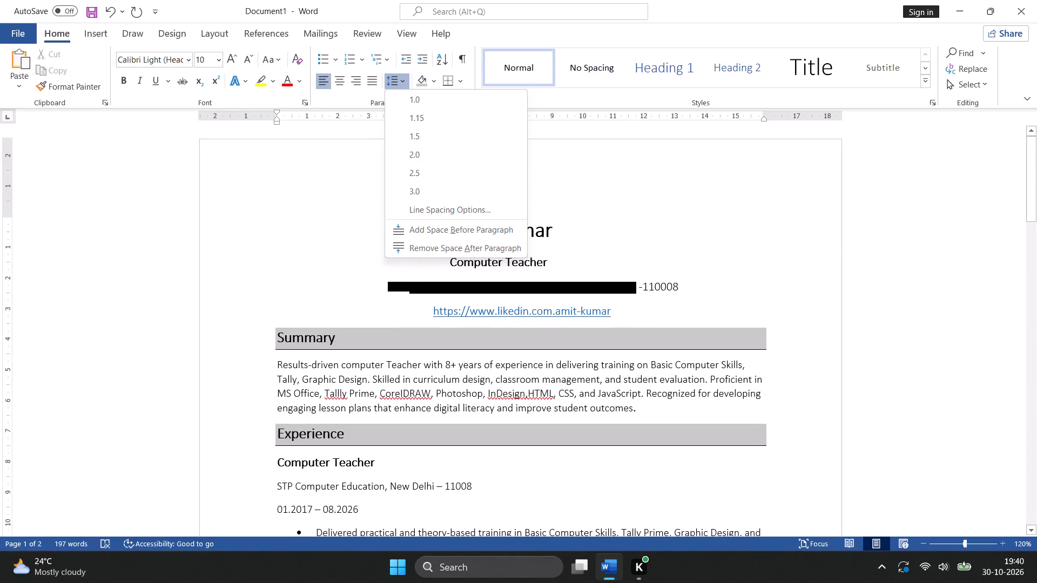
# Select the entire document and remove the space after its paragraphs.
pyautogui.click(976, 85)
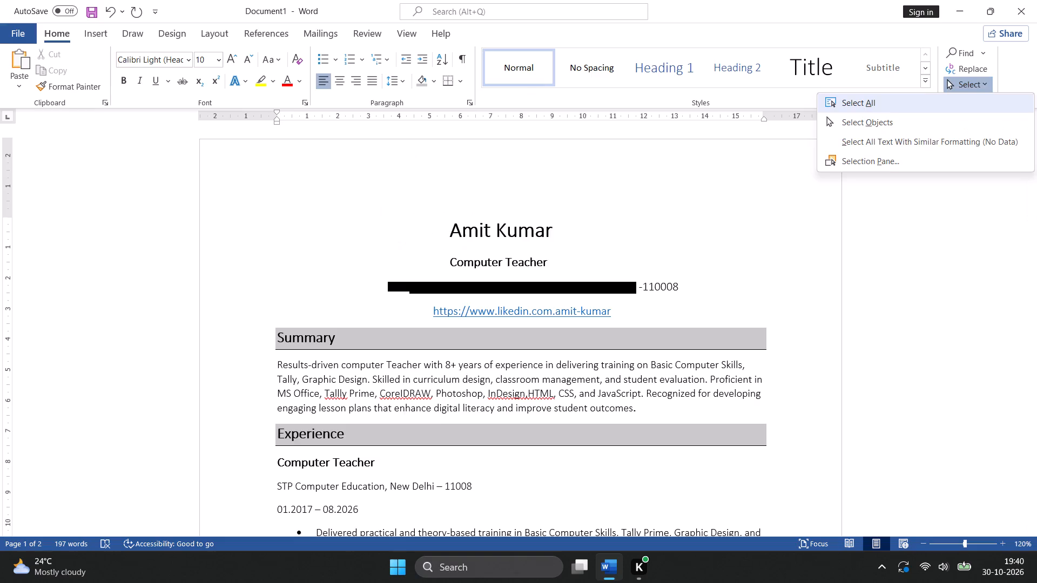
pyautogui.click(924, 111)
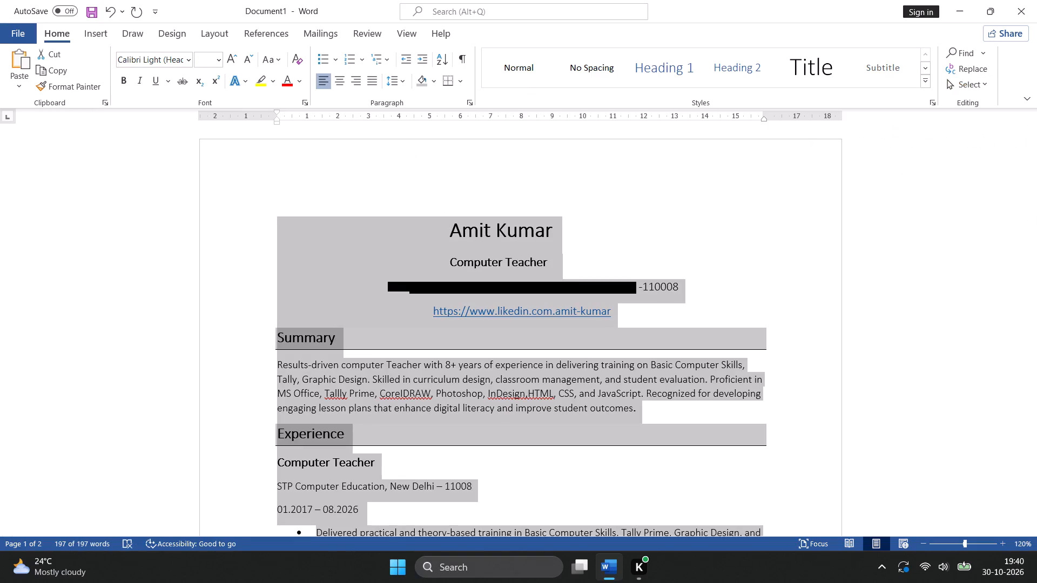
pyautogui.click(402, 84)
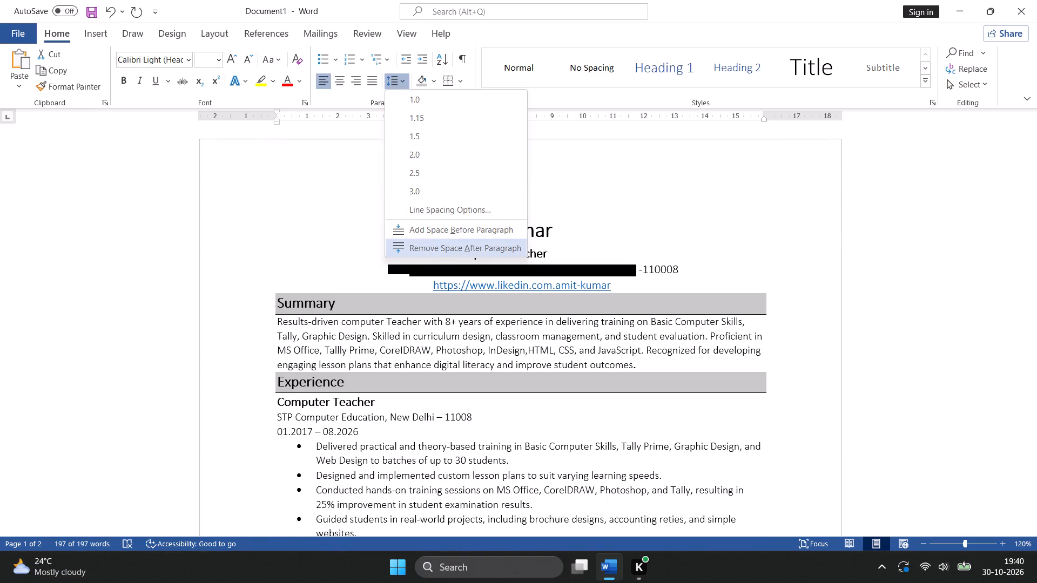
pyautogui.click(454, 243)
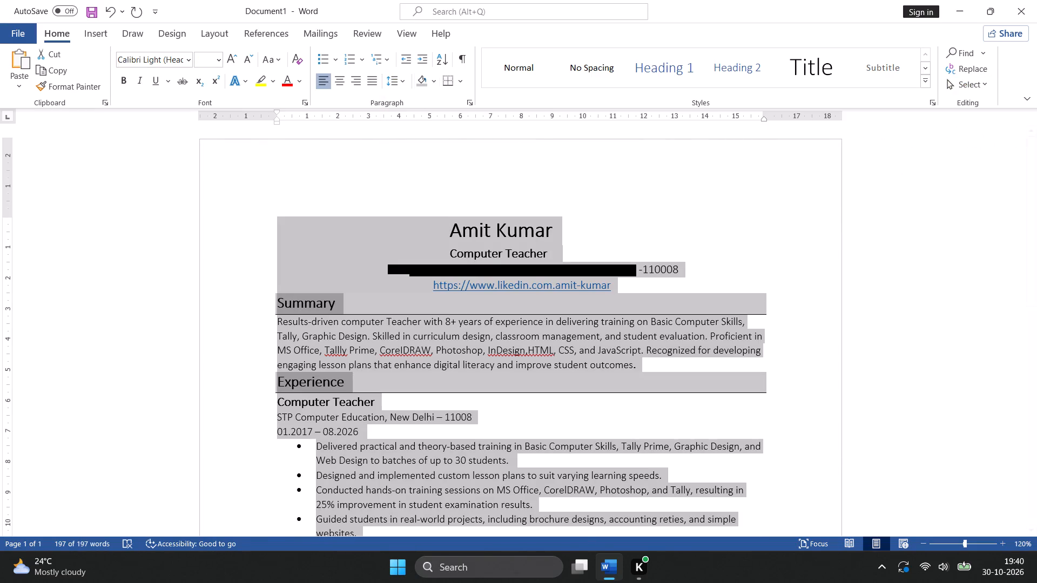
# Set the line spacing of the whole resume to 1.5 and check the layout through to the Languages section.
pyautogui.click(403, 82)
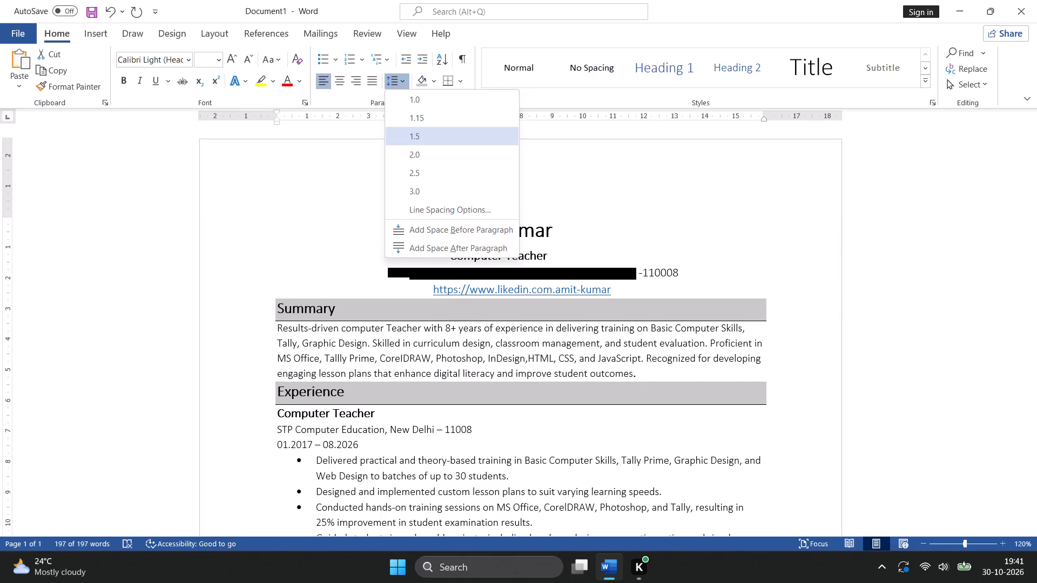
pyautogui.click(419, 131)
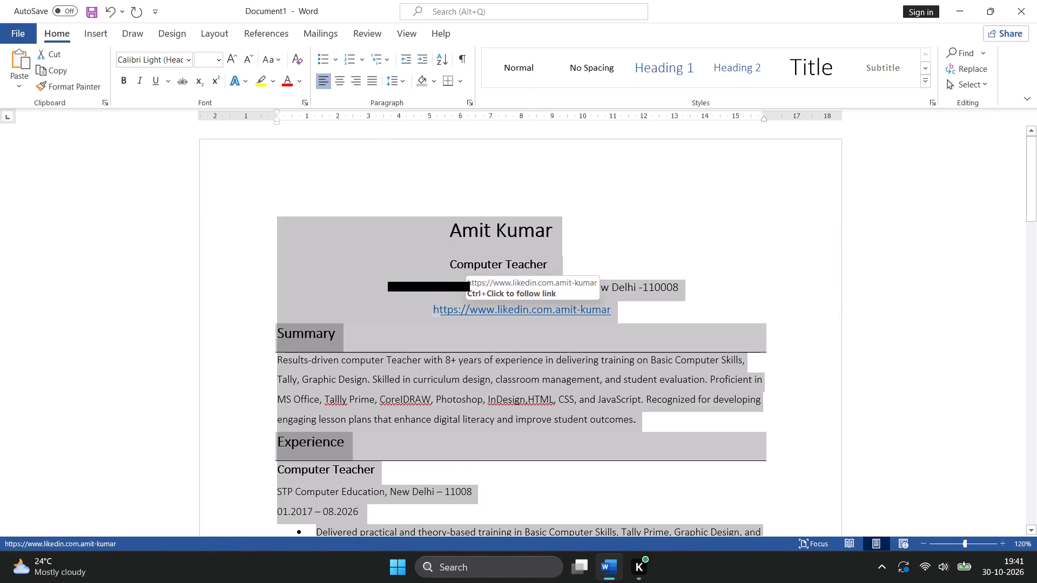
pyautogui.scroll(-14, 511, 320)
pyautogui.scroll(2, 498, 328)
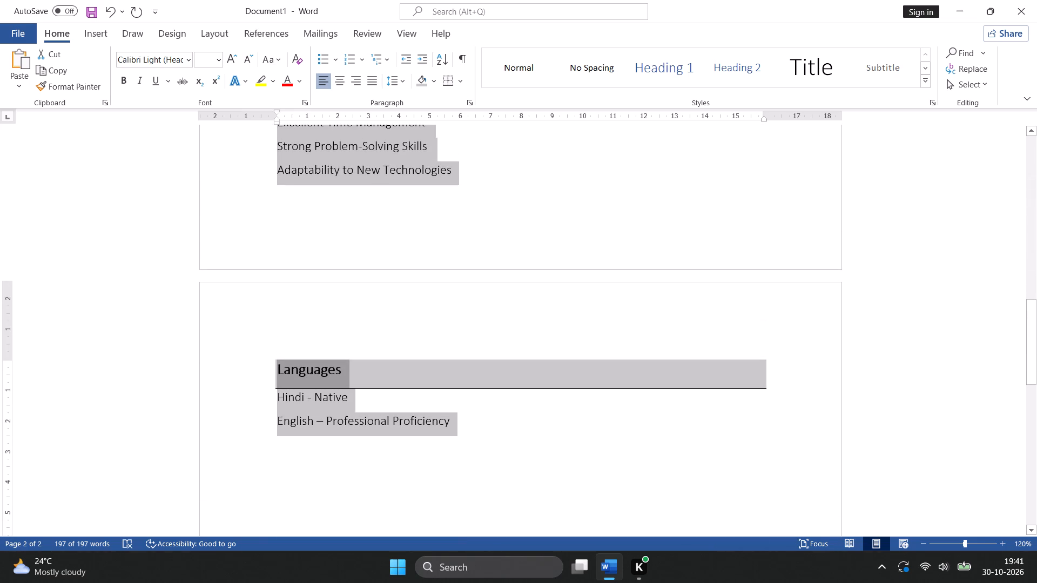
pyautogui.scroll(-4, 498, 328)
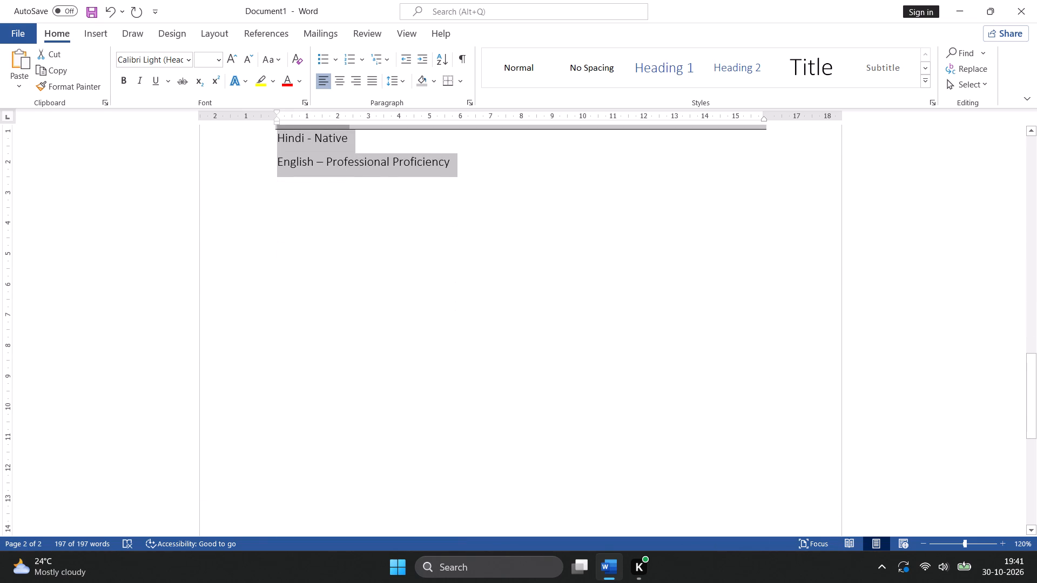
# Review the line spacing and page flow of the whole resume, from Summary through Languages.
pyautogui.scroll(-6, 497, 331)
pyautogui.scroll(2, 538, 321)
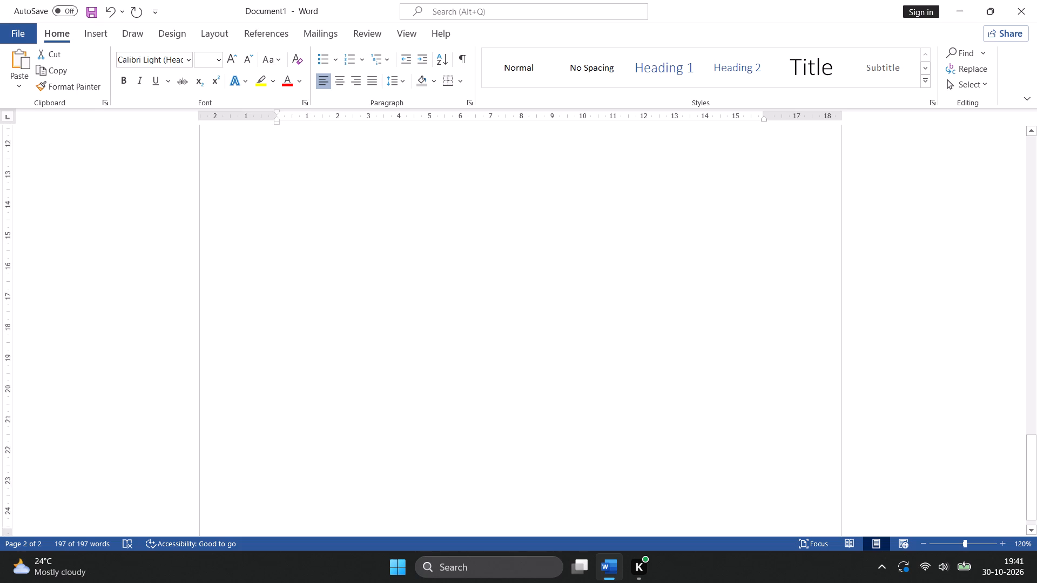
pyautogui.scroll(2, 538, 321)
pyautogui.scroll(7, 441, 303)
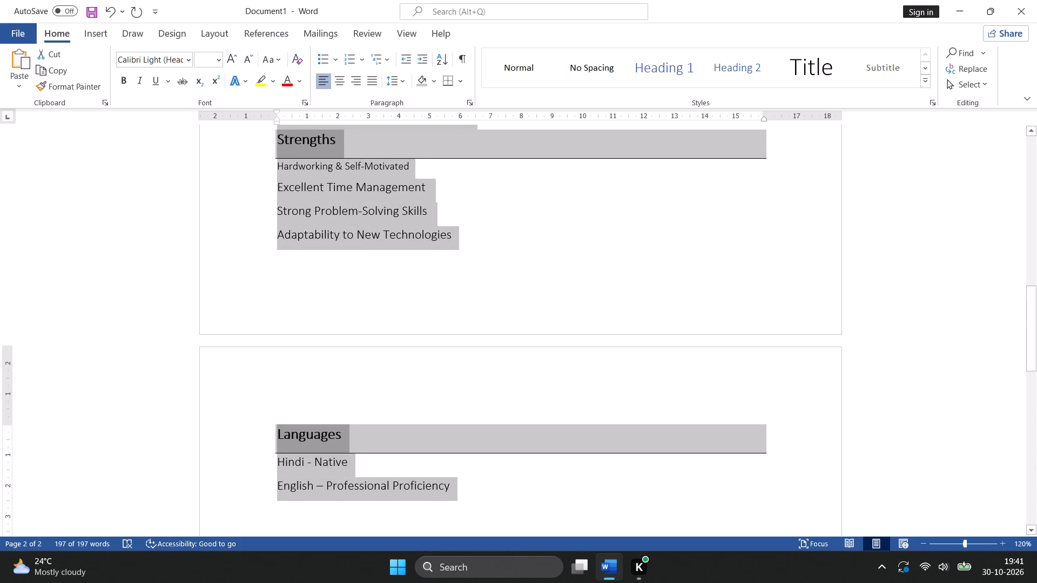
pyautogui.scroll(2, 446, 299)
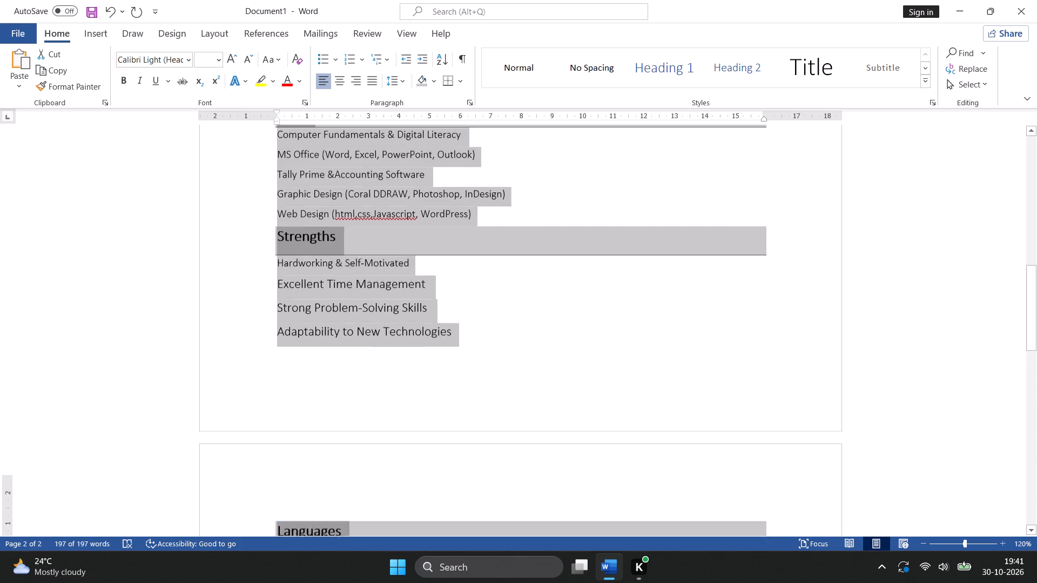
pyautogui.scroll(7, 446, 299)
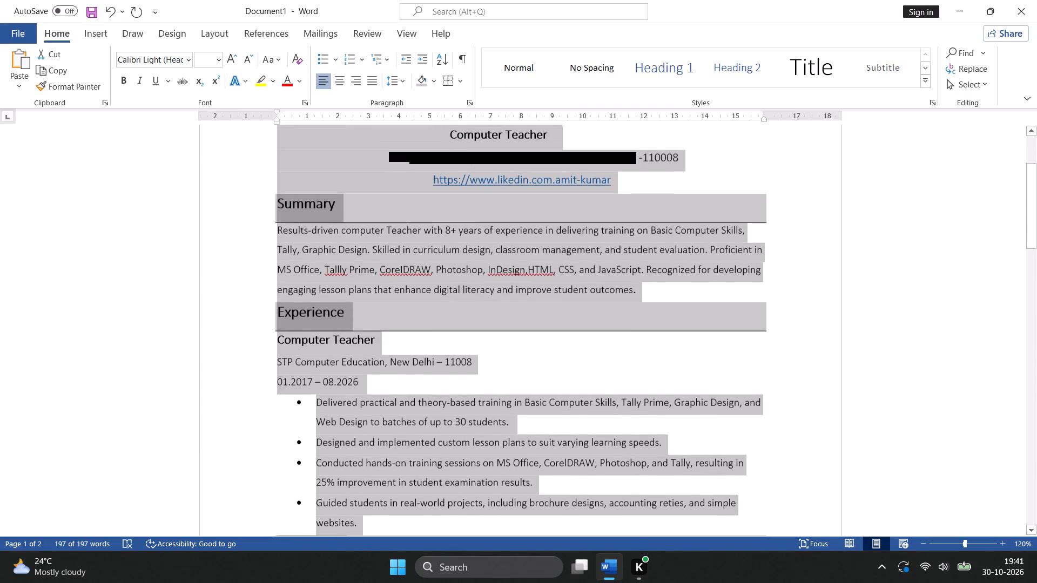
pyautogui.click(240, 265)
pyautogui.scroll(-4, 418, 410)
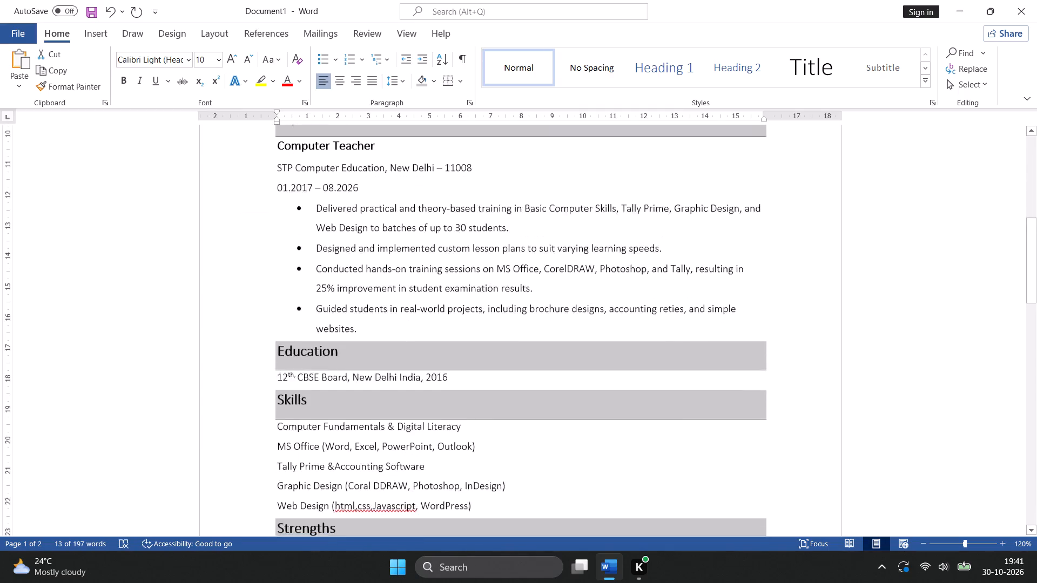
pyautogui.scroll(3, 418, 410)
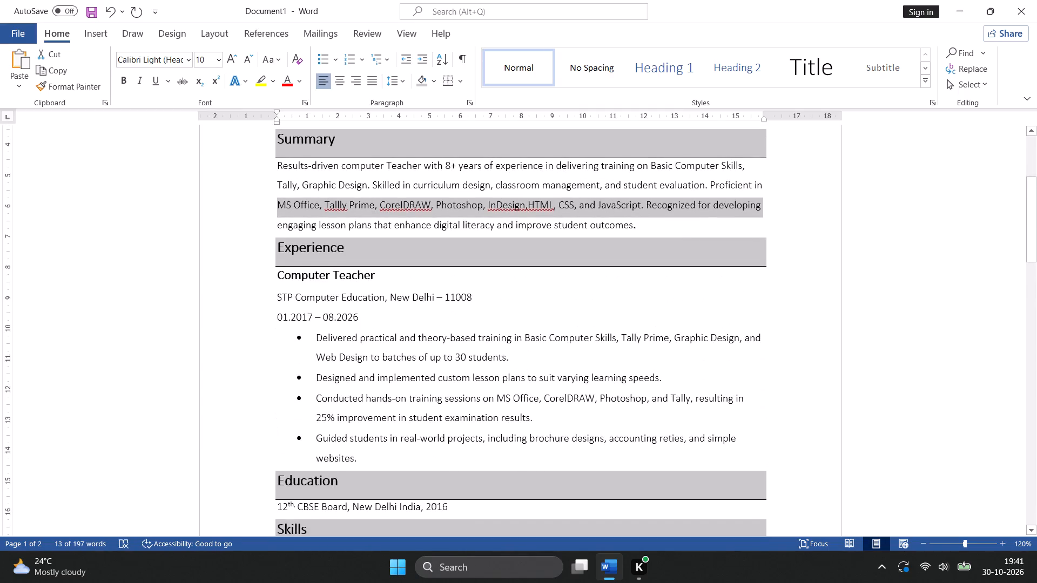
pyautogui.scroll(2, 418, 410)
pyautogui.scroll(-5, 418, 410)
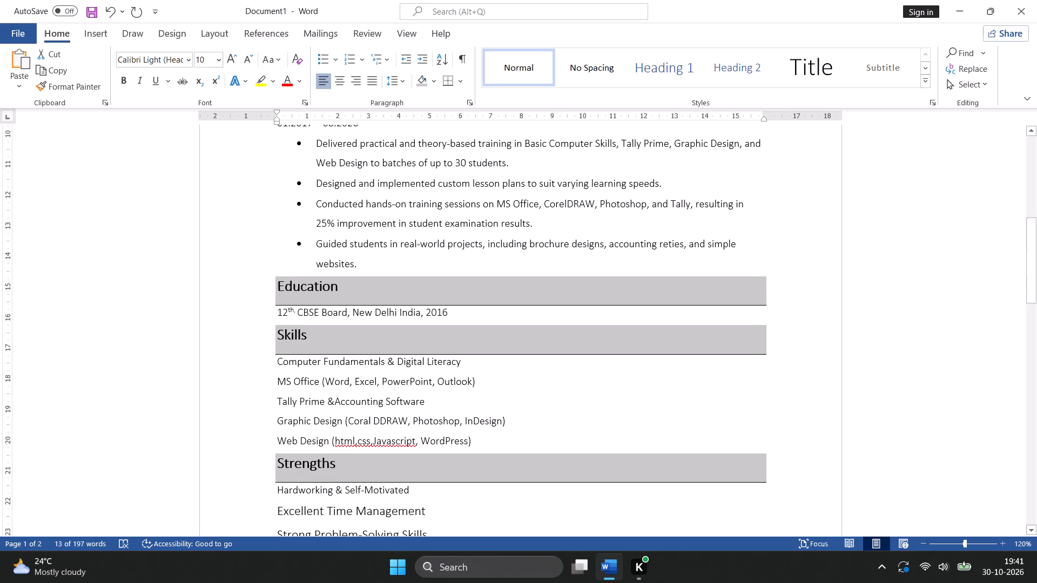
# Apply 1.5 line spacing to the four bullet points under Experience.
pyautogui.scroll(2, 288, 364)
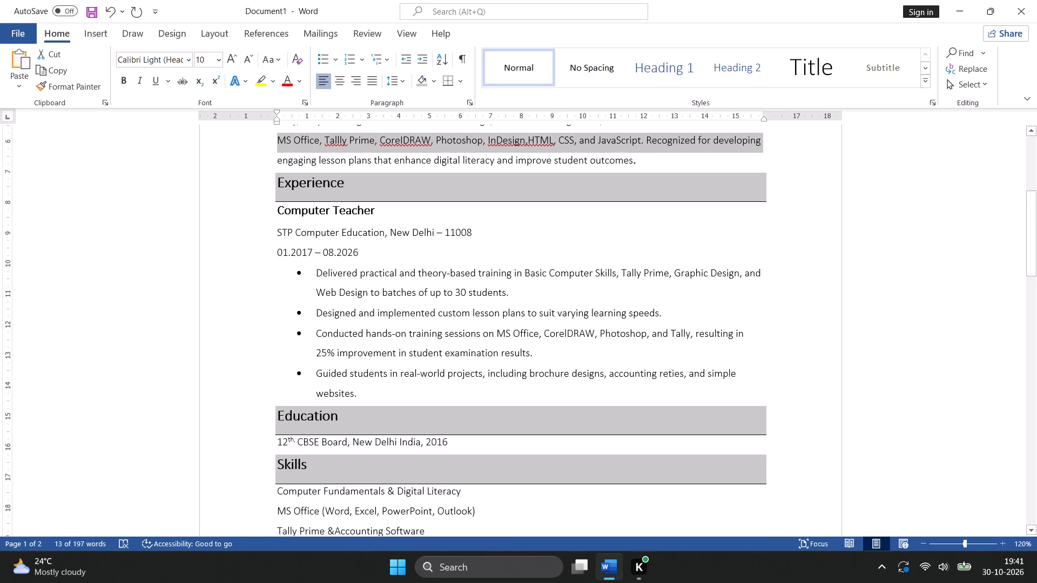
pyautogui.moveTo(294, 272); pyautogui.dragTo(500, 367)
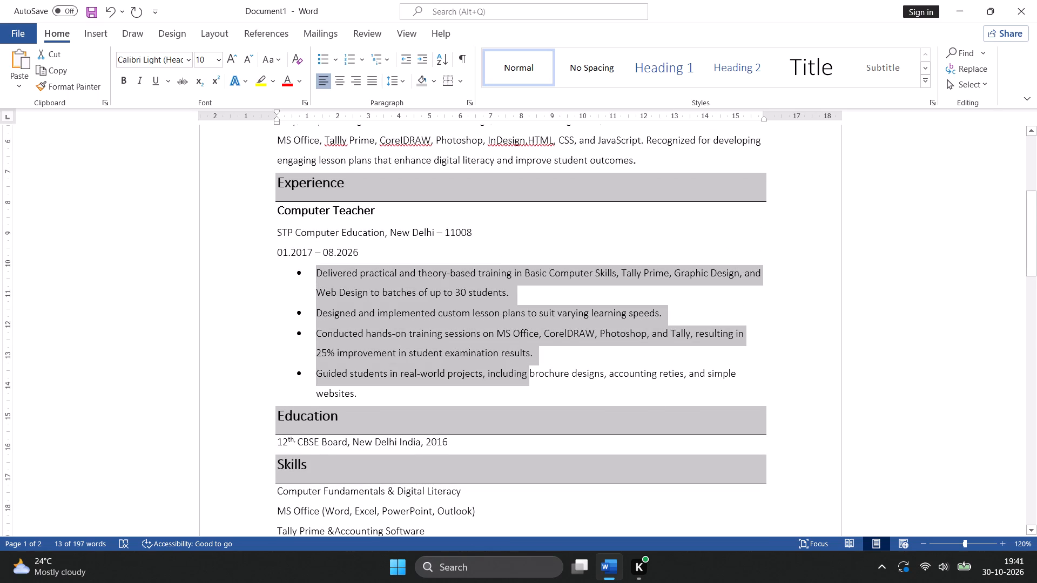
pyautogui.moveTo(500, 367); pyautogui.dragTo(515, 388)
pyautogui.click(284, 301)
pyautogui.moveTo(285, 279); pyautogui.dragTo(338, 298)
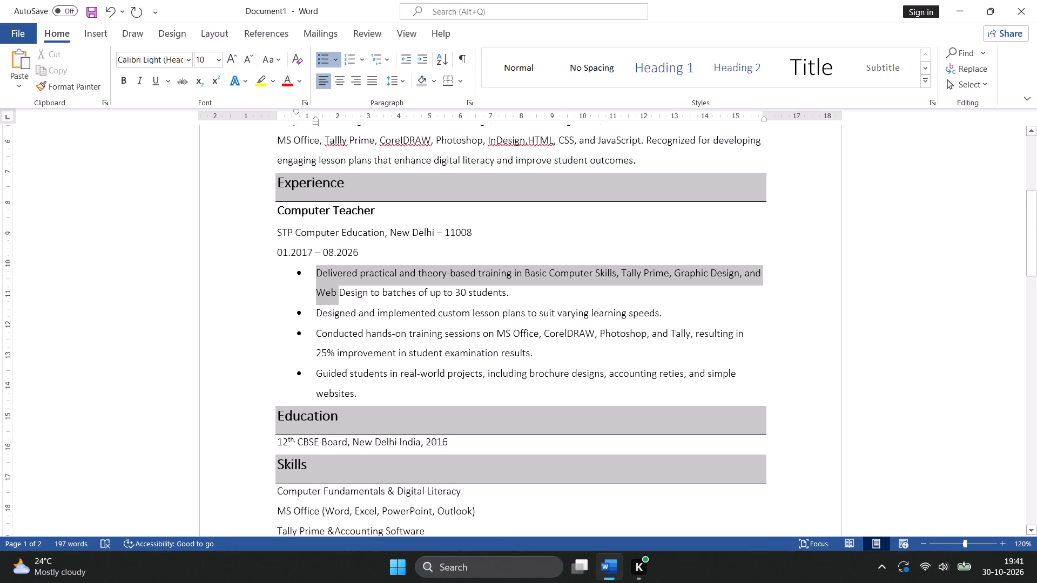
pyautogui.moveTo(338, 298); pyautogui.dragTo(406, 392)
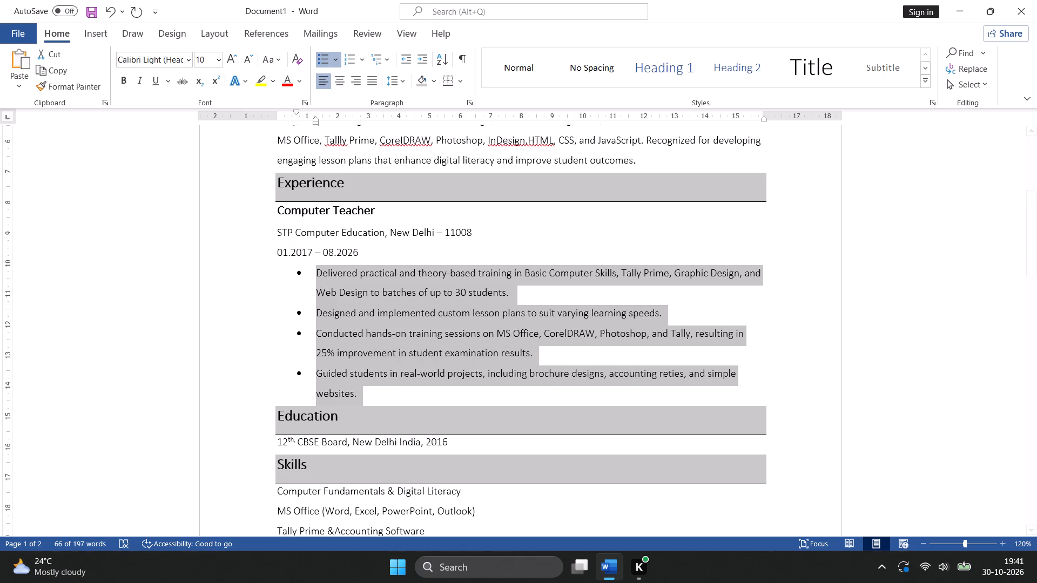
pyautogui.click(396, 87)
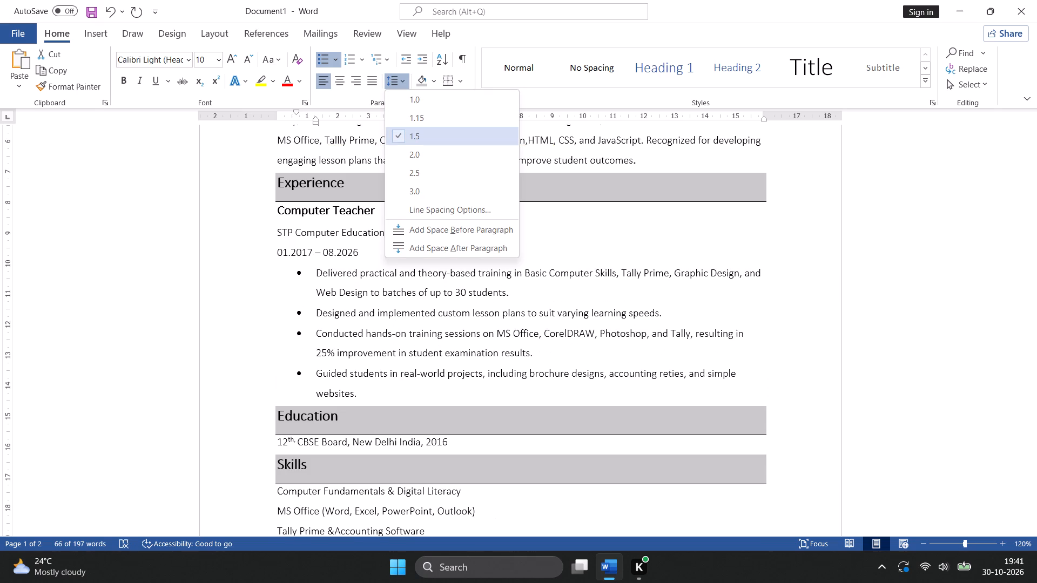
pyautogui.click(421, 132)
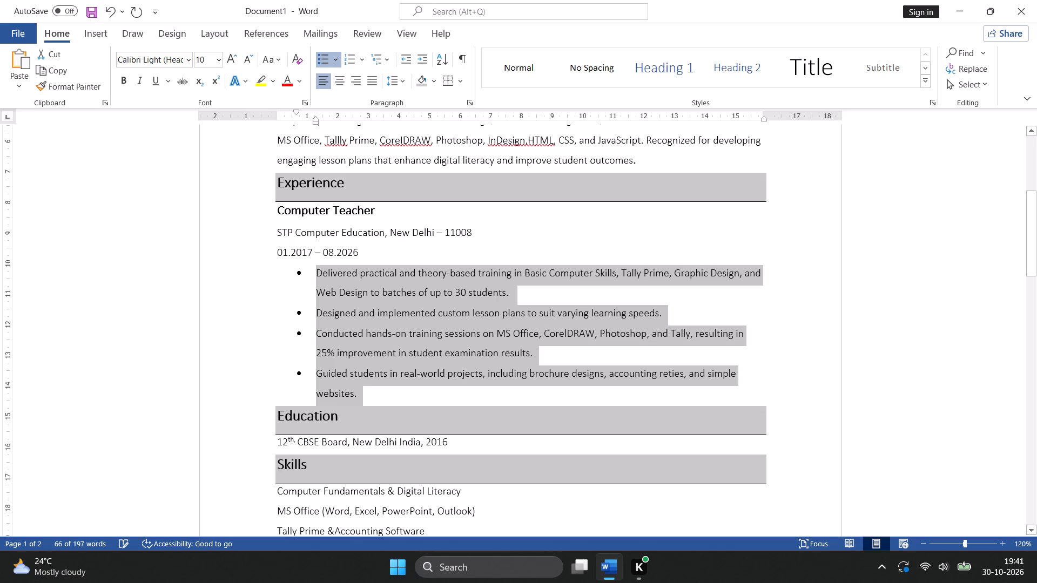
pyautogui.scroll(-2, 535, 415)
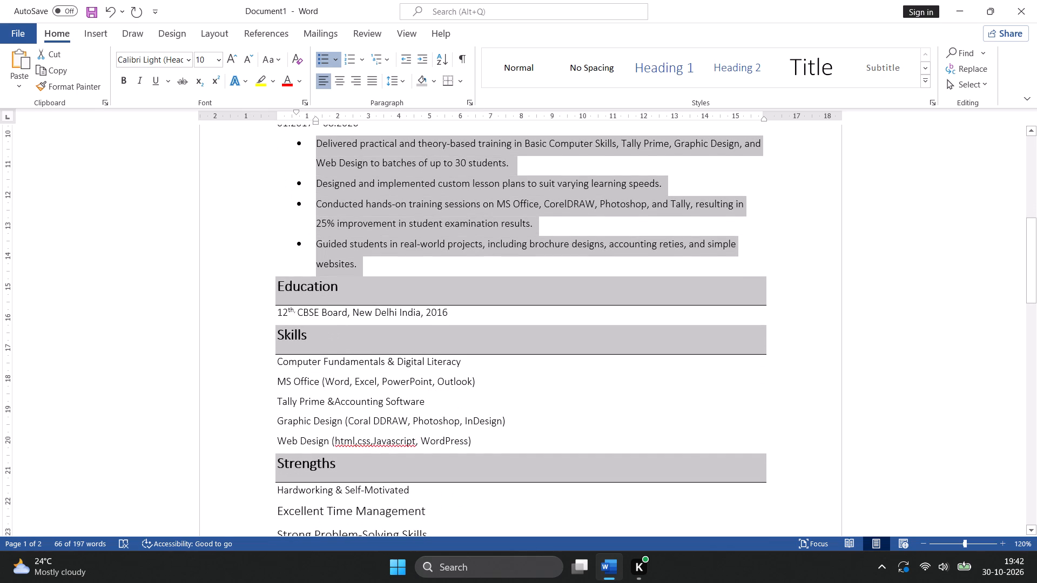
pyautogui.scroll(2, 529, 420)
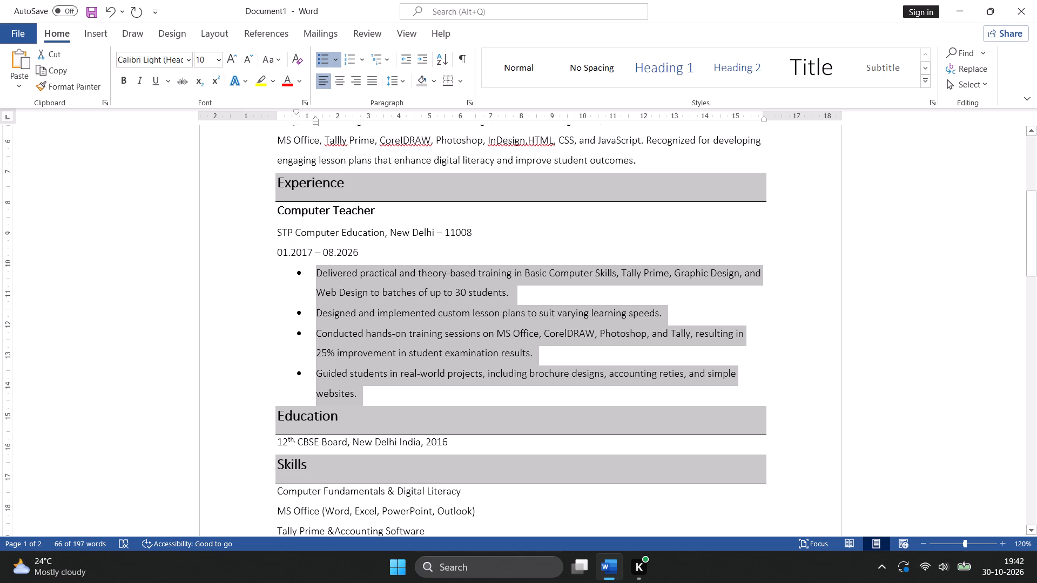
# Apply 1.5 line spacing to the job title, employer and date lines under Experience.
pyautogui.moveTo(275, 208); pyautogui.dragTo(322, 250)
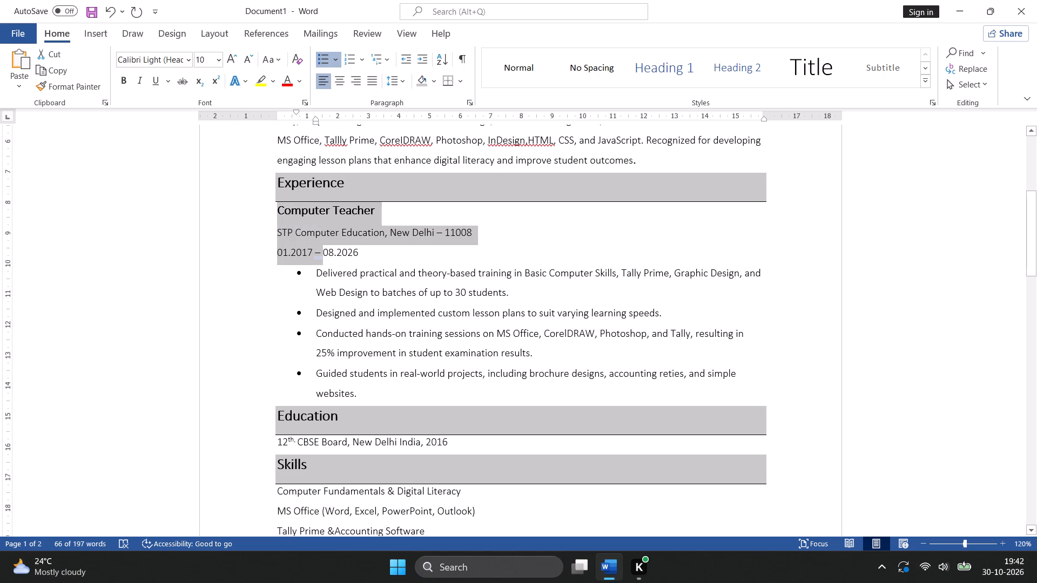
pyautogui.moveTo(322, 250); pyautogui.dragTo(323, 250)
pyautogui.click(248, 220)
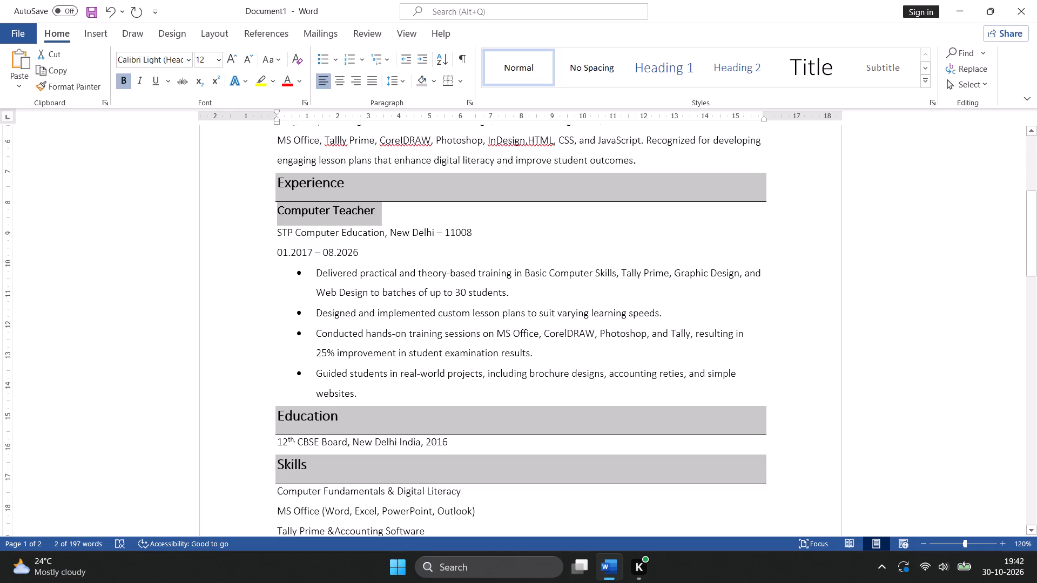
pyautogui.scroll(2, 331, 307)
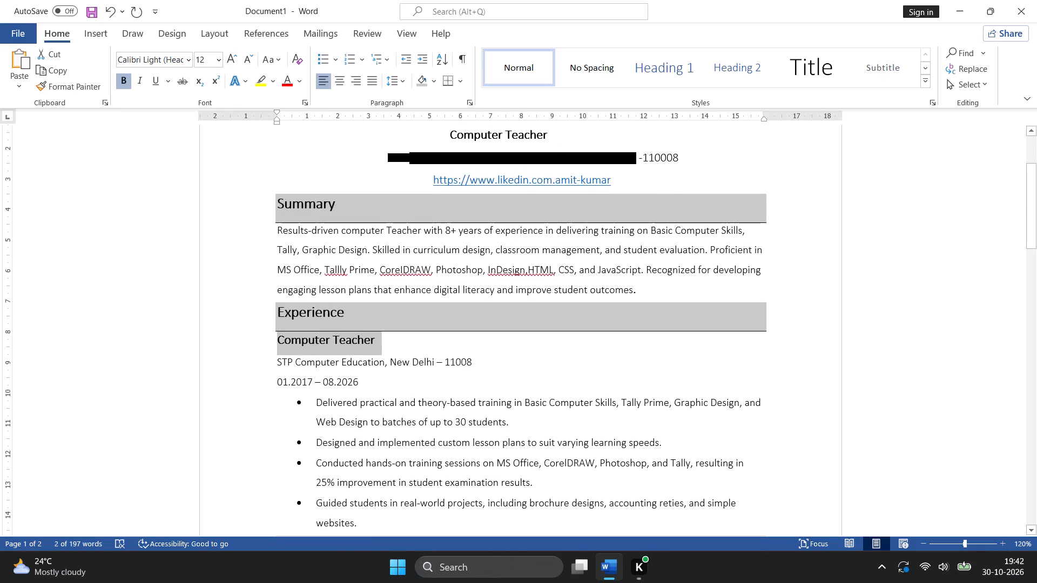
pyautogui.scroll(-5, 333, 309)
pyautogui.scroll(2, 333, 315)
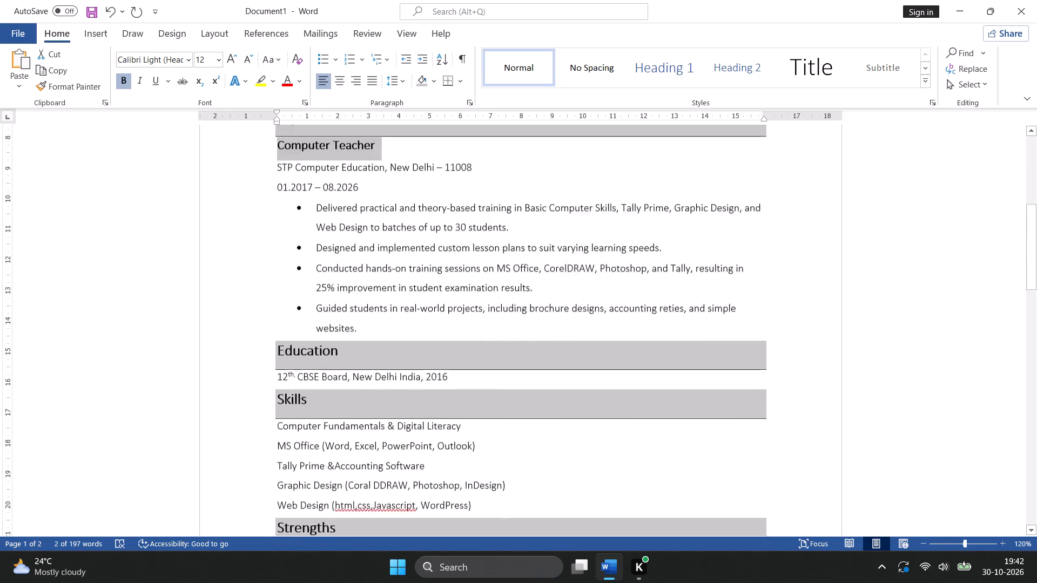
pyautogui.scroll(2, 339, 315)
pyautogui.click(275, 168)
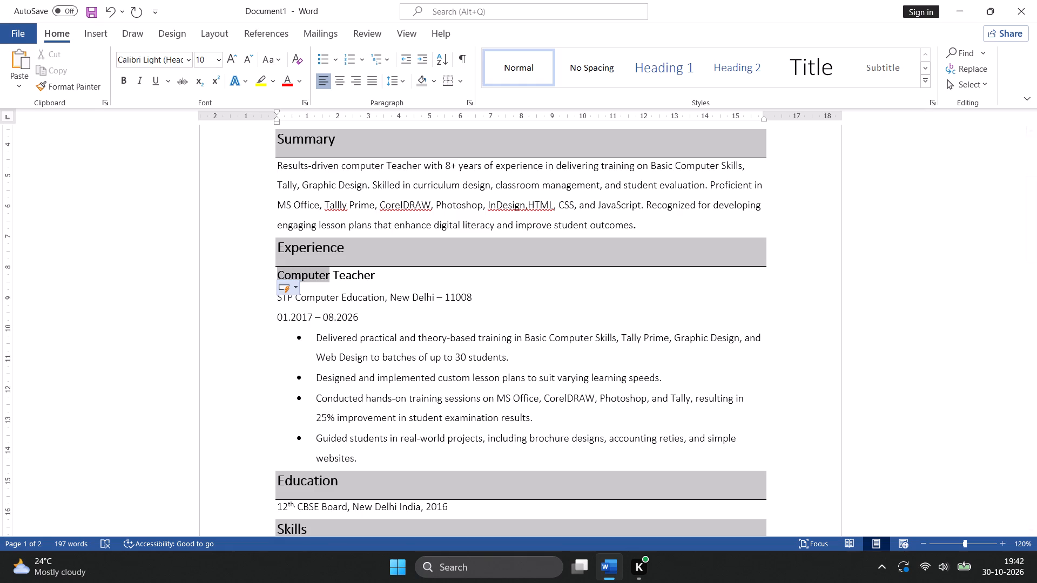
pyautogui.moveTo(273, 279); pyautogui.dragTo(345, 311)
pyautogui.click(400, 85)
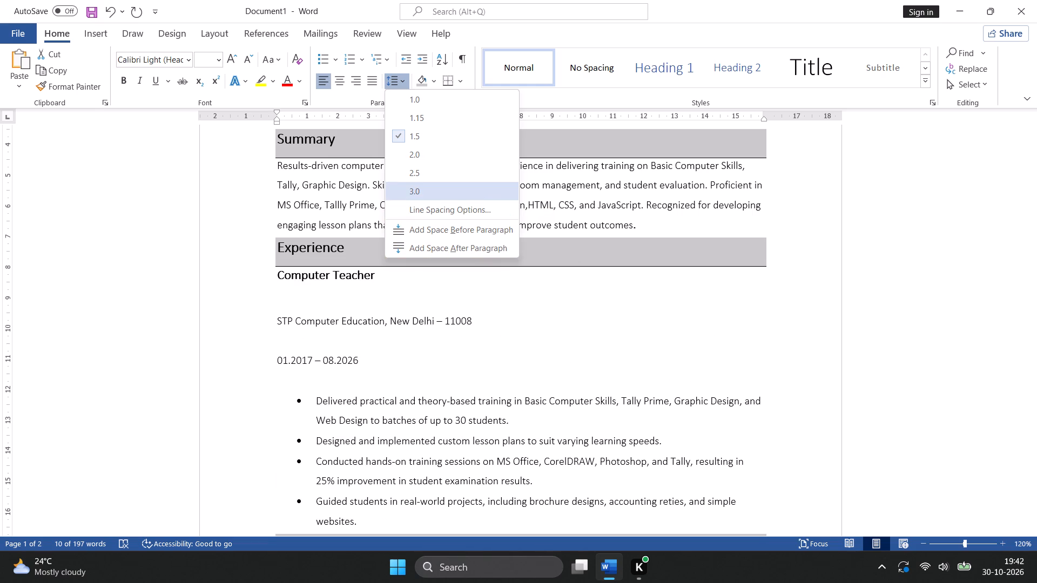
pyautogui.click(431, 140)
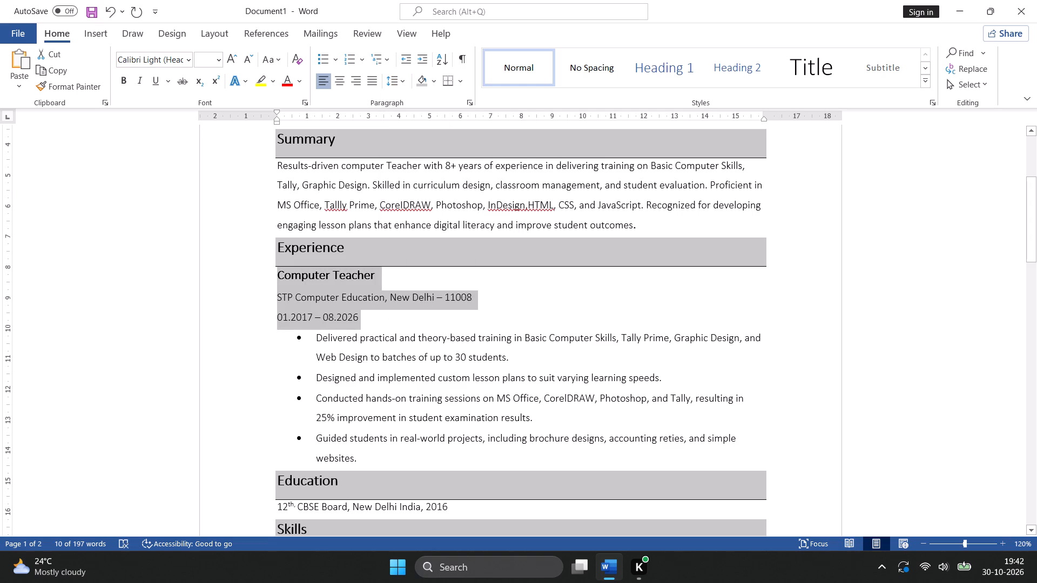
pyautogui.click(404, 85)
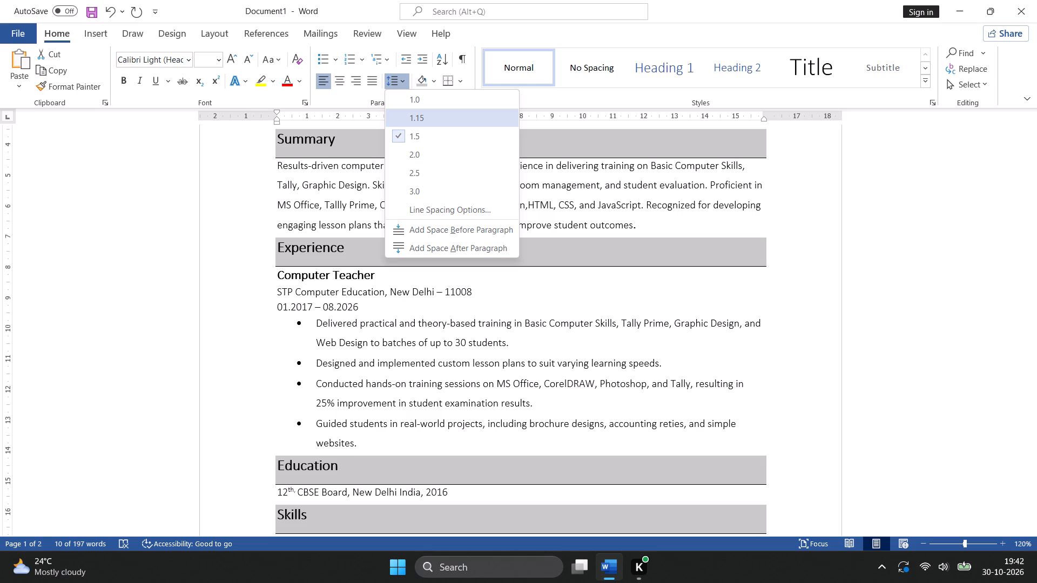
pyautogui.click(414, 132)
# Format the five lines under Skills as a bulleted list with round bullets.
pyautogui.scroll(-4, 459, 376)
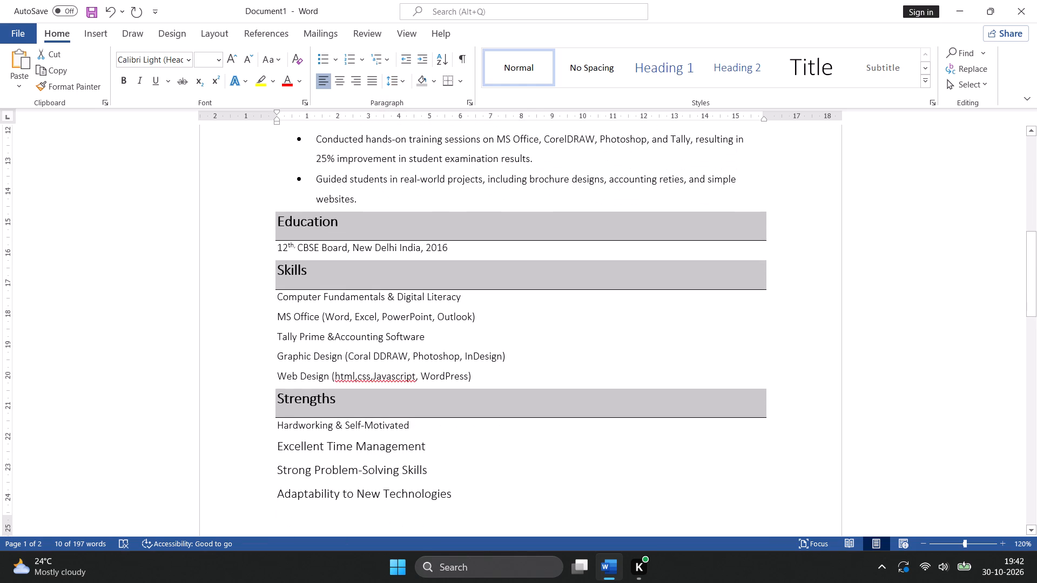
pyautogui.moveTo(274, 299); pyautogui.dragTo(399, 371)
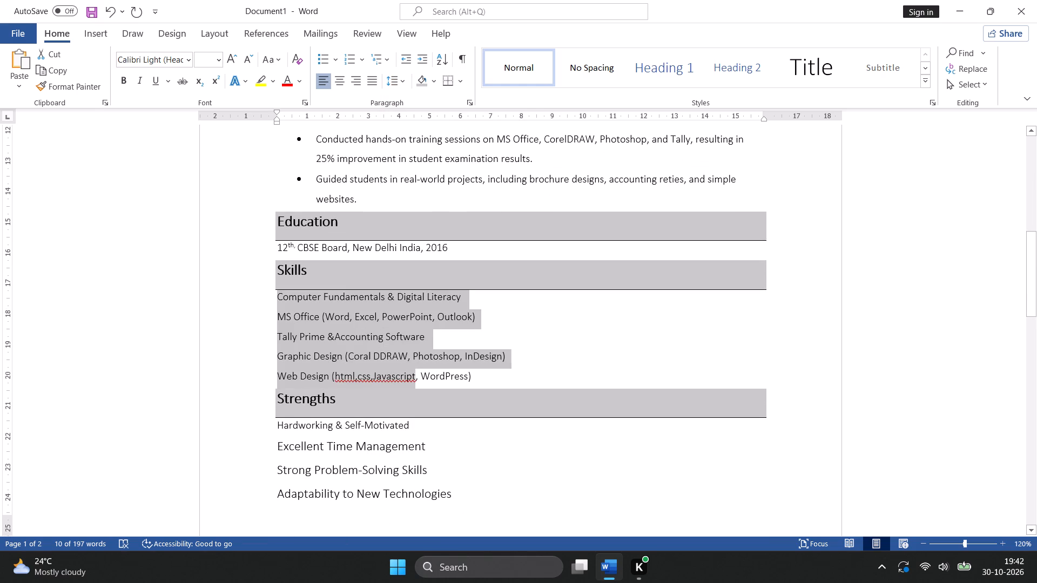
pyautogui.moveTo(399, 371); pyautogui.dragTo(457, 370)
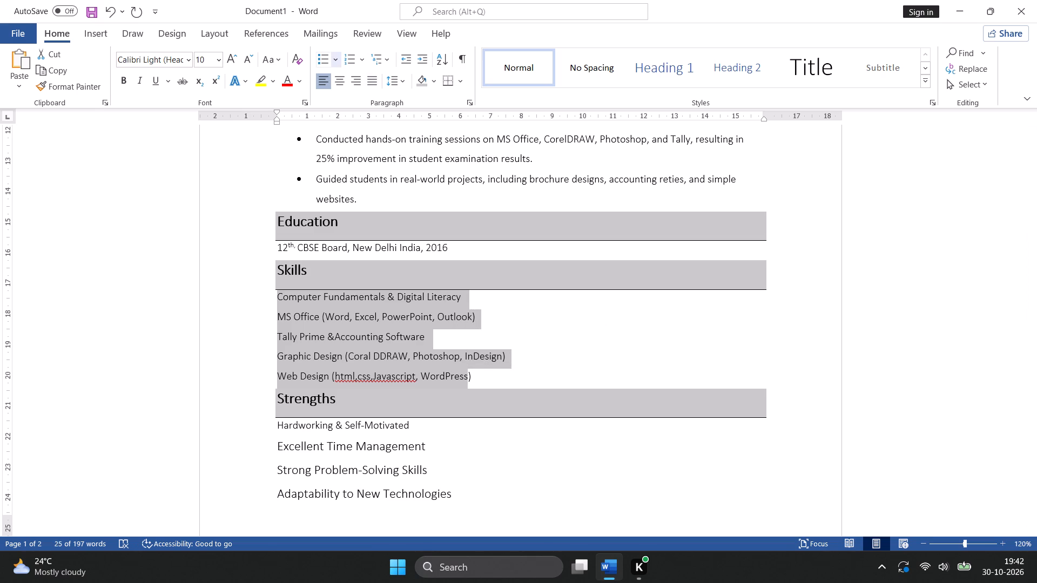
pyautogui.click(326, 60)
pyautogui.click(230, 351)
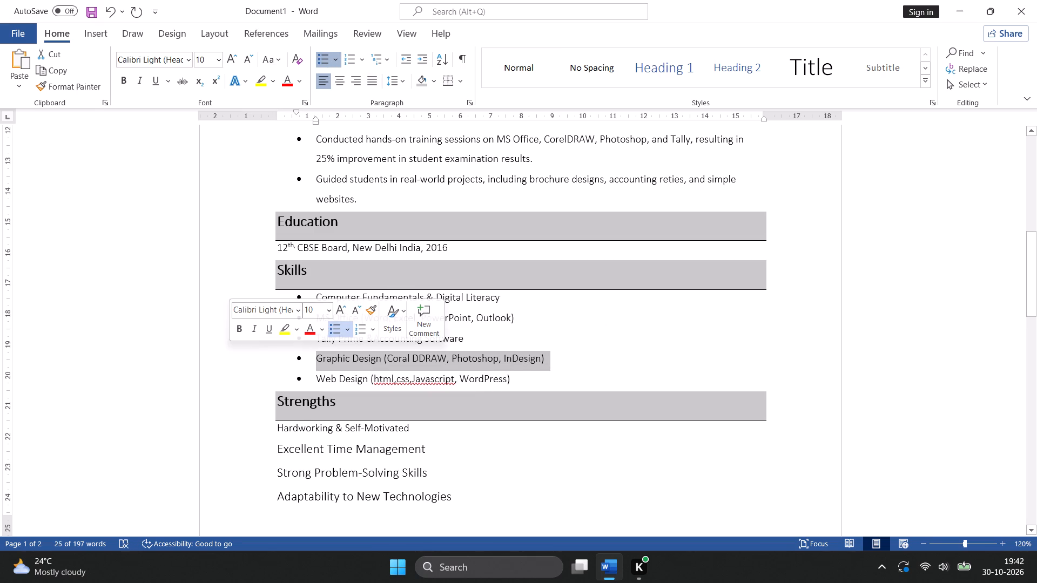
# Add space after the CBSE Board qualification paragraph under Education.
pyautogui.scroll(-1, 321, 423)
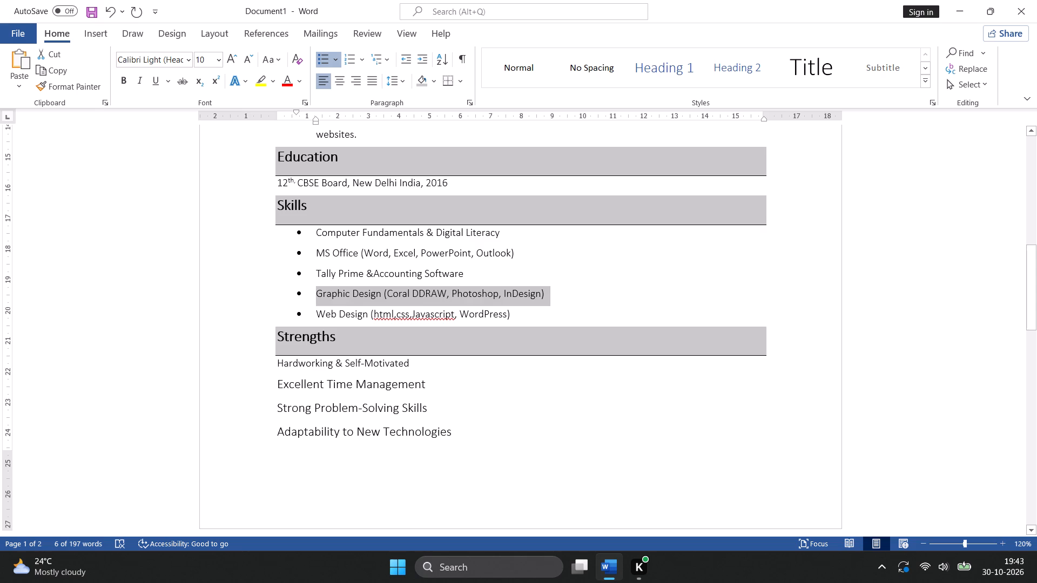
pyautogui.moveTo(275, 186); pyautogui.dragTo(445, 185)
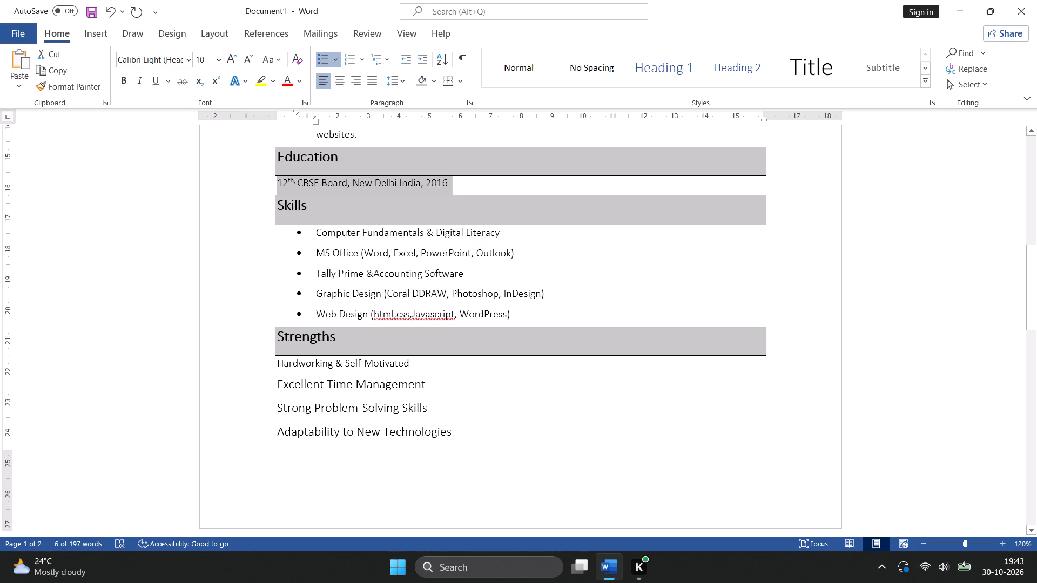
pyautogui.moveTo(445, 185); pyautogui.dragTo(445, 185)
pyautogui.click(405, 80)
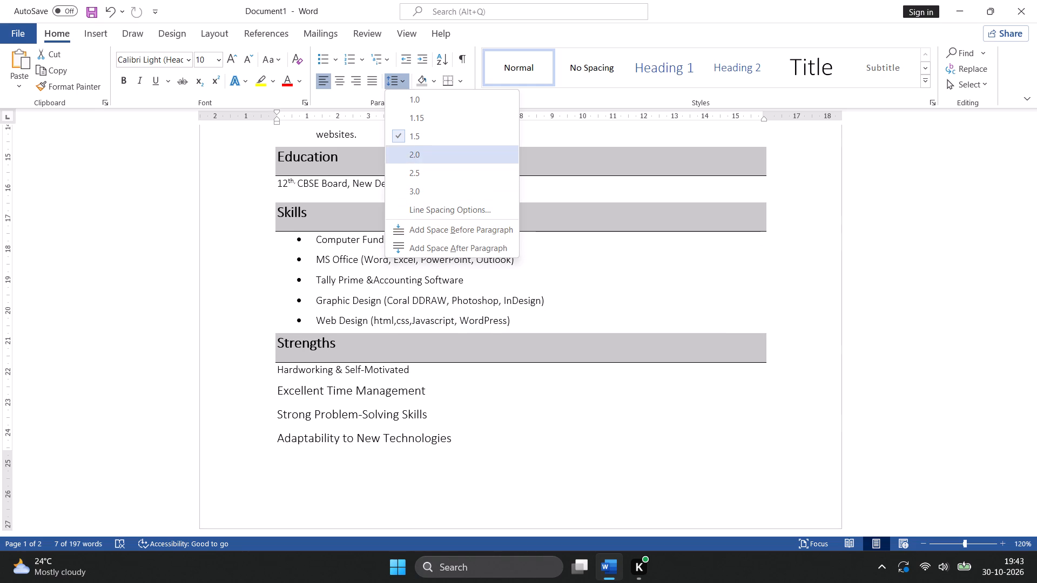
pyautogui.moveTo(433, 154); pyautogui.dragTo(433, 189)
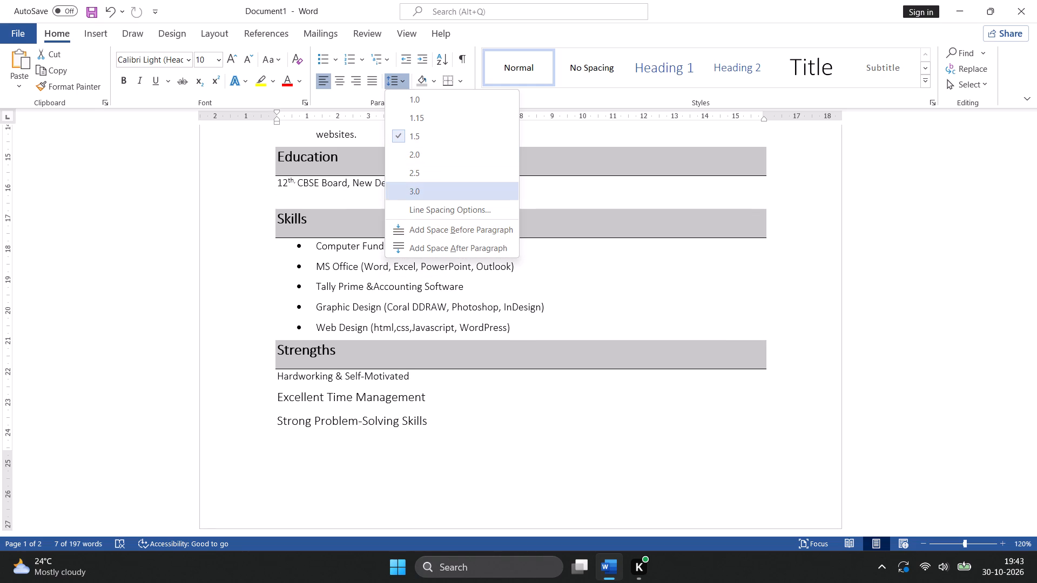
pyautogui.moveTo(433, 189); pyautogui.dragTo(435, 242)
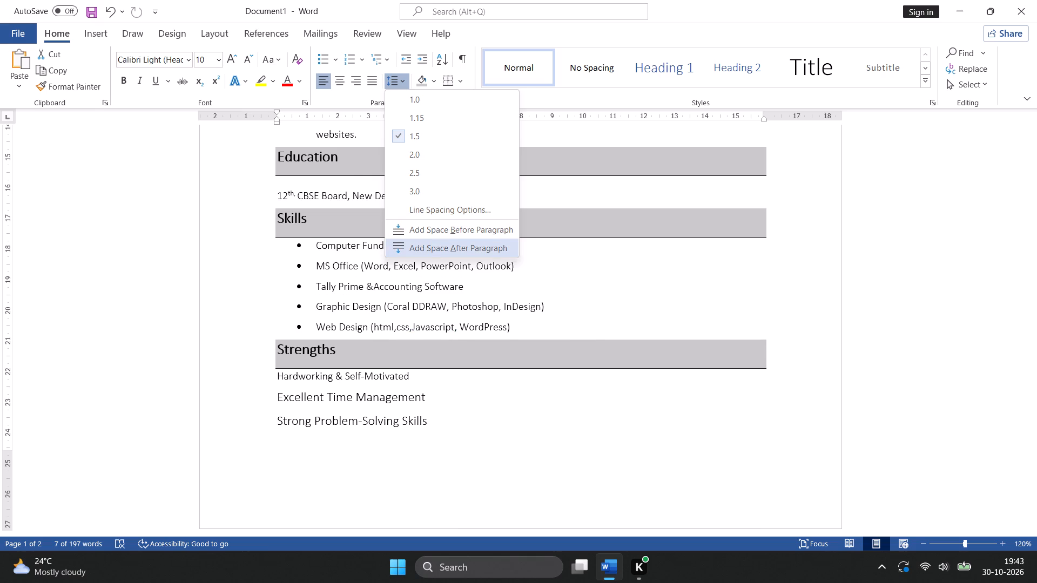
pyautogui.moveTo(435, 242); pyautogui.dragTo(435, 240)
pyautogui.click(483, 183)
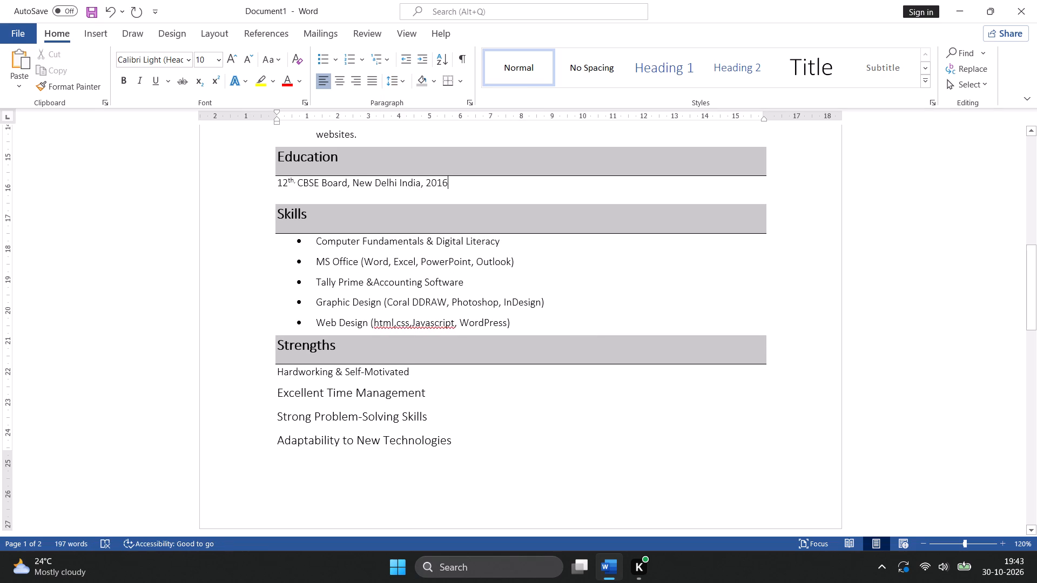
# Add space before the 12th CBSE Board qualification paragraph under Education.
pyautogui.moveTo(273, 179); pyautogui.dragTo(437, 184)
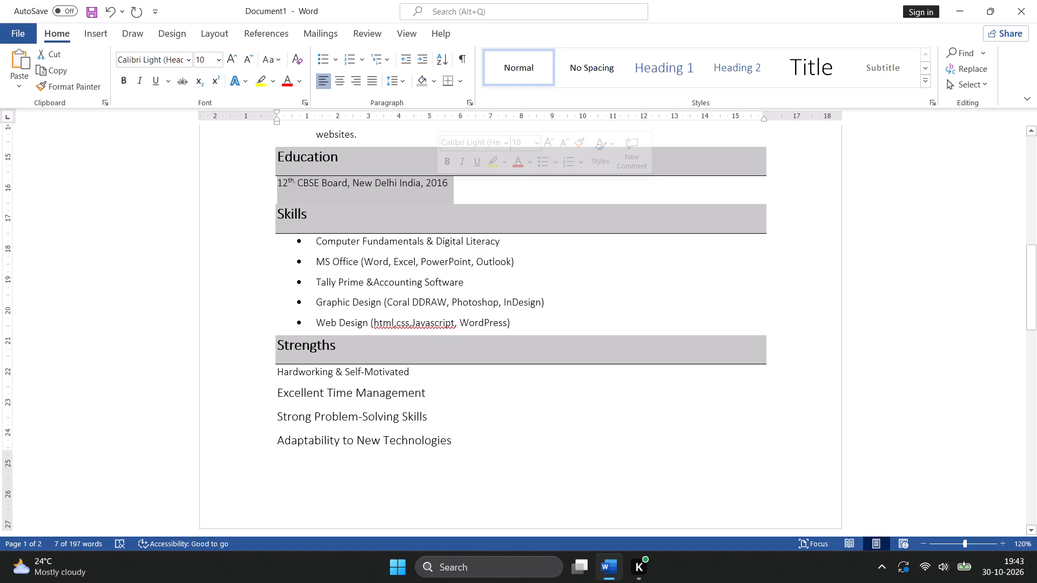
pyautogui.click(485, 192)
pyautogui.moveTo(461, 186); pyautogui.dragTo(340, 169)
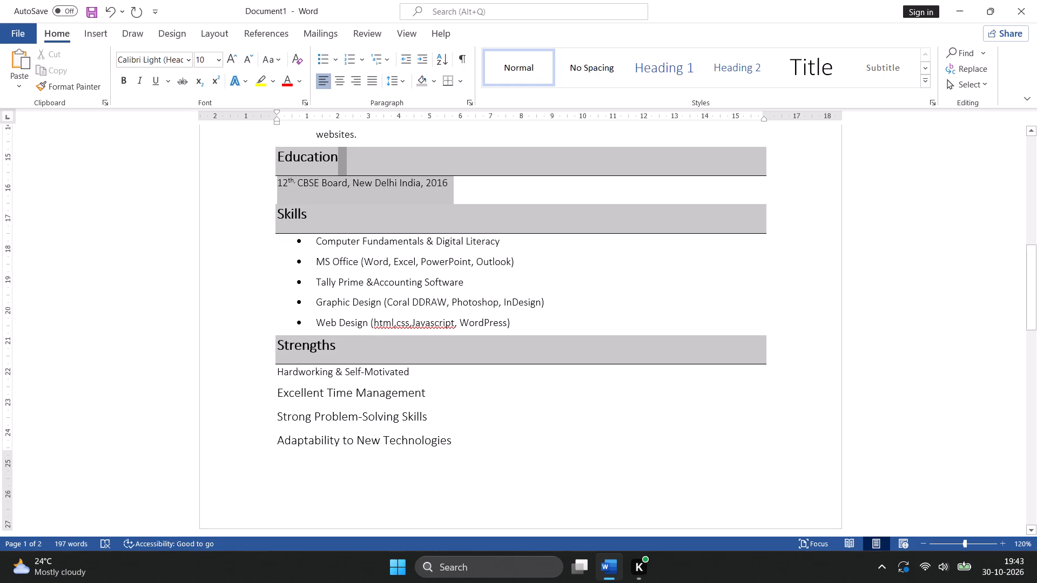
pyautogui.moveTo(340, 169); pyautogui.dragTo(288, 194)
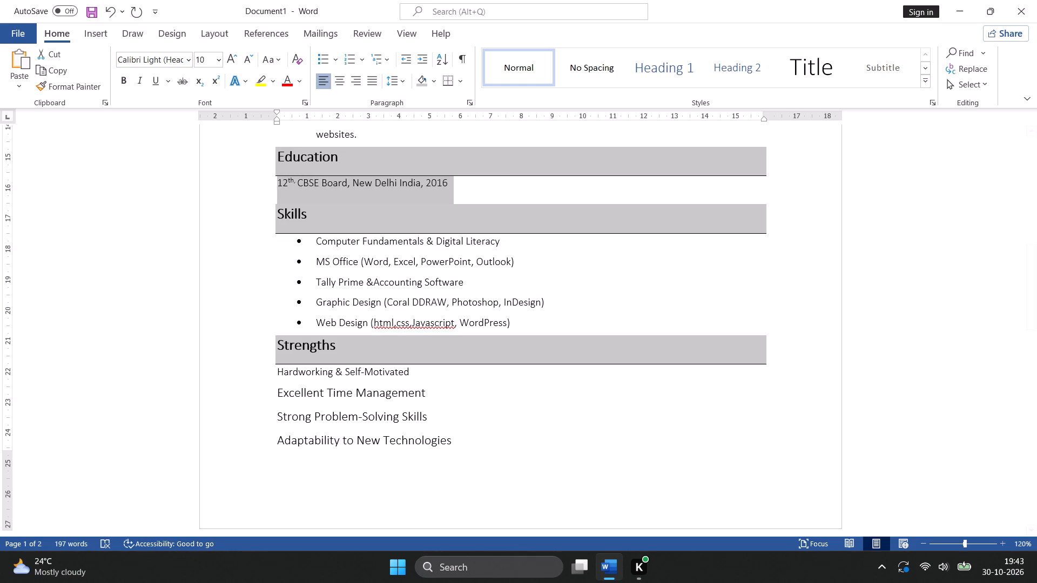
pyautogui.click(403, 89)
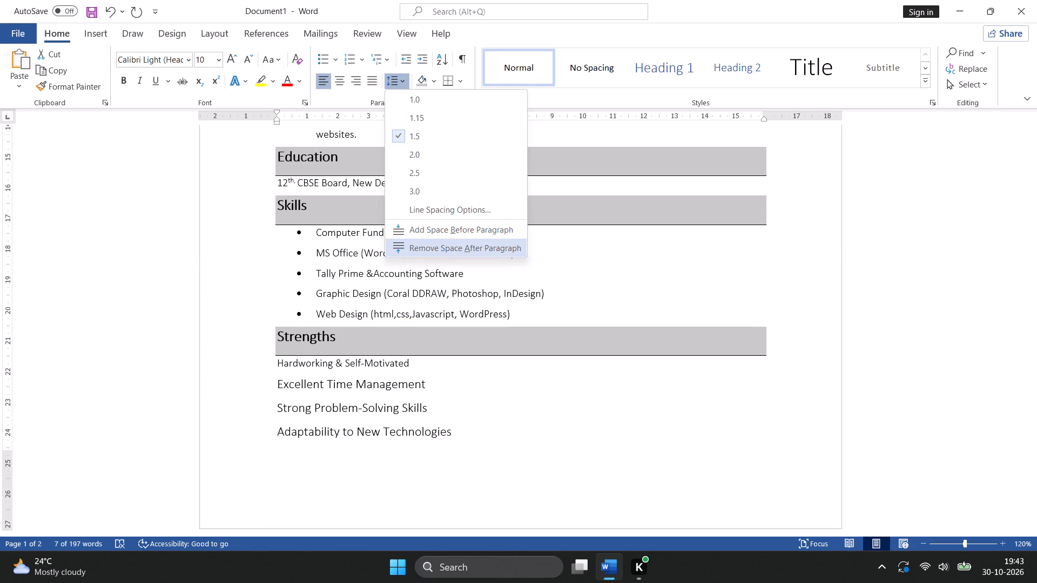
pyautogui.click(427, 226)
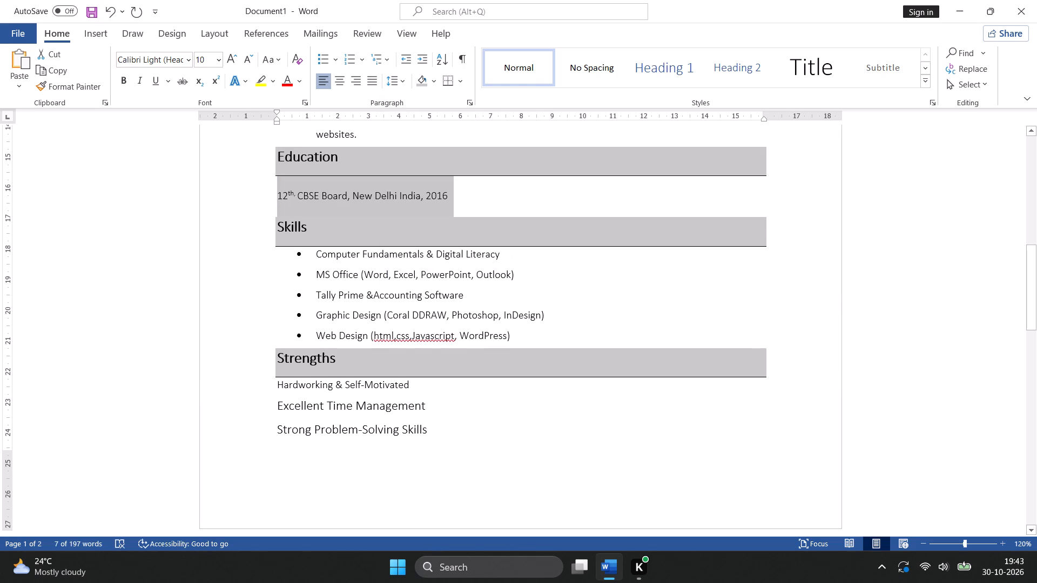
pyautogui.click(235, 228)
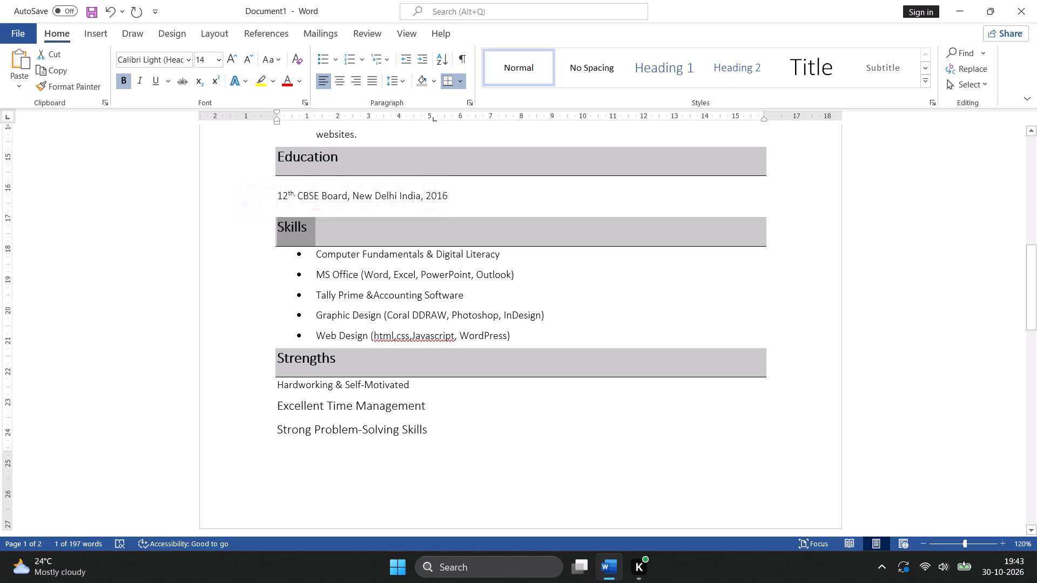
# Apply 1.5 line spacing to the Web Design bullet under Skills.
pyautogui.moveTo(294, 330); pyautogui.dragTo(311, 333)
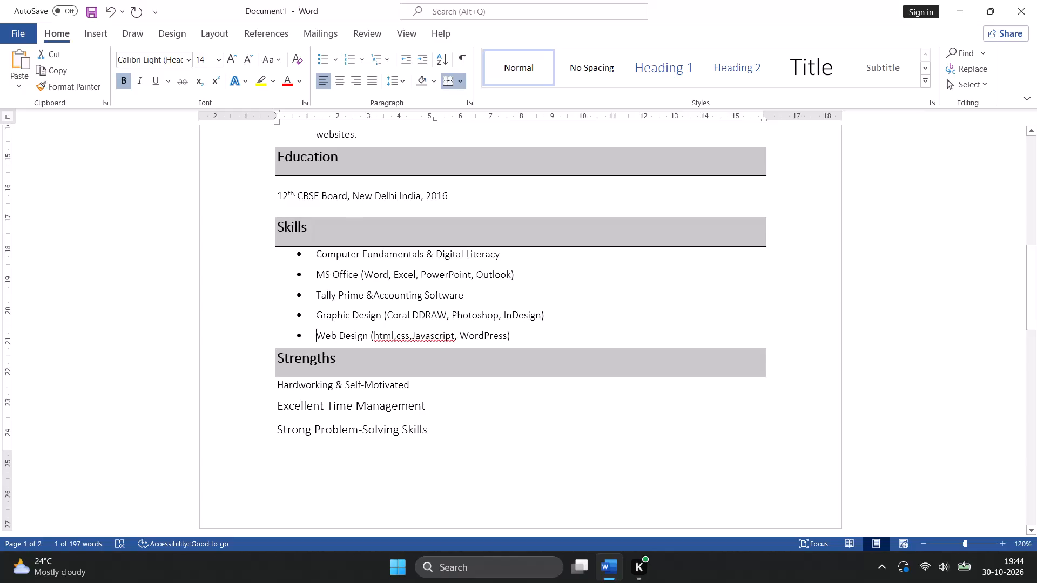
pyautogui.moveTo(311, 333); pyautogui.dragTo(486, 327)
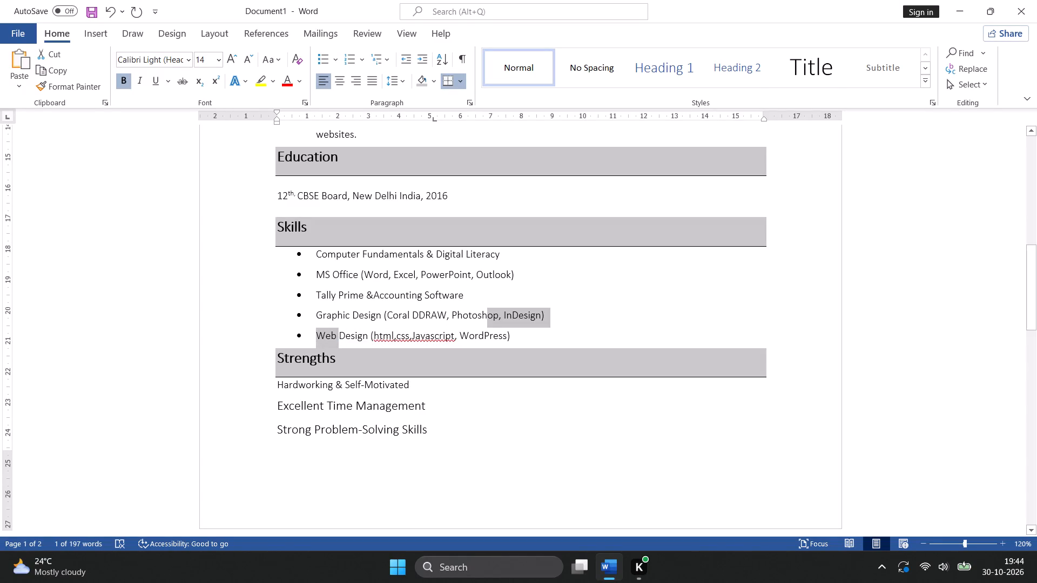
pyautogui.moveTo(486, 327); pyautogui.dragTo(521, 342)
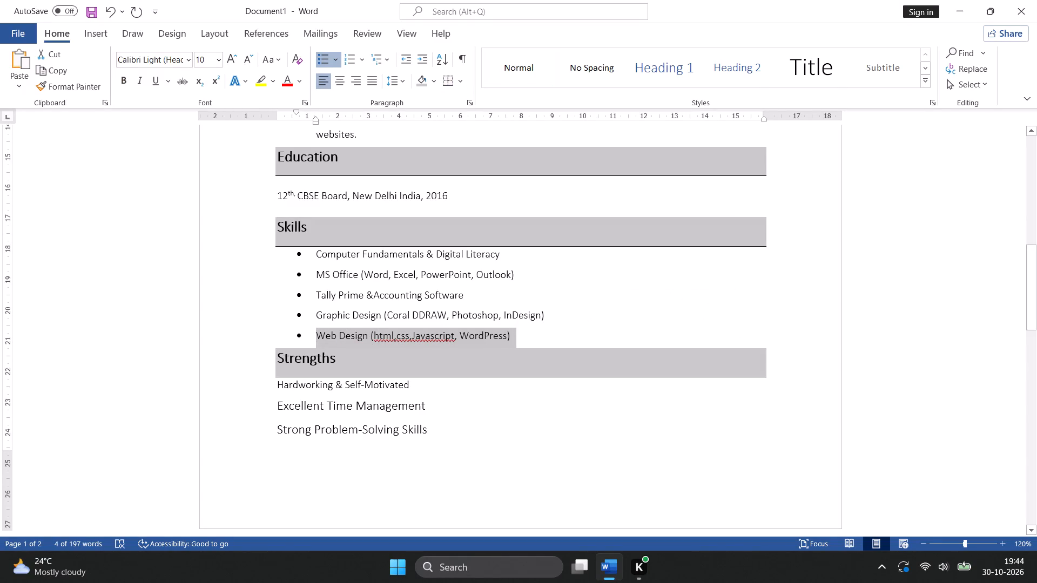
pyautogui.click(404, 85)
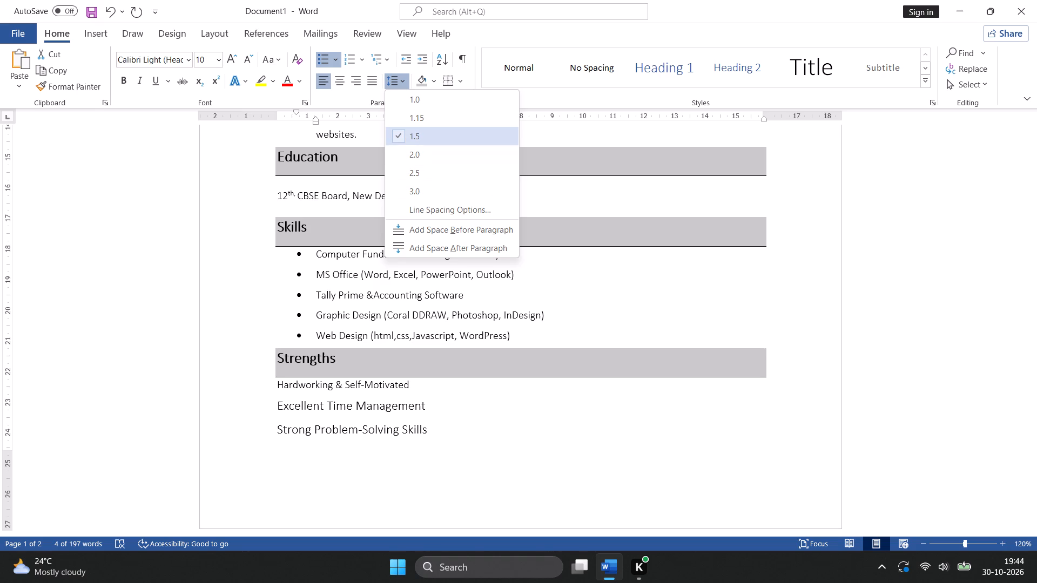
pyautogui.click(422, 143)
pyautogui.click(515, 420)
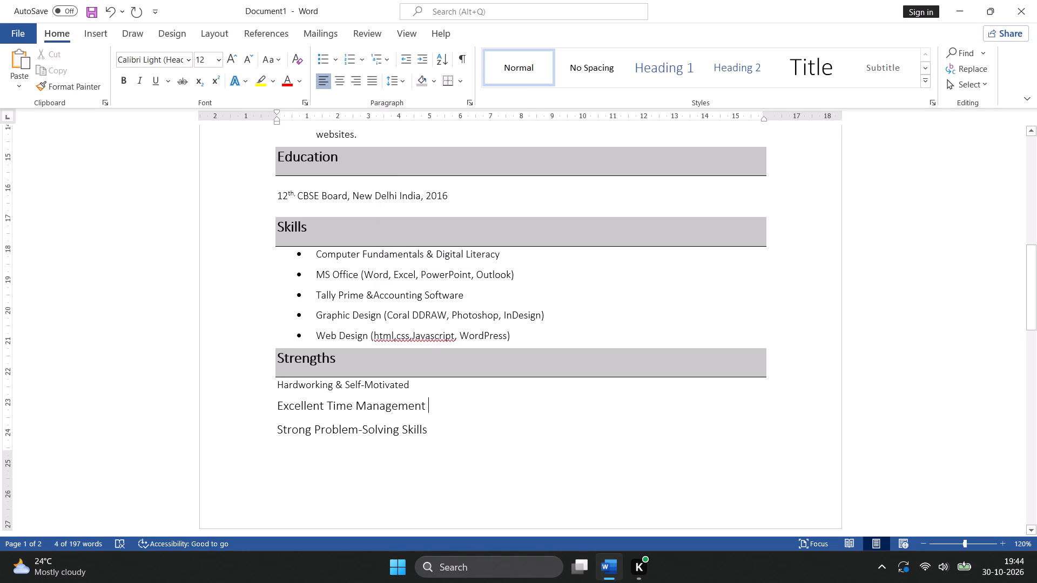
# Apply 1.5 line spacing to the last Experience bullet, about guiding students in real-world projects.
pyautogui.scroll(8, 515, 383)
pyautogui.scroll(-2, 520, 378)
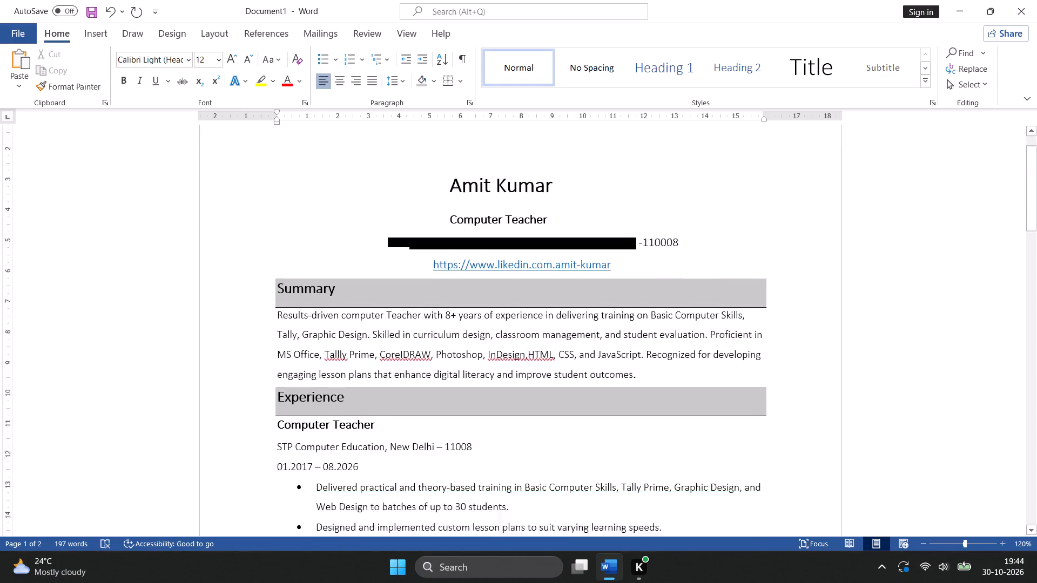
pyautogui.scroll(-2, 520, 379)
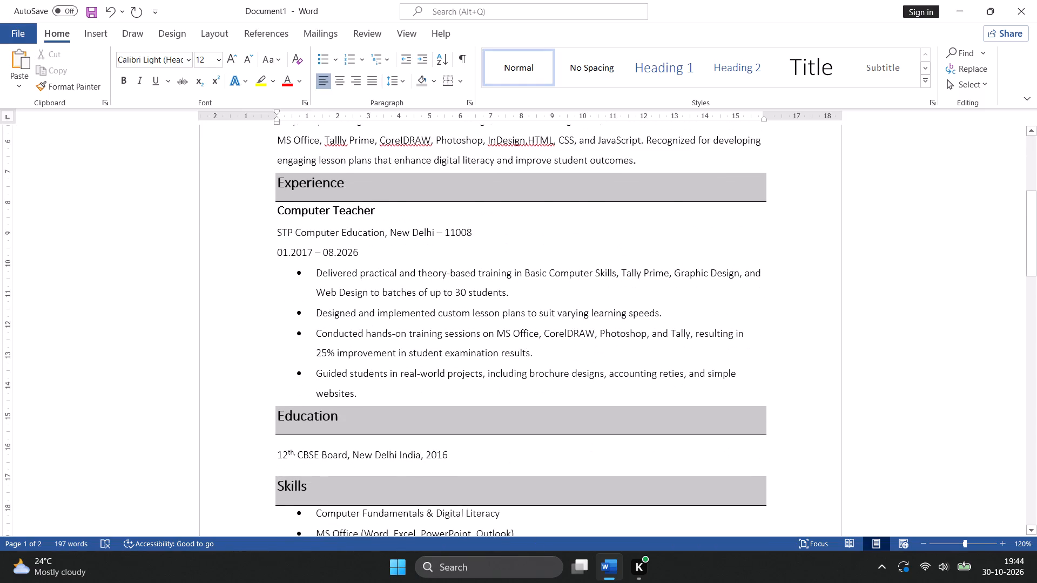
pyautogui.scroll(-4, 517, 381)
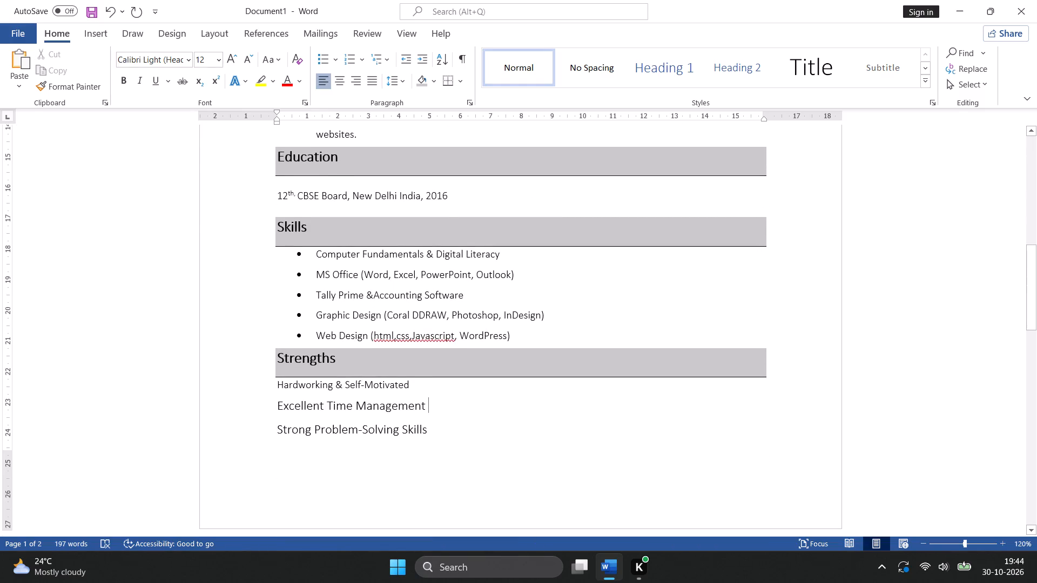
pyautogui.scroll(2, 494, 379)
pyautogui.moveTo(297, 243); pyautogui.dragTo(430, 244)
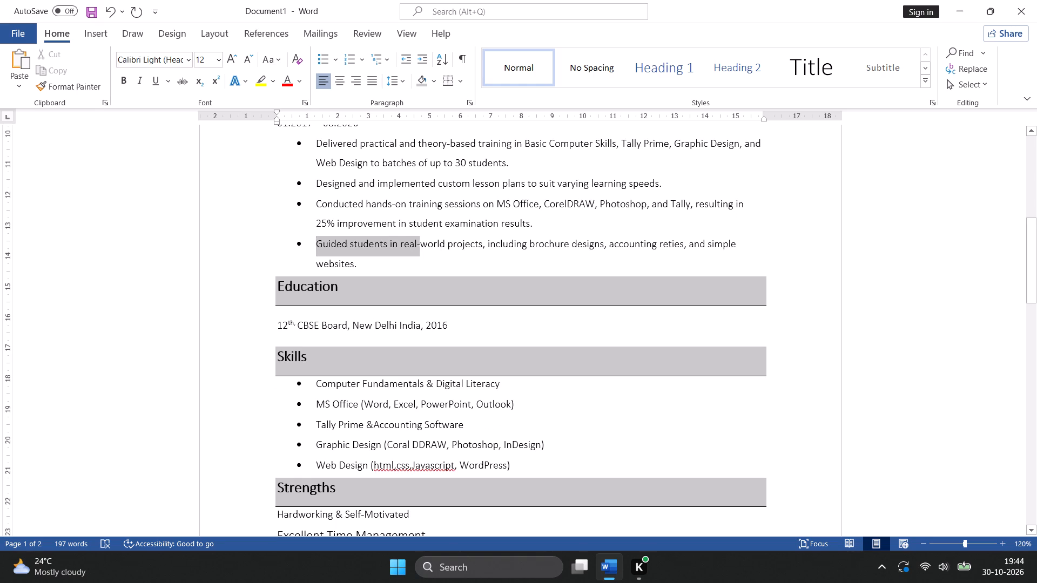
pyautogui.moveTo(430, 244); pyautogui.dragTo(483, 259)
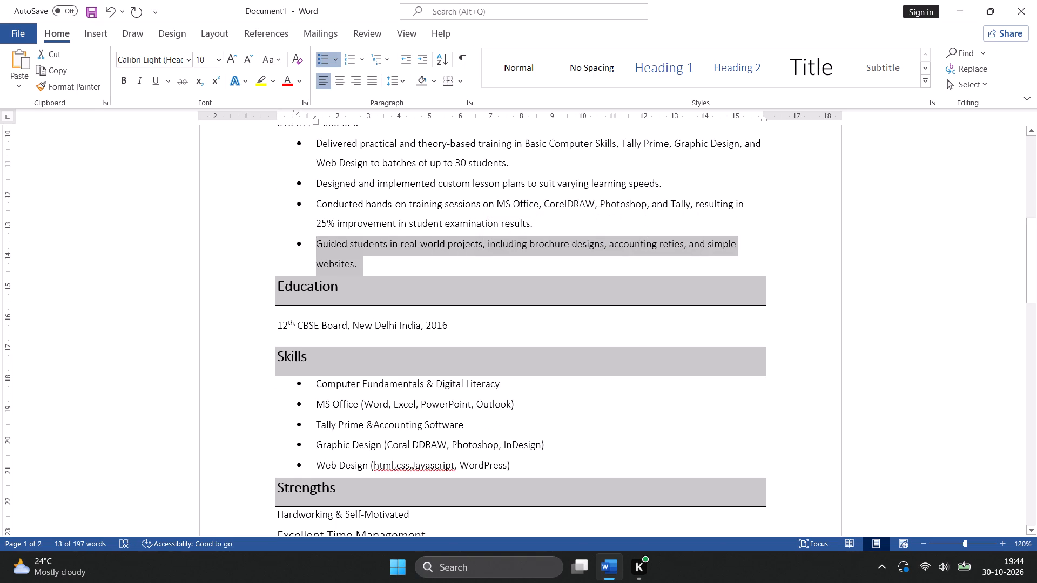
pyautogui.click(403, 83)
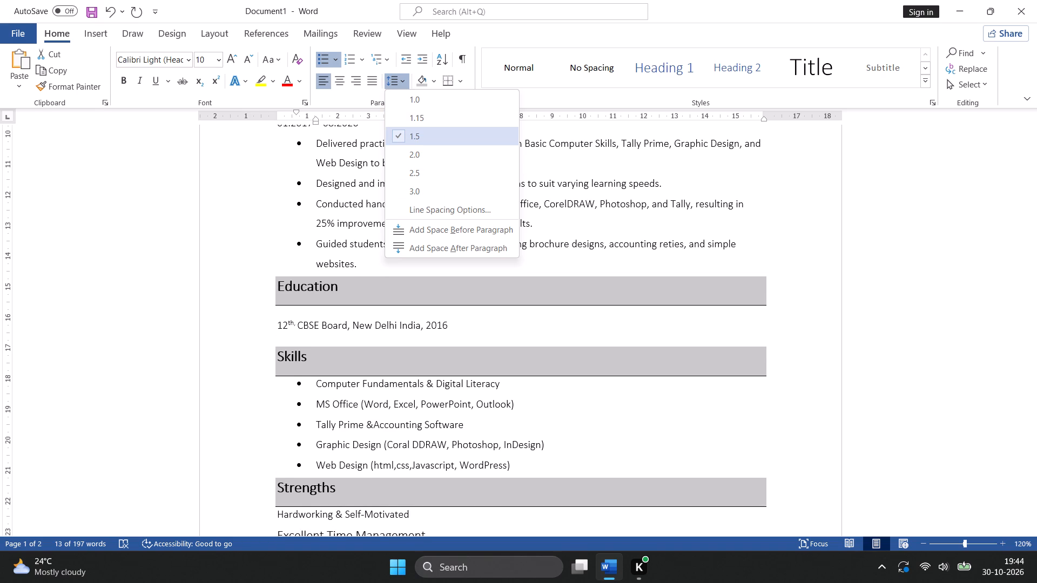
pyautogui.click(423, 136)
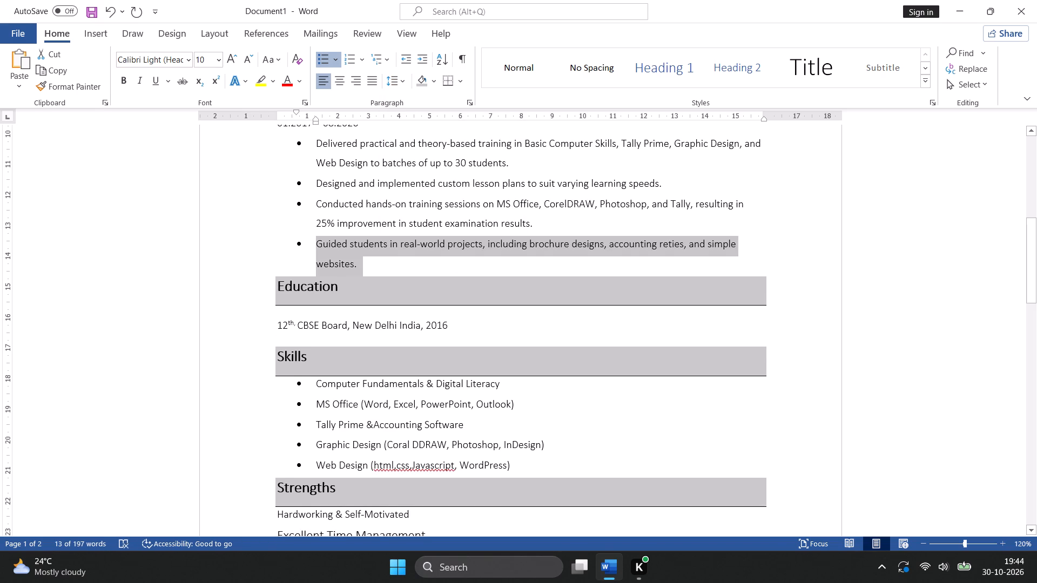
# Add space before the Education heading paragraph.
pyautogui.moveTo(268, 279); pyautogui.dragTo(793, 310)
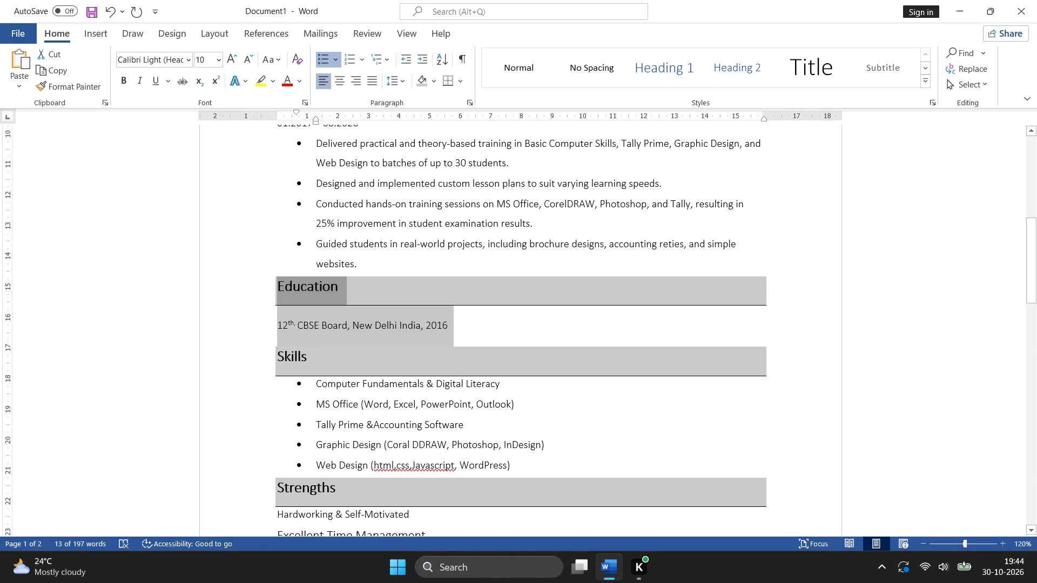
pyautogui.moveTo(793, 310); pyautogui.dragTo(814, 287)
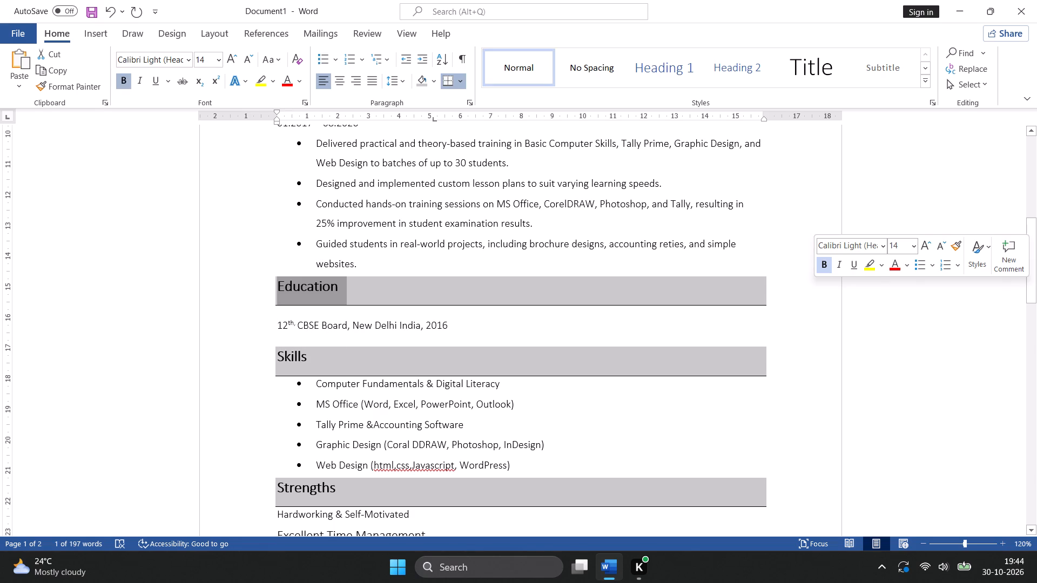
pyautogui.click(405, 83)
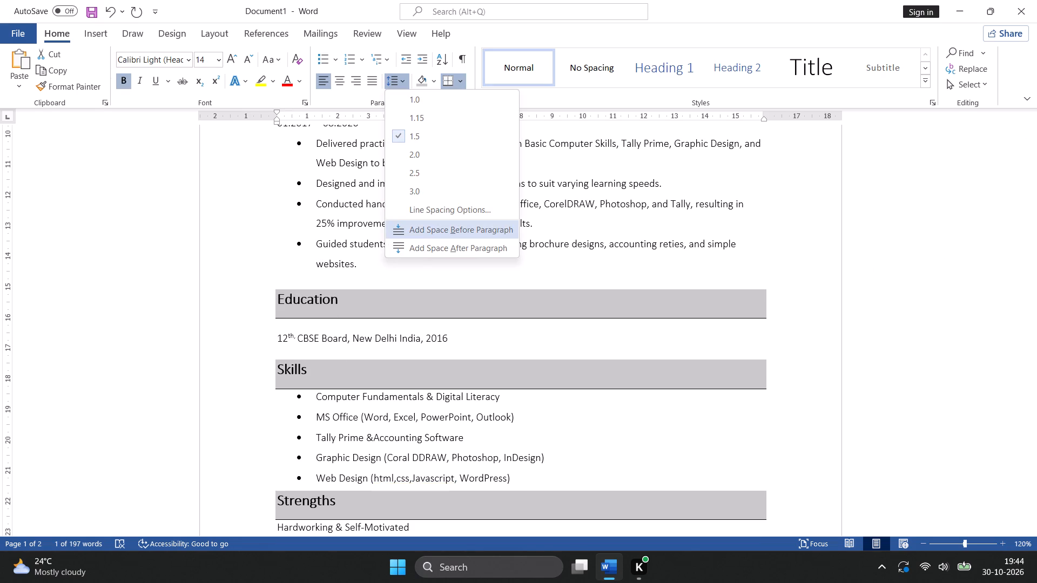
pyautogui.click(423, 225)
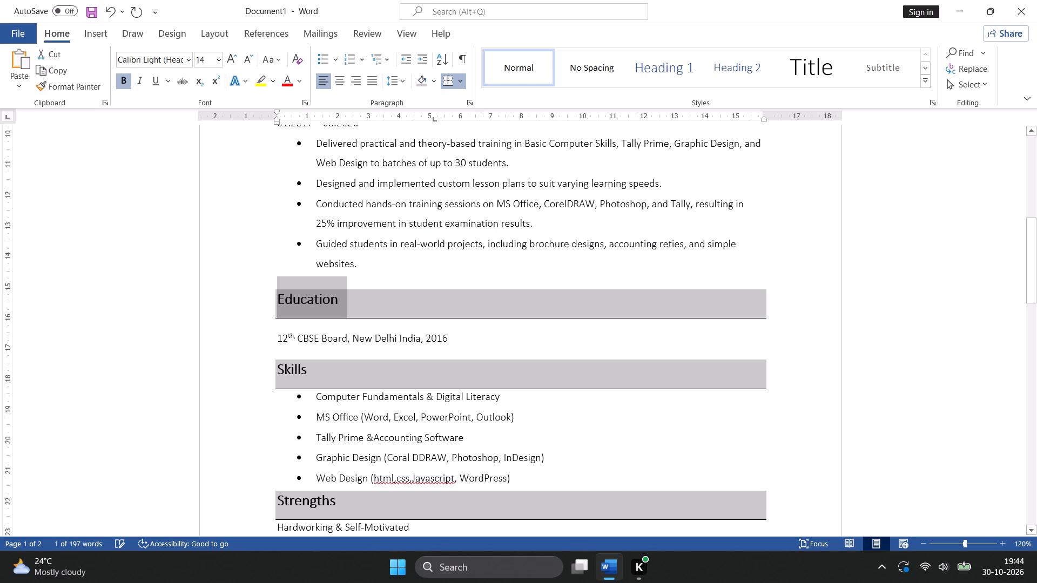
pyautogui.click(248, 306)
# Format the Hindi and English lines under Languages as a bulleted list with round bullets.
pyautogui.scroll(-4, 281, 364)
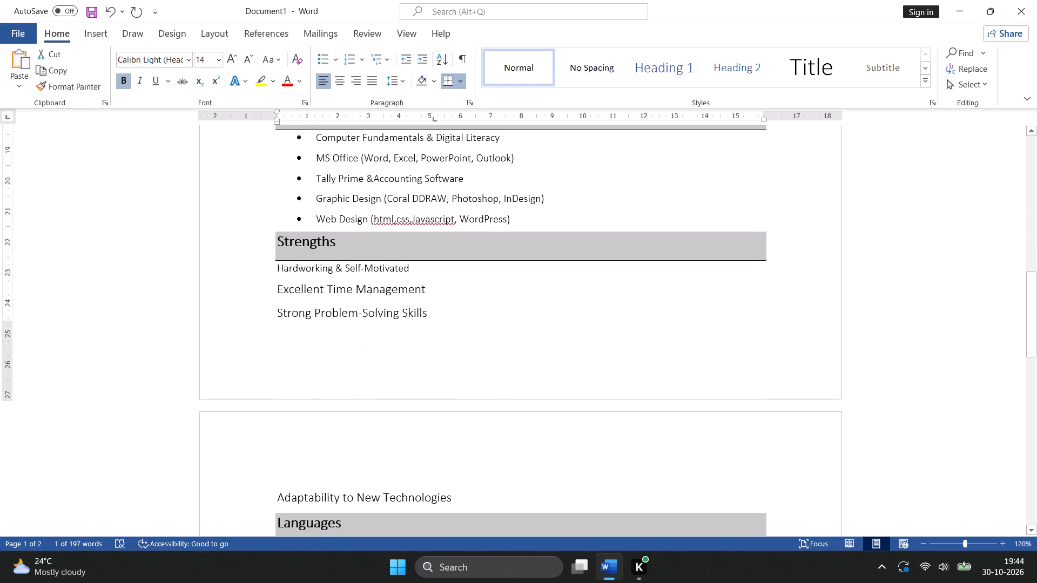
pyautogui.scroll(-5, 280, 366)
pyautogui.scroll(2, 279, 368)
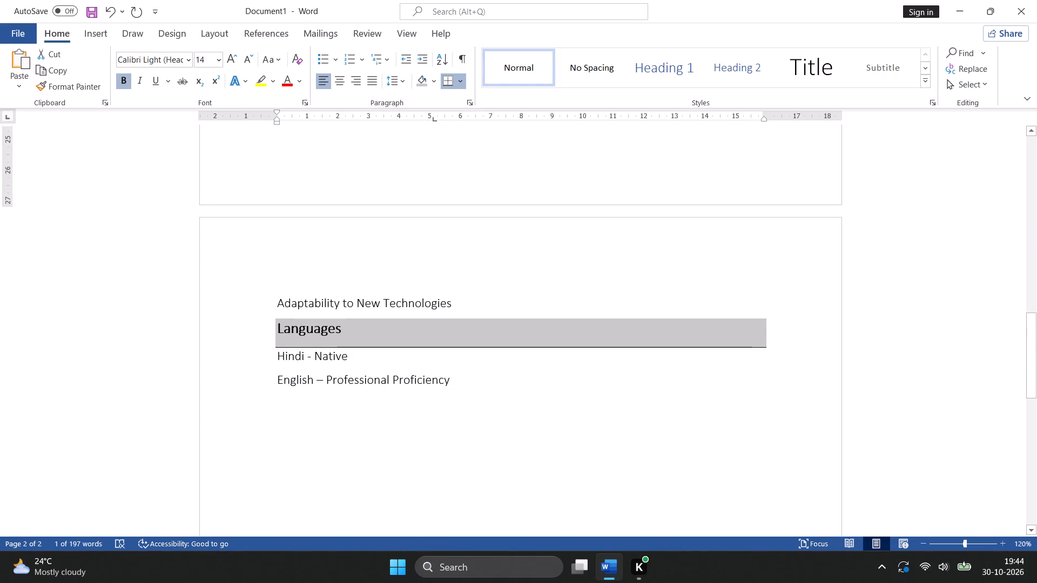
pyautogui.moveTo(270, 360); pyautogui.dragTo(388, 390)
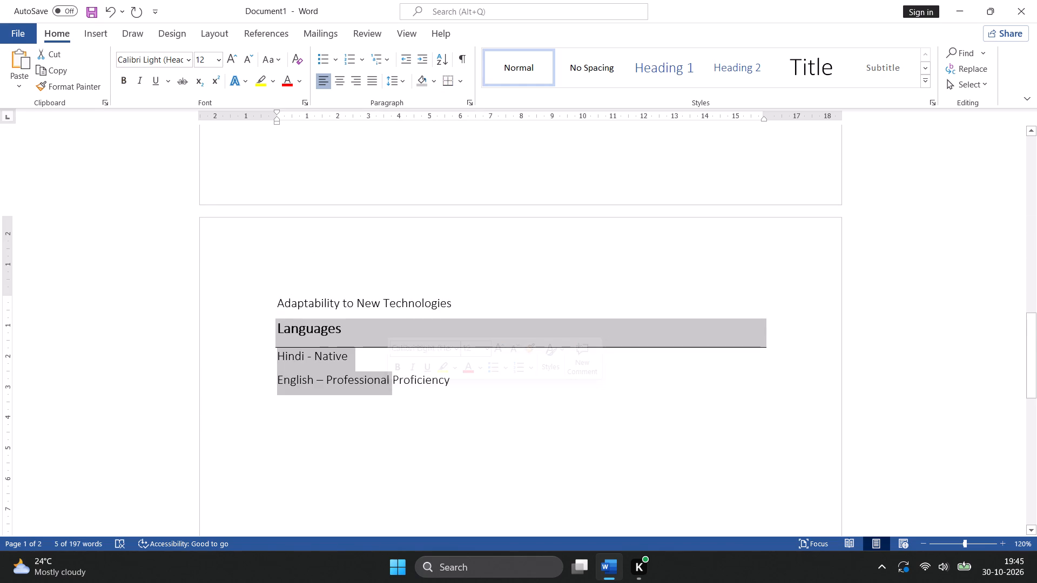
pyautogui.click(327, 65)
pyautogui.click(524, 413)
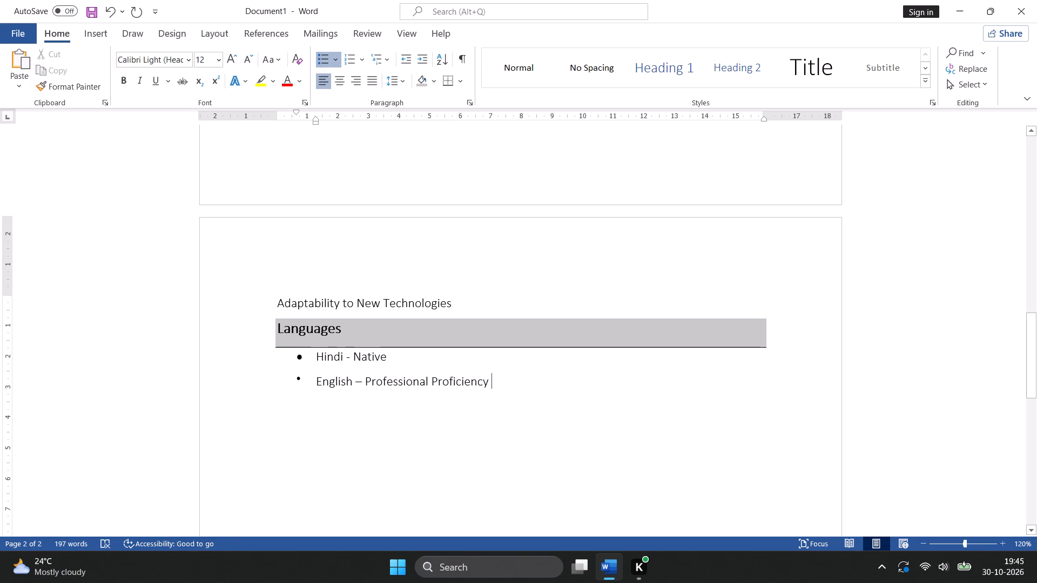
# Add space before the "Hindi - Native" bullet under Languages.
pyautogui.moveTo(292, 360); pyautogui.dragTo(391, 369)
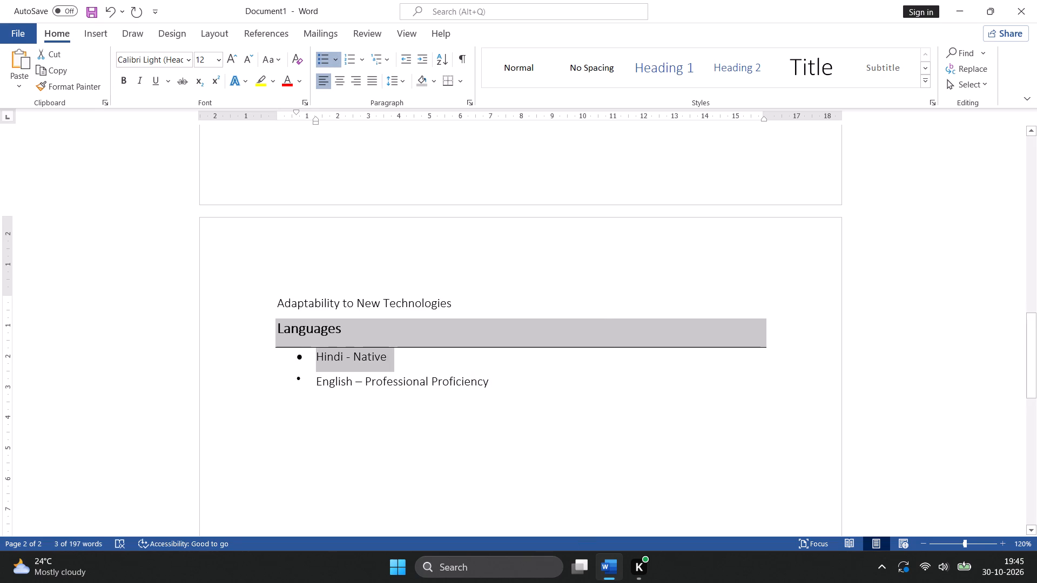
pyautogui.click(406, 82)
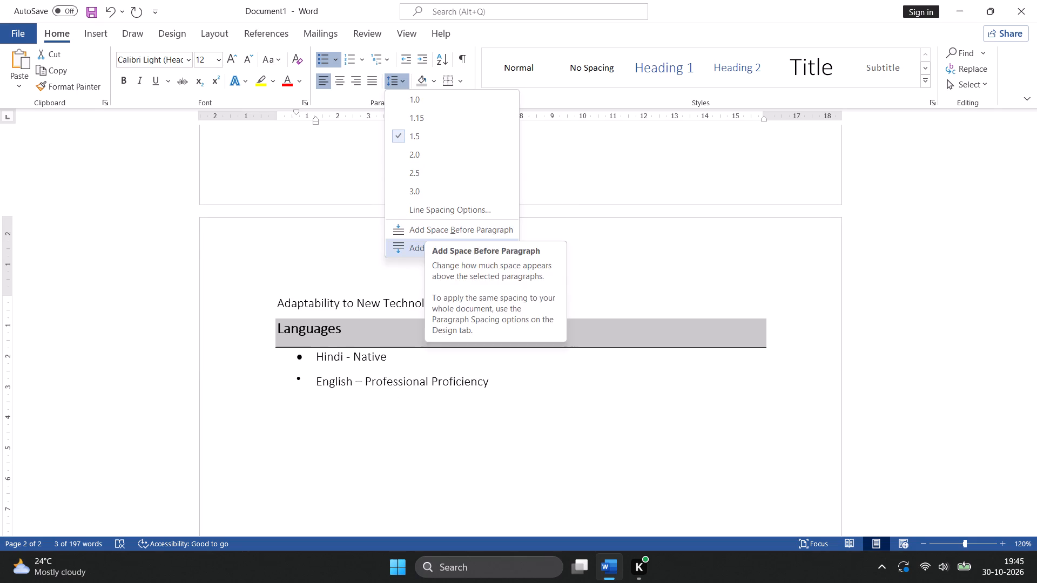
pyautogui.click(425, 232)
# Add space after the "Adaptability to New Technologies" paragraph above the Languages heading.
pyautogui.scroll(1, 490, 387)
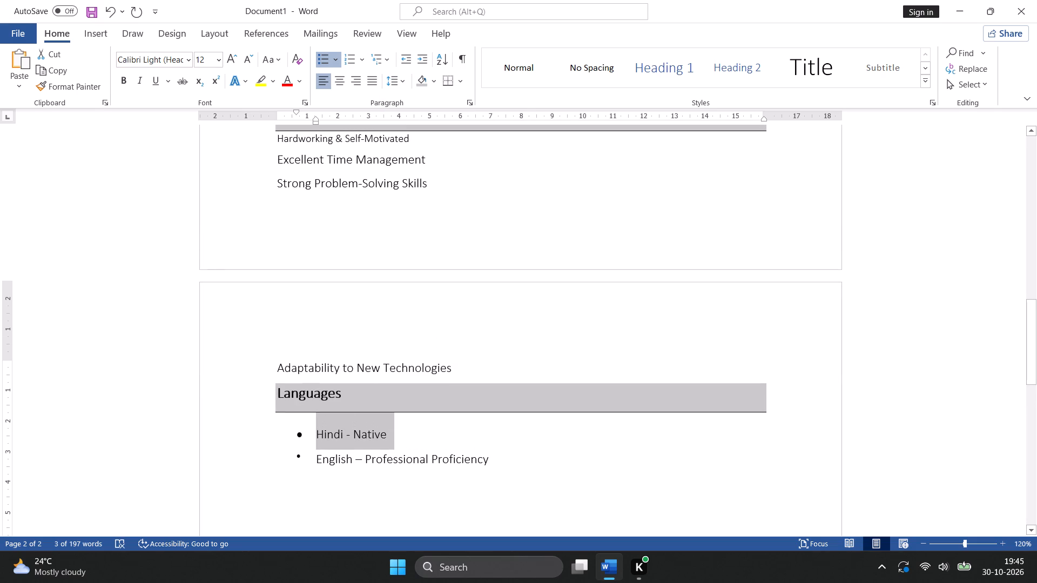
pyautogui.moveTo(267, 365); pyautogui.dragTo(430, 360)
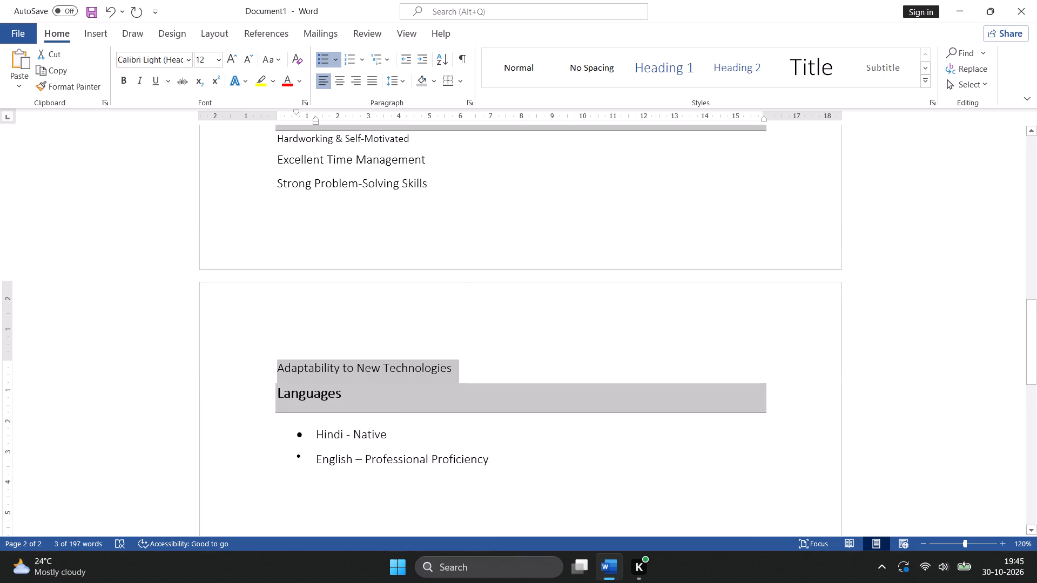
pyautogui.moveTo(430, 360); pyautogui.dragTo(465, 357)
pyautogui.click(401, 77)
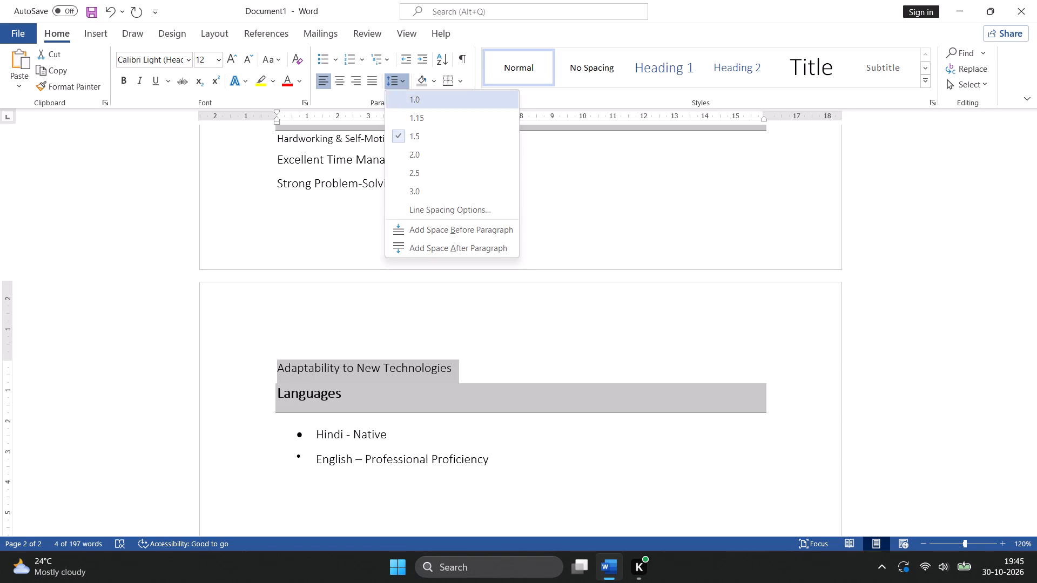
pyautogui.click(425, 248)
pyautogui.click(523, 357)
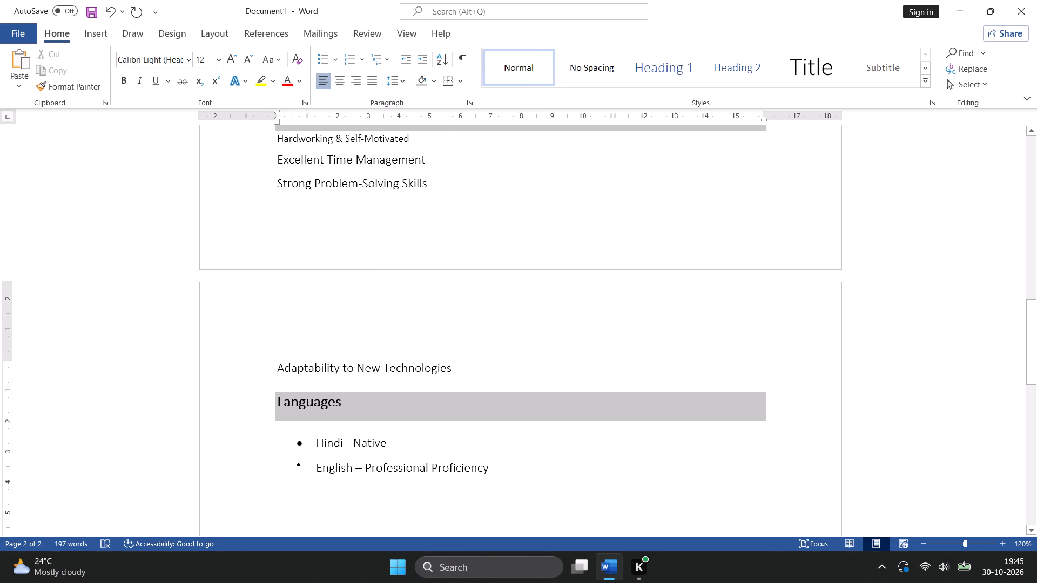
# Add space before the "Hardworking & Self-Motivated" paragraph under the Strengths heading.
pyautogui.scroll(1, 522, 351)
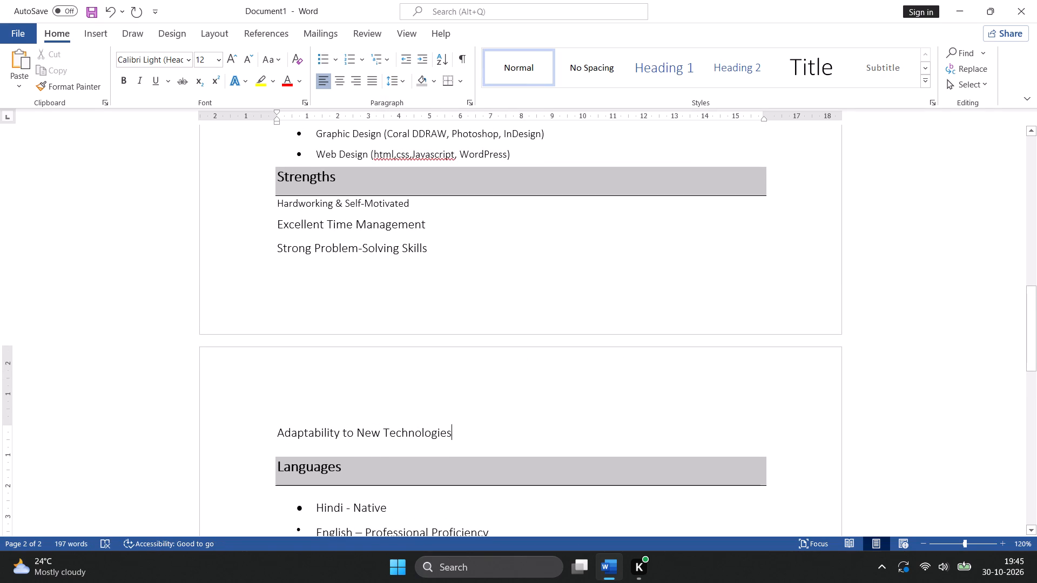
pyautogui.moveTo(273, 199); pyautogui.dragTo(396, 210)
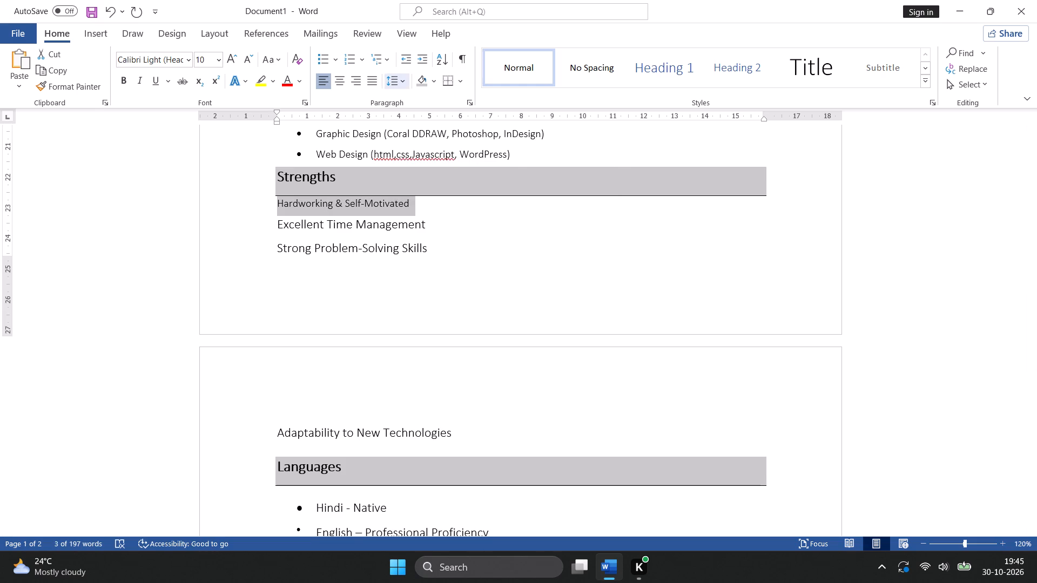
pyautogui.click(400, 87)
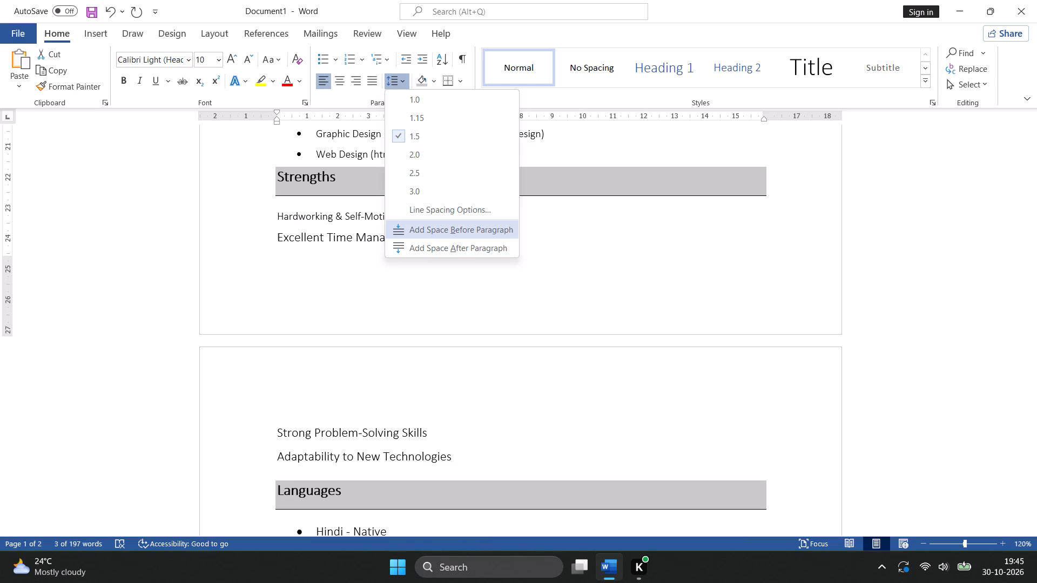
pyautogui.click(425, 226)
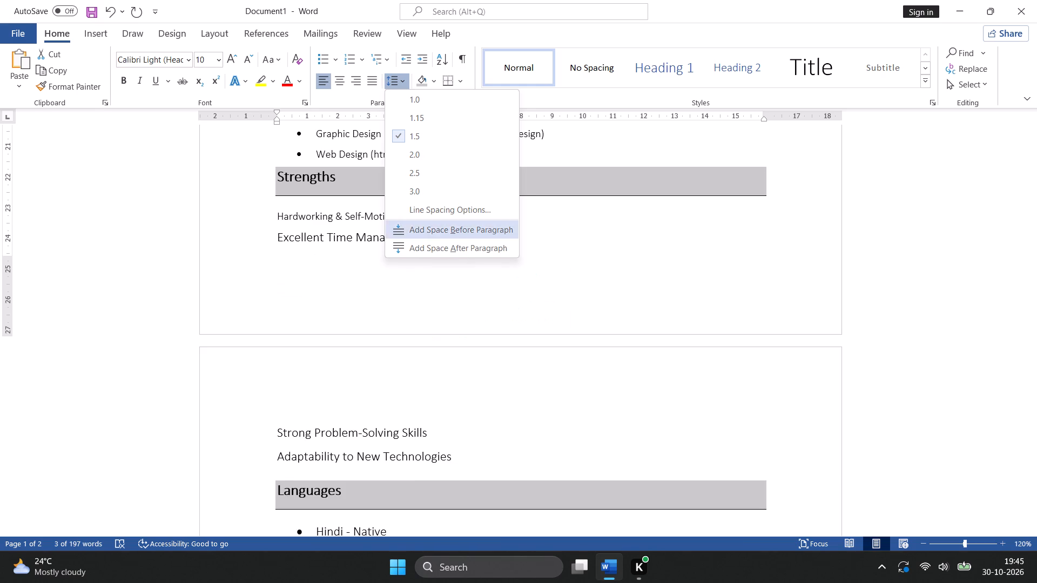
pyautogui.click(429, 228)
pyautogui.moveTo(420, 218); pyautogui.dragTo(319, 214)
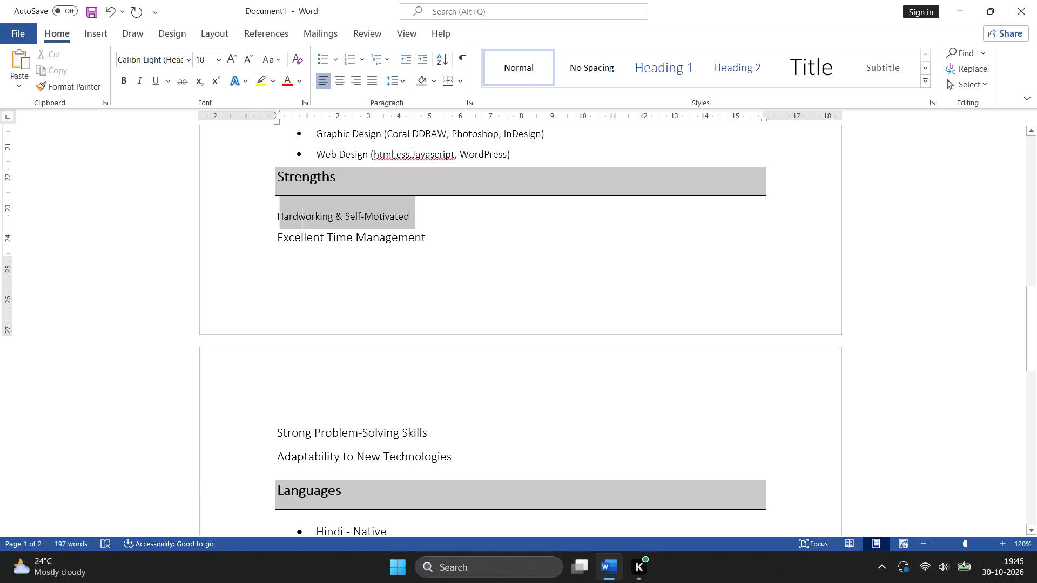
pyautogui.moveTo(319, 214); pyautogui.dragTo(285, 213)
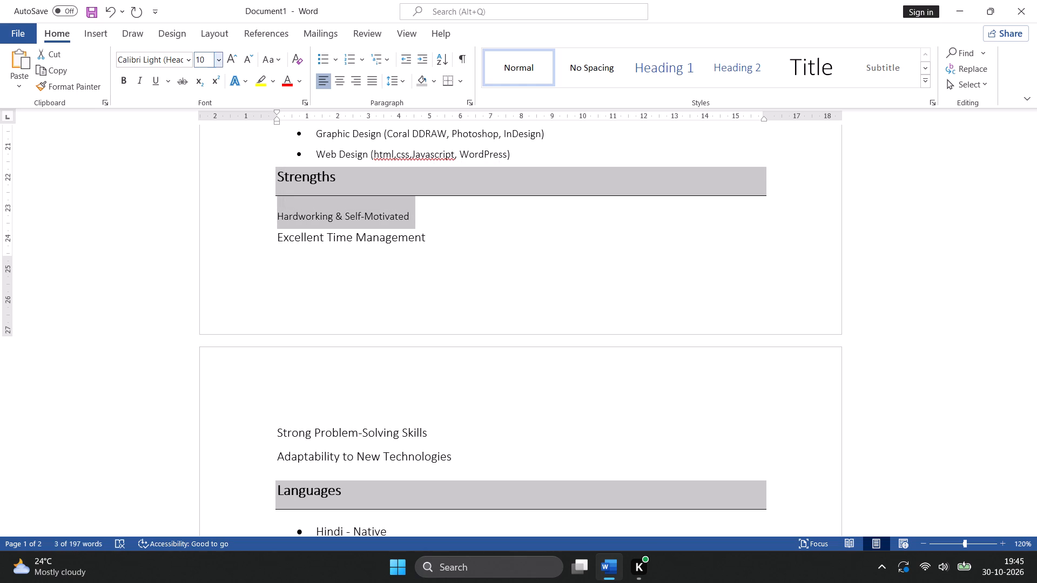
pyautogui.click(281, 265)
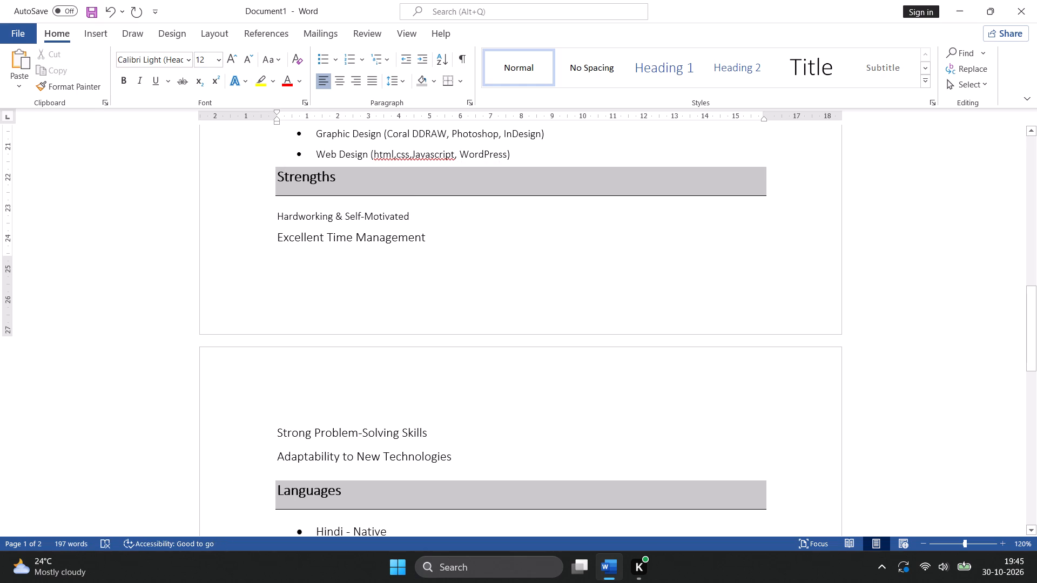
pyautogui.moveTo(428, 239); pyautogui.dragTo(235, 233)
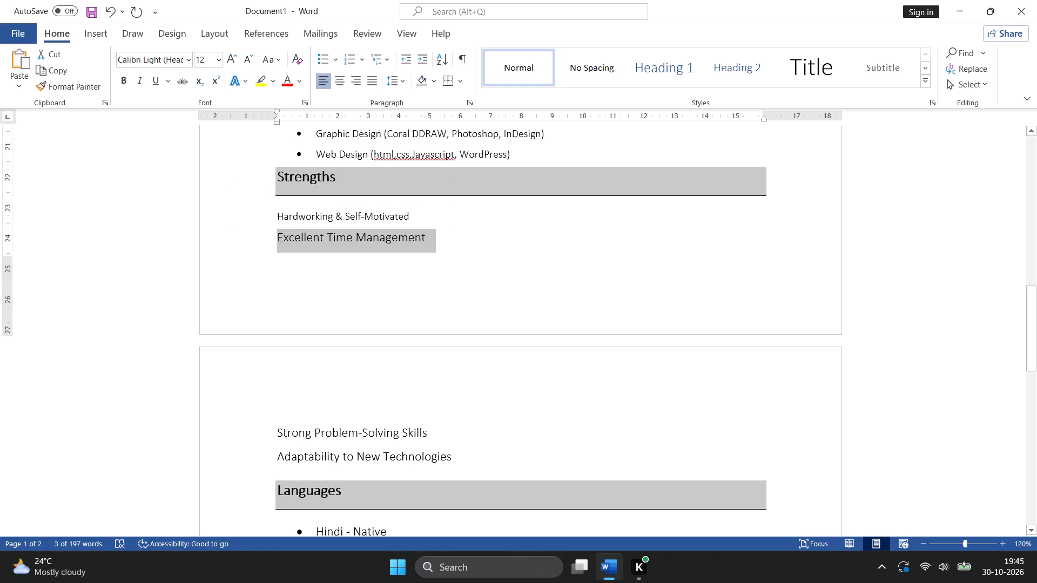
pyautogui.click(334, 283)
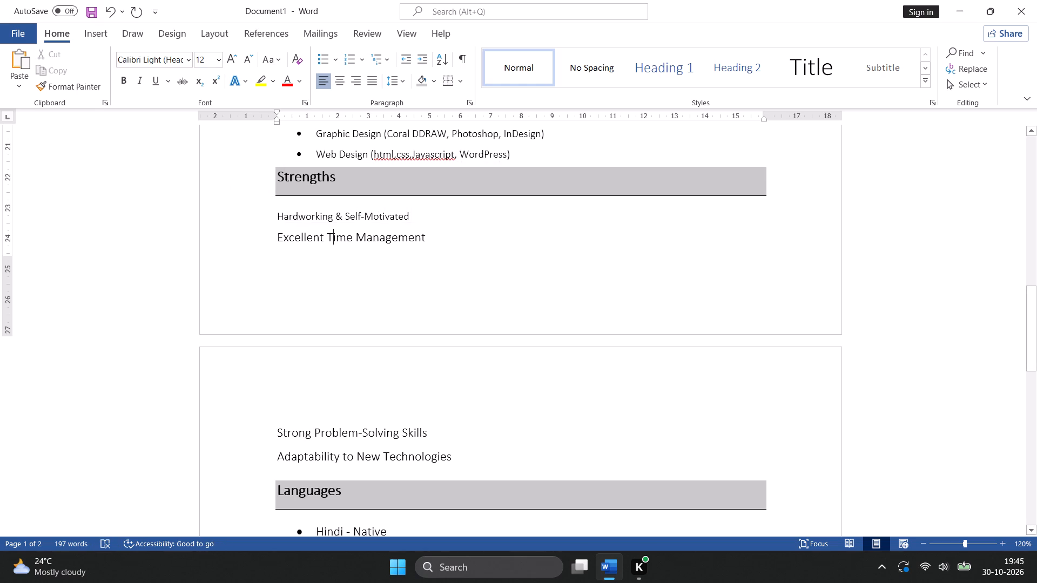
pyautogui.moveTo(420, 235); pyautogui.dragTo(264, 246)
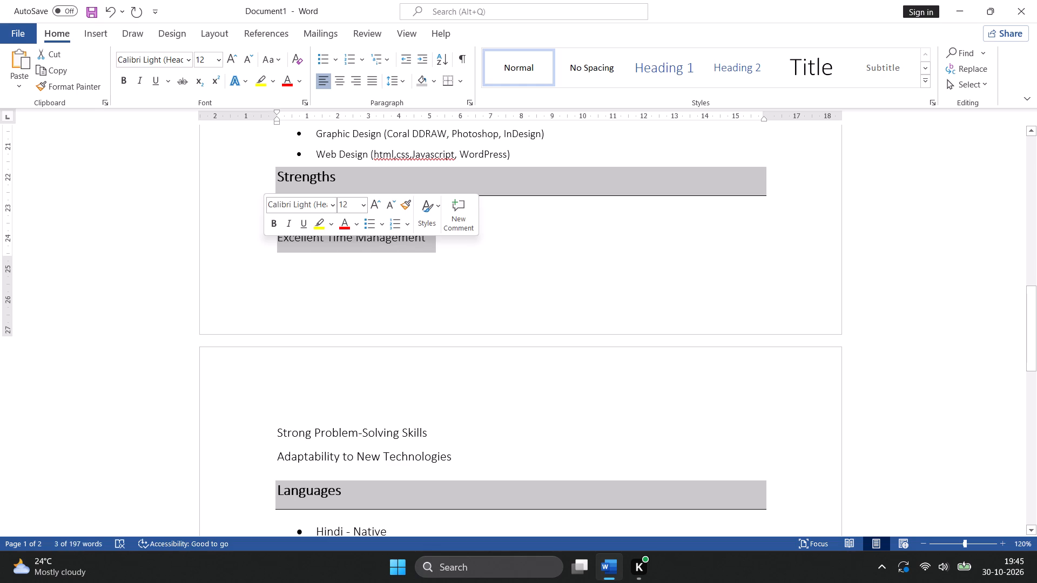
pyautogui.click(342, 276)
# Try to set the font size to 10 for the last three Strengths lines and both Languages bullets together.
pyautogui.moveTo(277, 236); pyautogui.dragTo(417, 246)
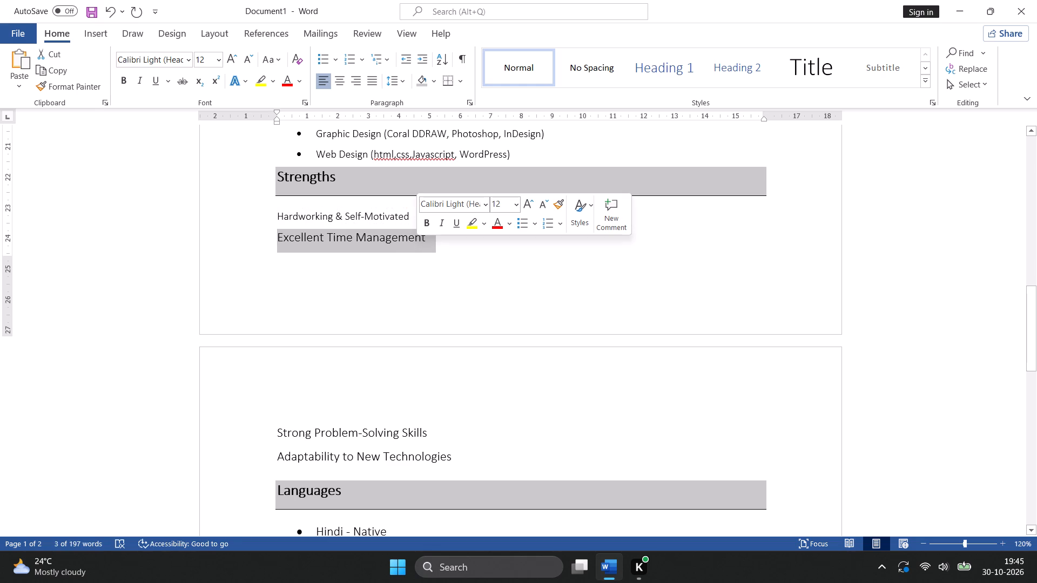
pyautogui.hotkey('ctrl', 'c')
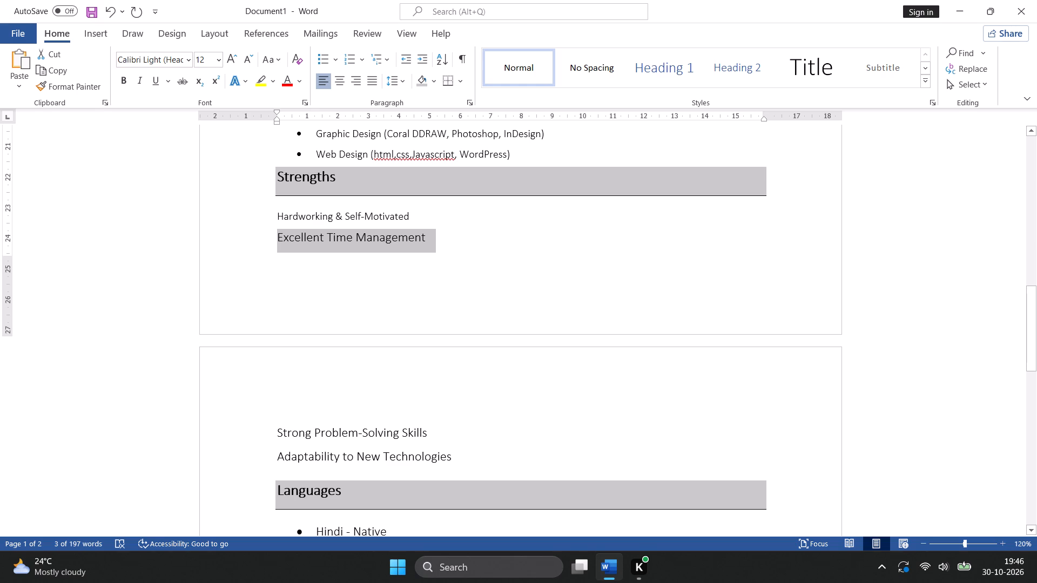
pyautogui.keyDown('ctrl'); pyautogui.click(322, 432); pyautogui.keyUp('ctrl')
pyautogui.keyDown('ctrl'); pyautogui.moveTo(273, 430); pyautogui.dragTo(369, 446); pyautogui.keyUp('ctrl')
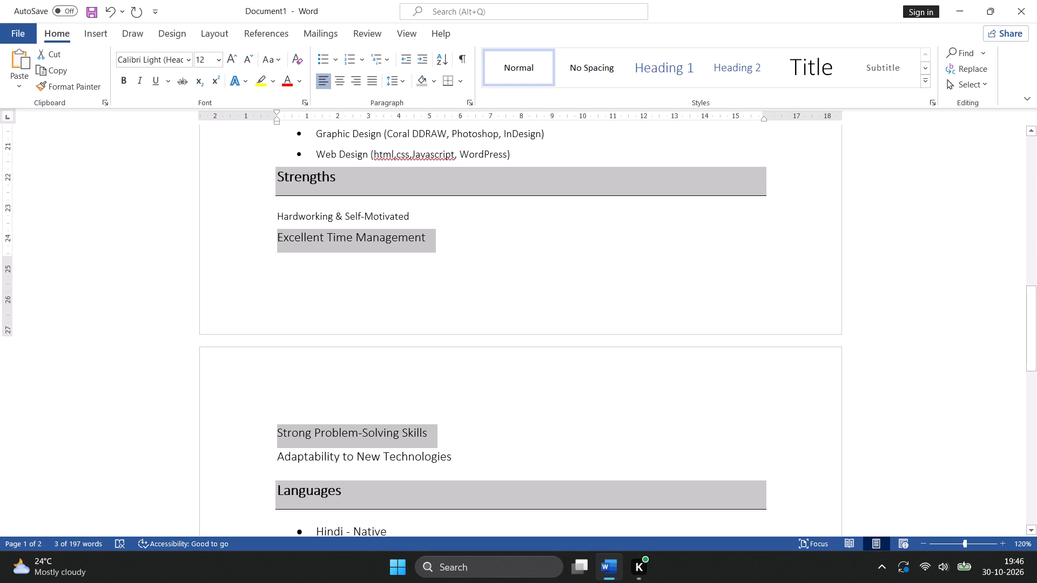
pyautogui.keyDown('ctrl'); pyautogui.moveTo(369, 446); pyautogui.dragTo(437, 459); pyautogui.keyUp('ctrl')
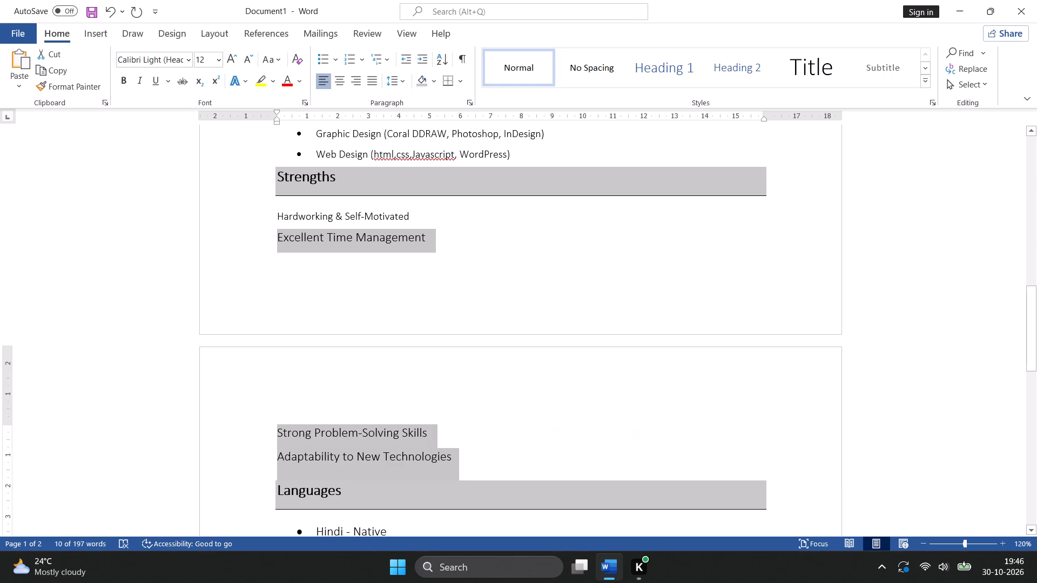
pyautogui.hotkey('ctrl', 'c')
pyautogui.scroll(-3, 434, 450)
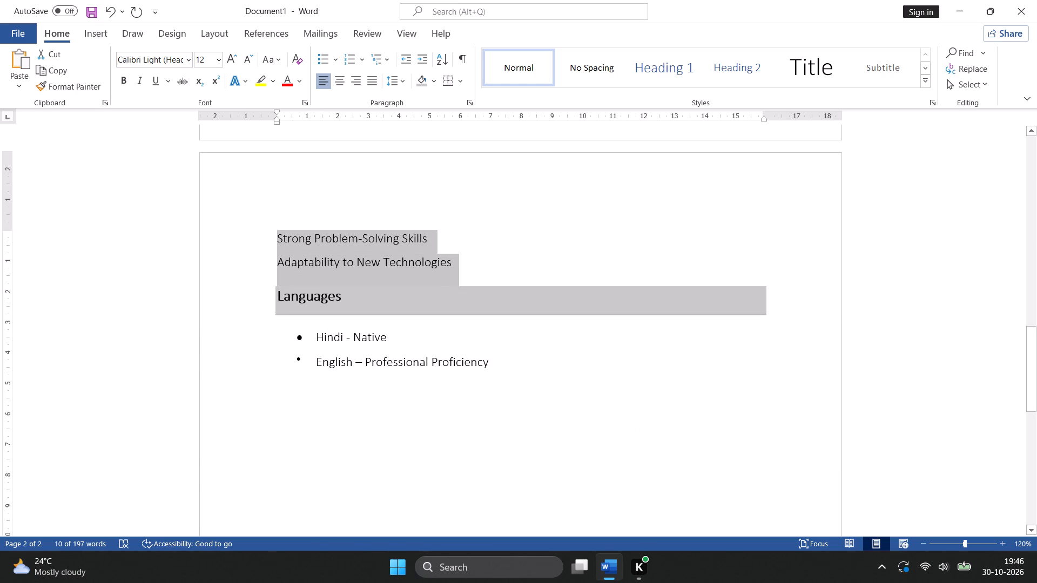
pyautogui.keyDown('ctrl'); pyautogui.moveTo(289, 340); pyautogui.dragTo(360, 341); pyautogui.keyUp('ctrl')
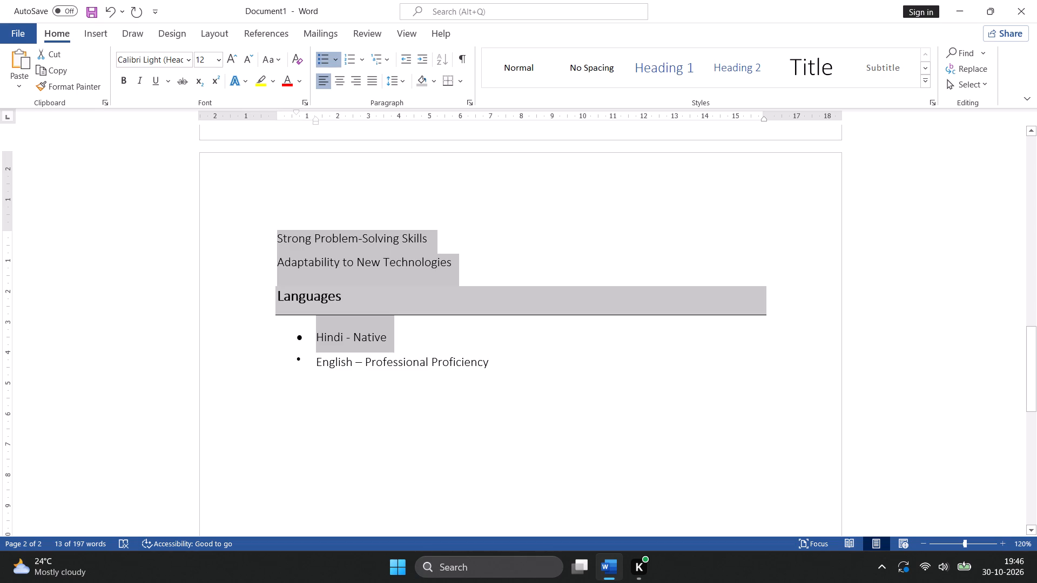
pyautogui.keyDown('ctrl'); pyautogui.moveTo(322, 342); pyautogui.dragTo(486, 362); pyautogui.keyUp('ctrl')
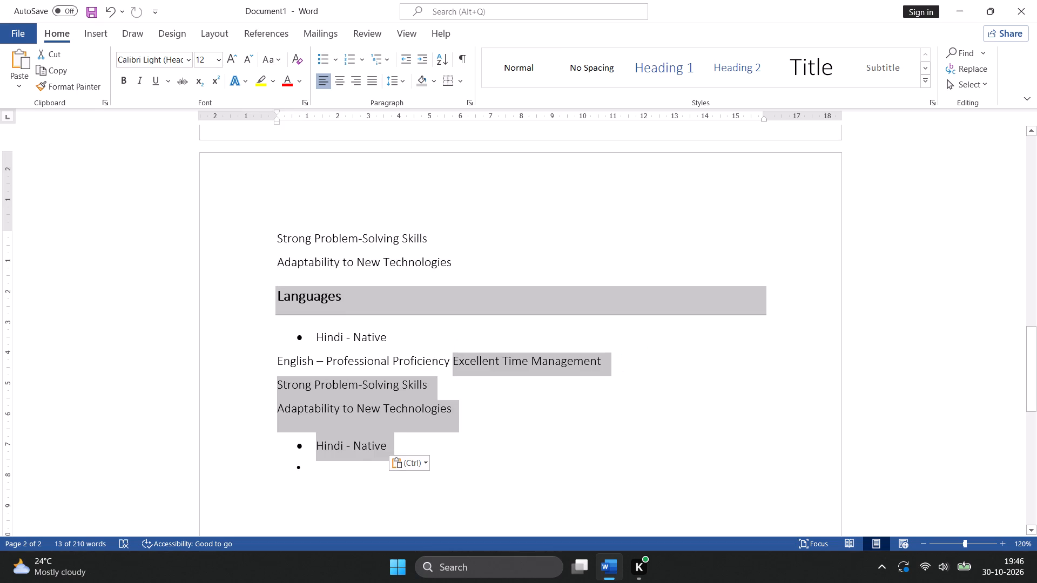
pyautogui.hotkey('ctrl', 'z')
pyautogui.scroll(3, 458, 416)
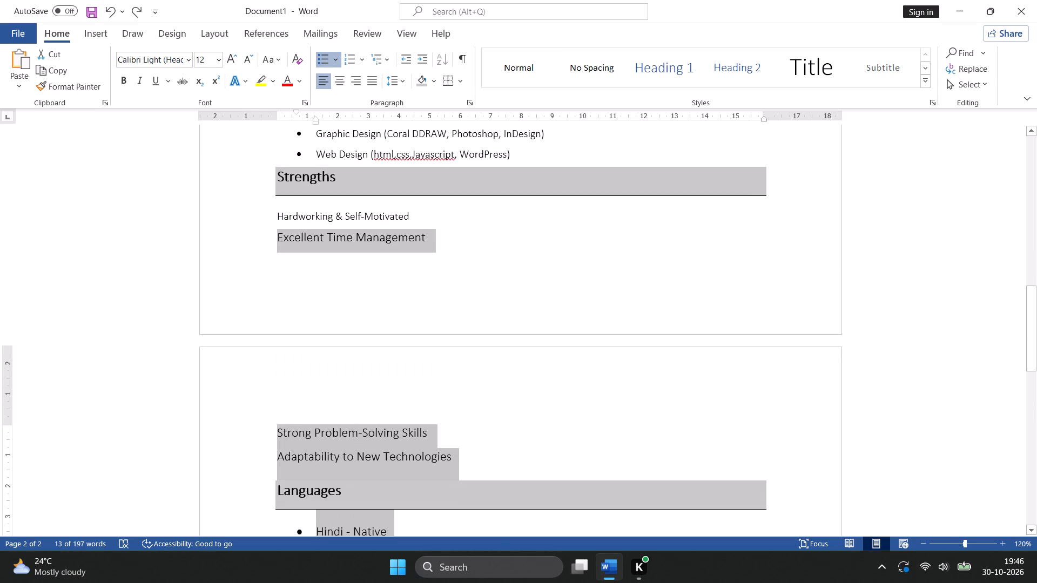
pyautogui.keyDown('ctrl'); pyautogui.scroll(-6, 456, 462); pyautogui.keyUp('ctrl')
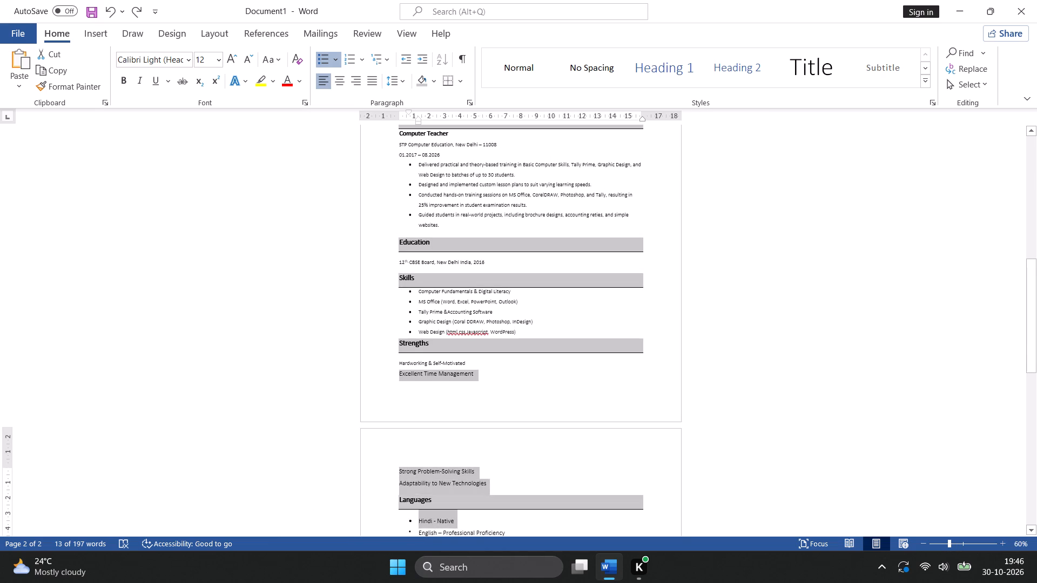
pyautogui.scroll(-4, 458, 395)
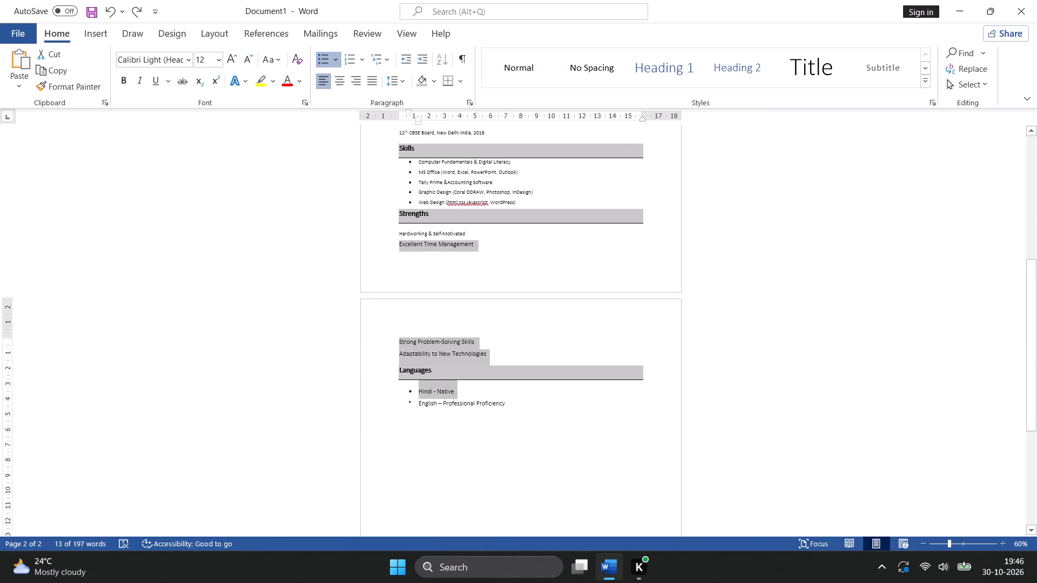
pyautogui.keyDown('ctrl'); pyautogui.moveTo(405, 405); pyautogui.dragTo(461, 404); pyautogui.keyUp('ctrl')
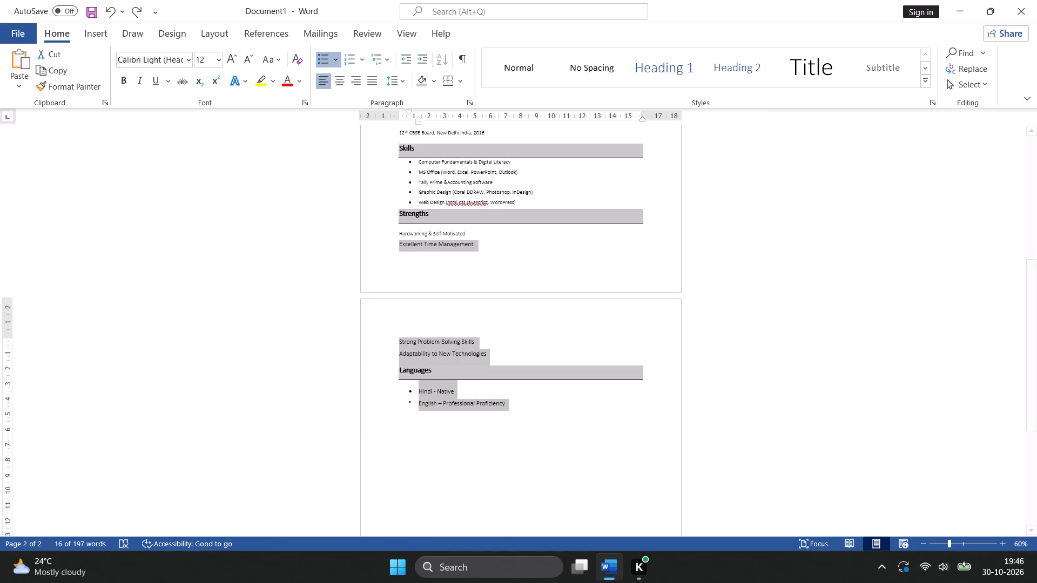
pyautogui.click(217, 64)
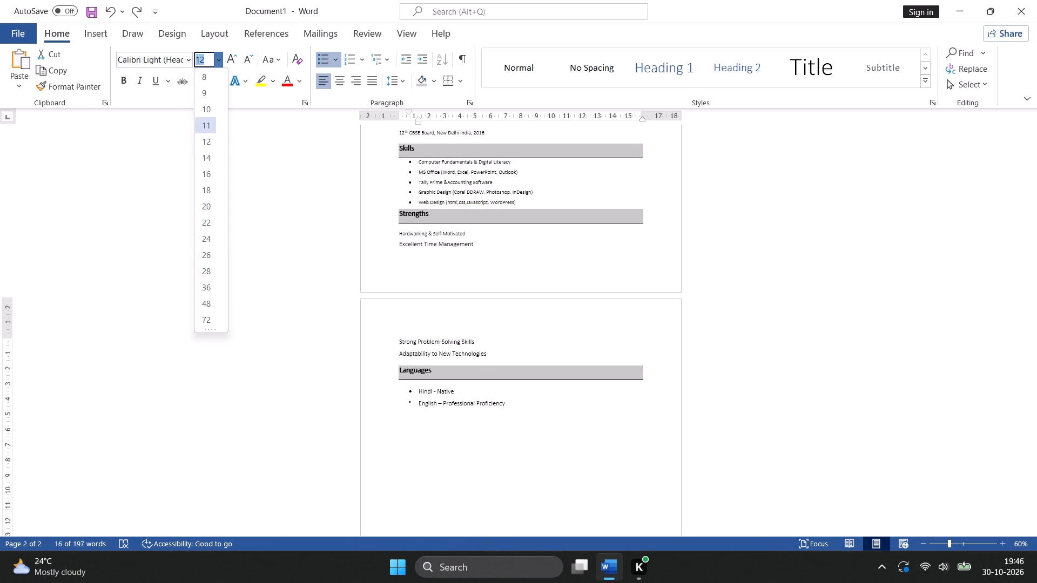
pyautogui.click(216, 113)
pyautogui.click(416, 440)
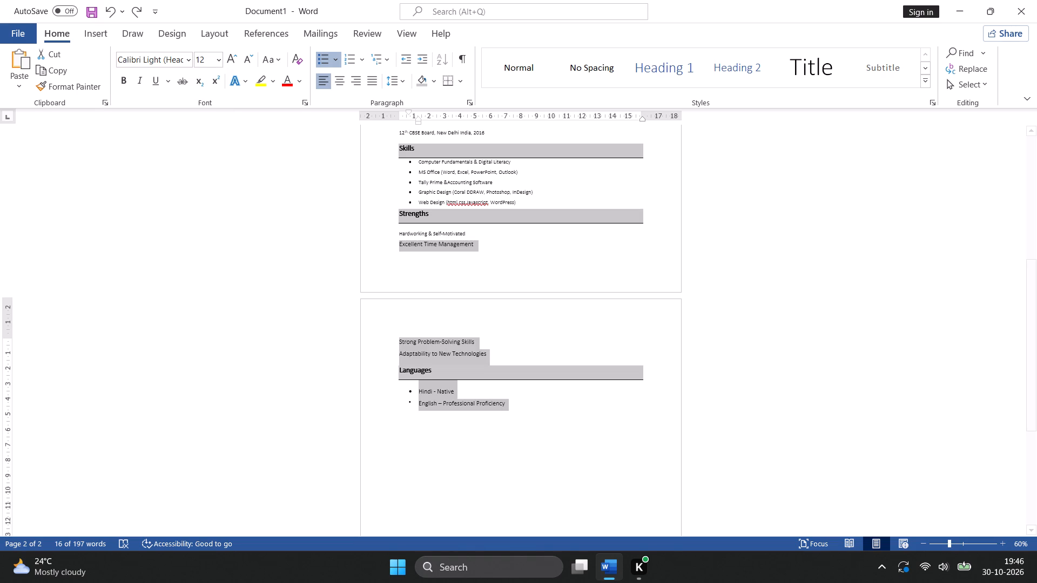
# Add an empty line without a bullet below the "English – Professional Proficiency" line under Languages.
pyautogui.moveTo(402, 389); pyautogui.dragTo(412, 405)
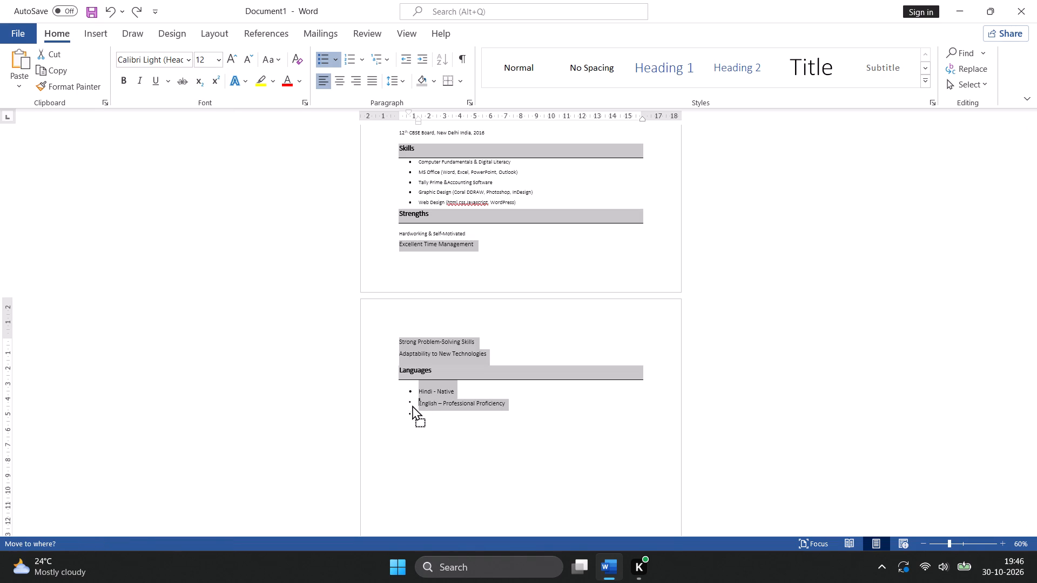
pyautogui.moveTo(412, 405); pyautogui.dragTo(412, 417)
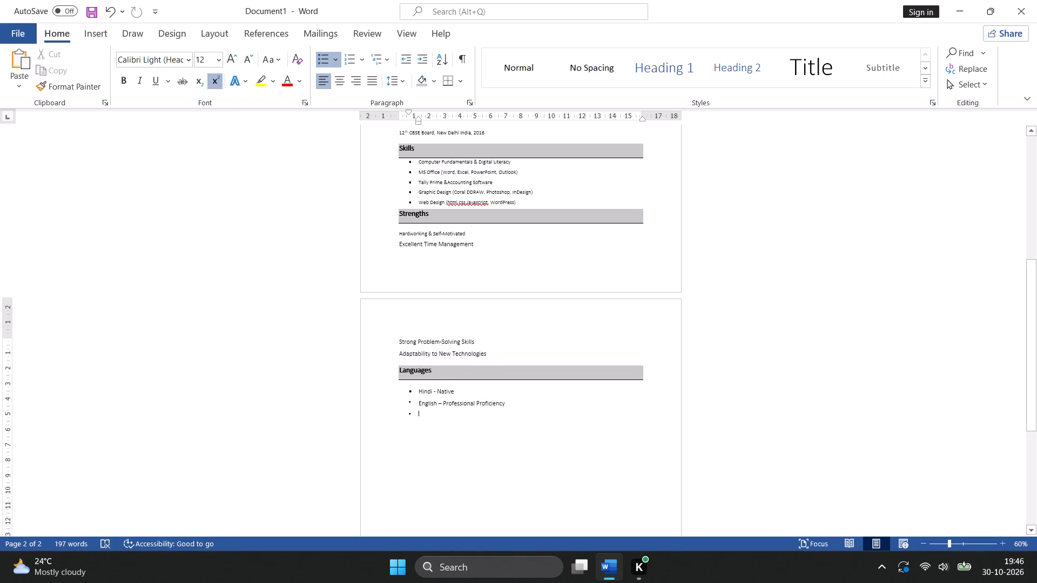
pyautogui.press('BackSpace')
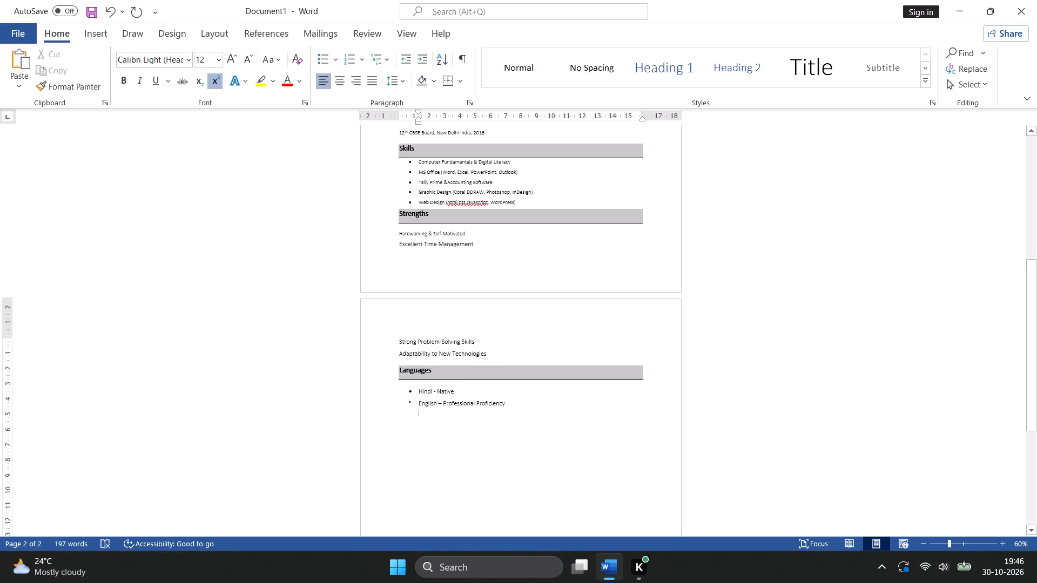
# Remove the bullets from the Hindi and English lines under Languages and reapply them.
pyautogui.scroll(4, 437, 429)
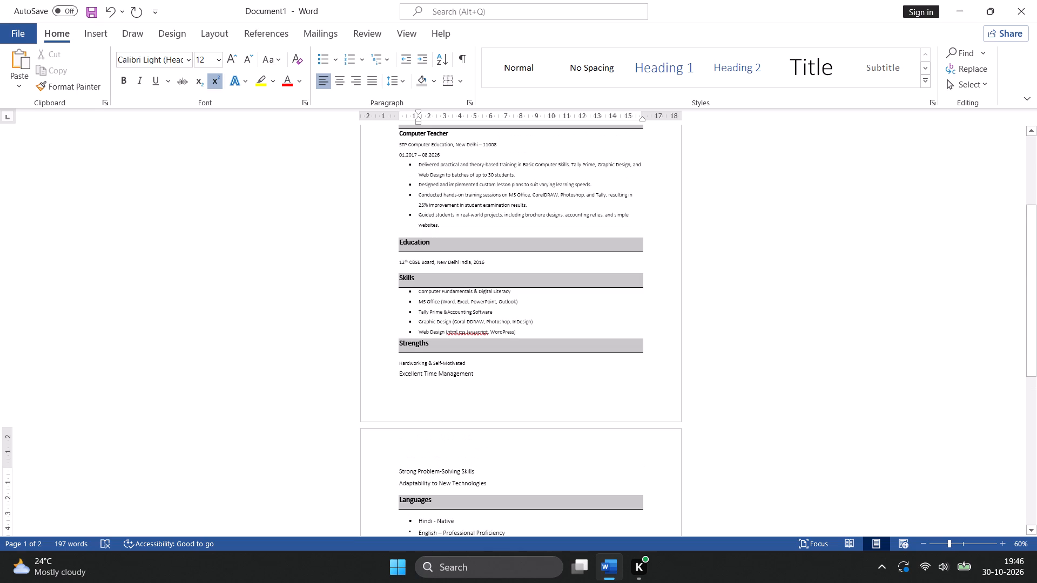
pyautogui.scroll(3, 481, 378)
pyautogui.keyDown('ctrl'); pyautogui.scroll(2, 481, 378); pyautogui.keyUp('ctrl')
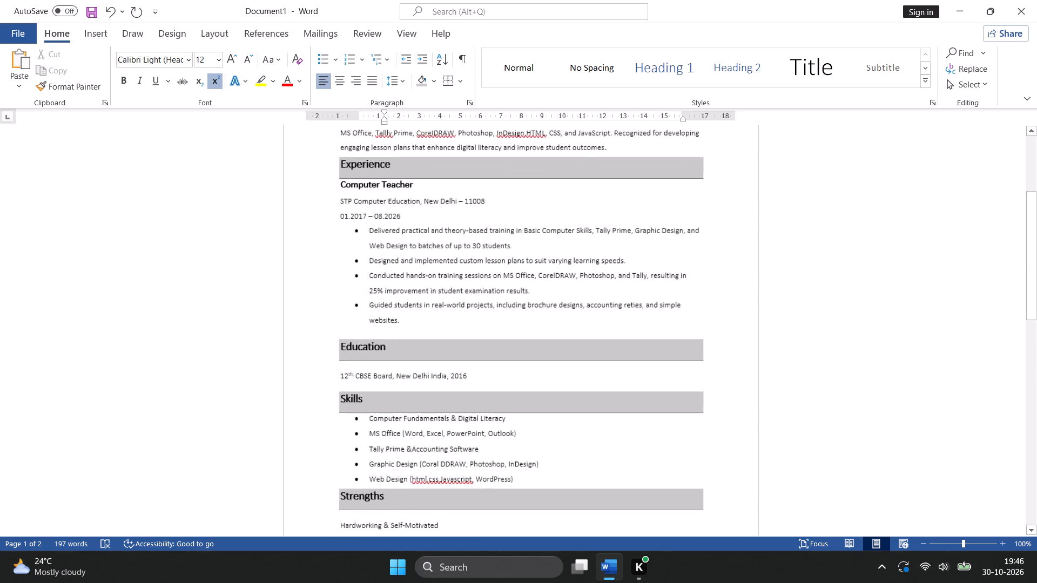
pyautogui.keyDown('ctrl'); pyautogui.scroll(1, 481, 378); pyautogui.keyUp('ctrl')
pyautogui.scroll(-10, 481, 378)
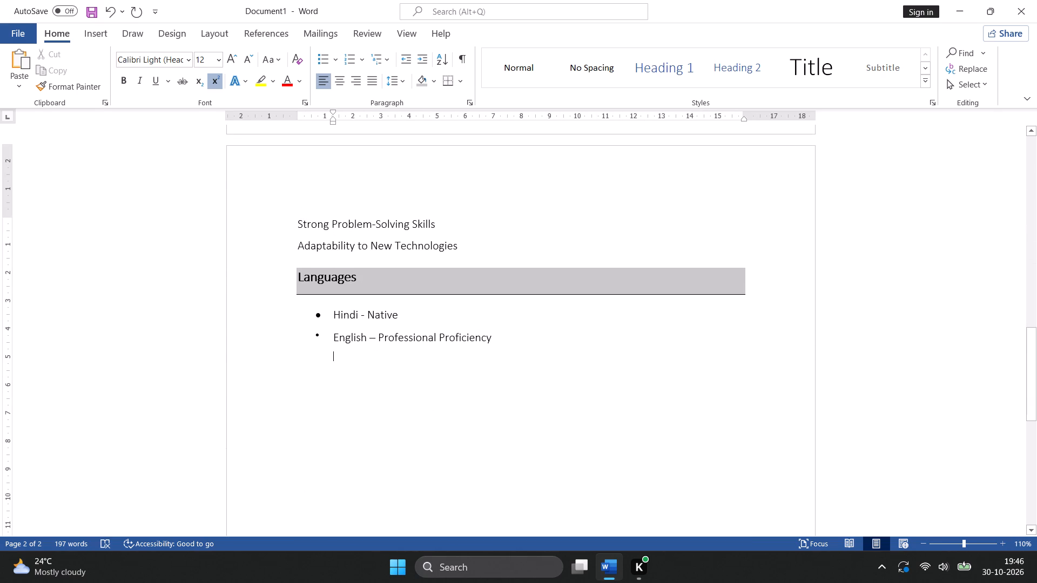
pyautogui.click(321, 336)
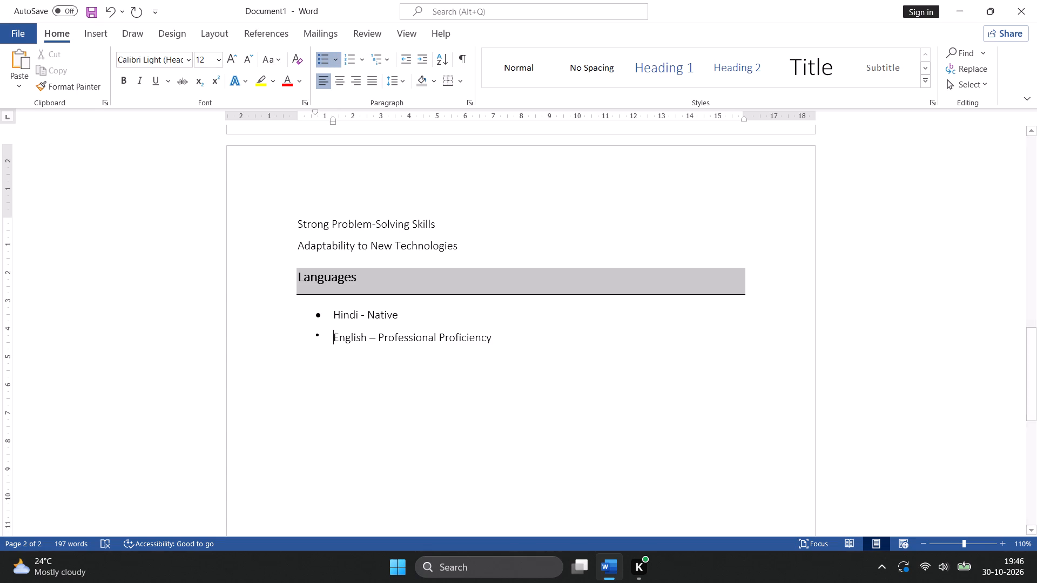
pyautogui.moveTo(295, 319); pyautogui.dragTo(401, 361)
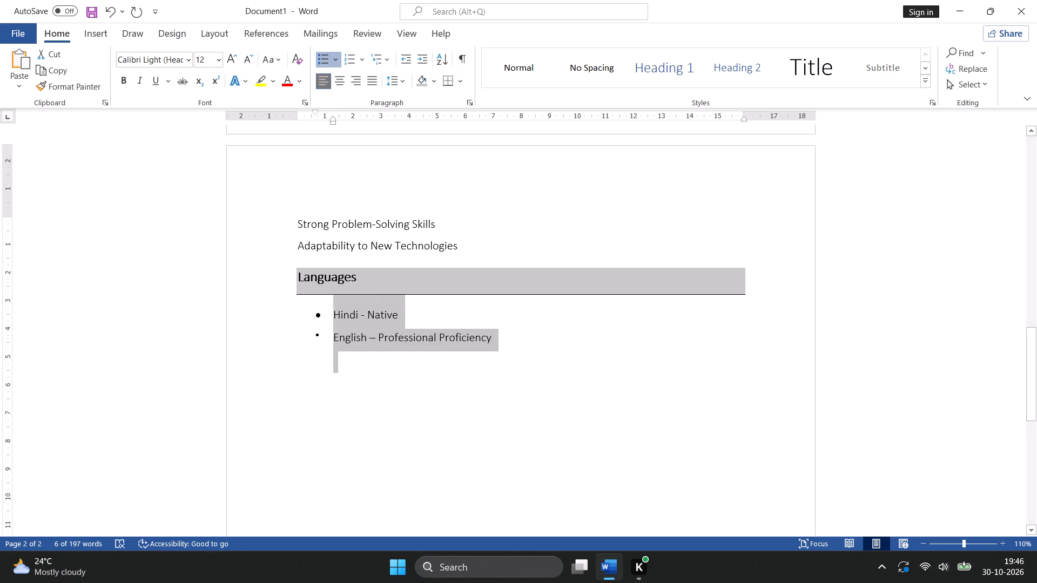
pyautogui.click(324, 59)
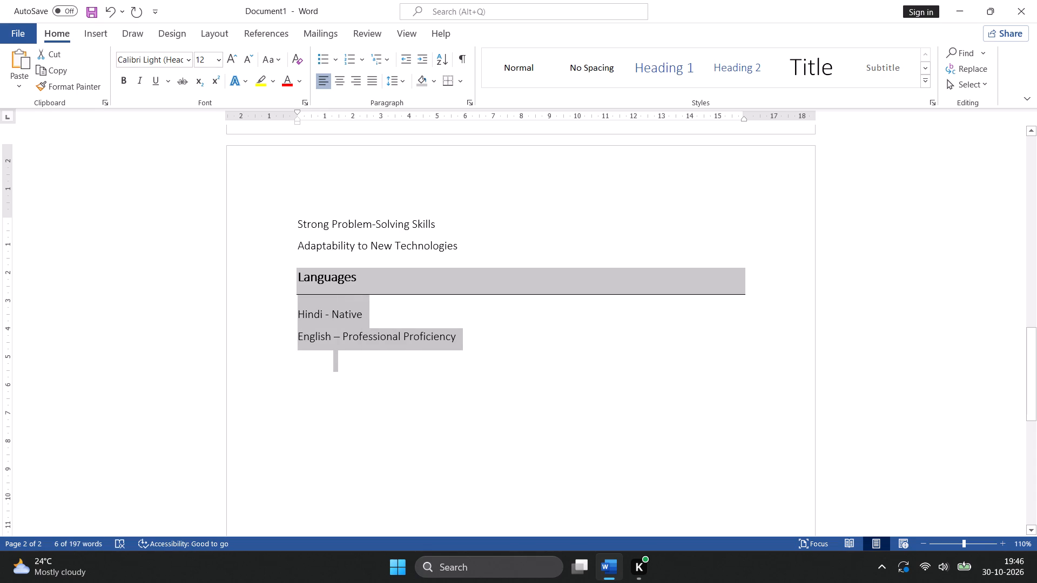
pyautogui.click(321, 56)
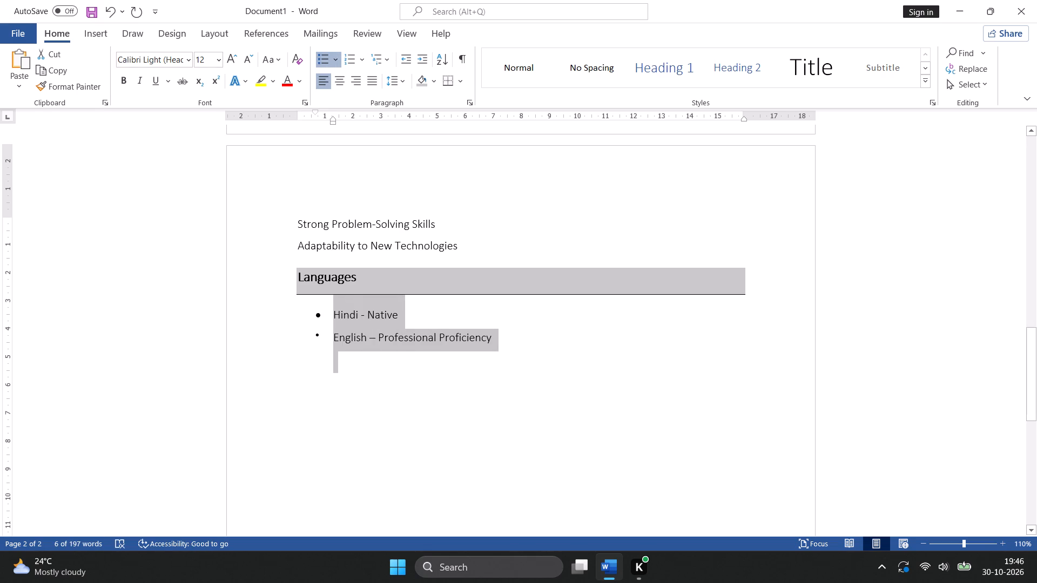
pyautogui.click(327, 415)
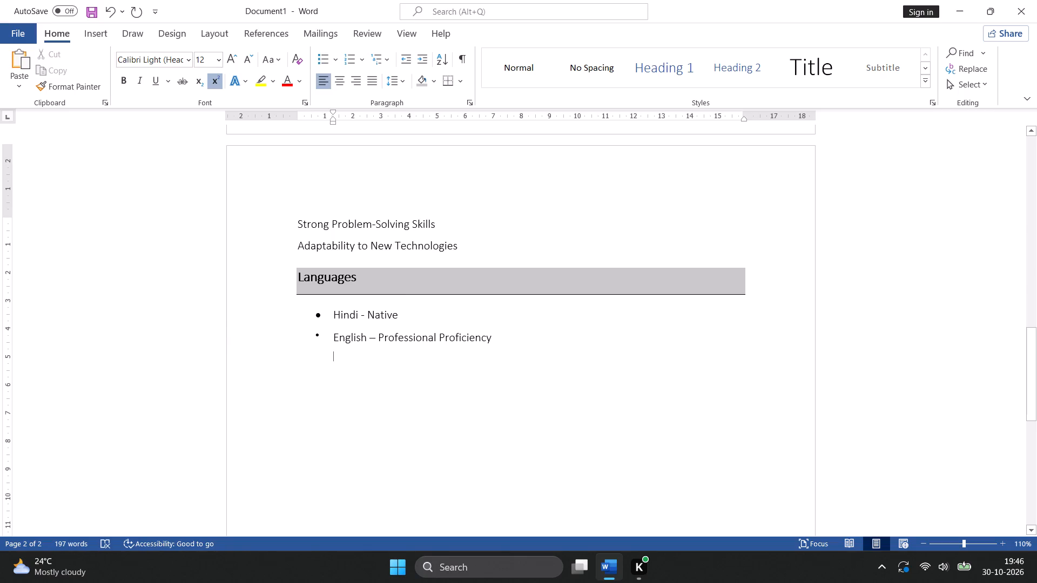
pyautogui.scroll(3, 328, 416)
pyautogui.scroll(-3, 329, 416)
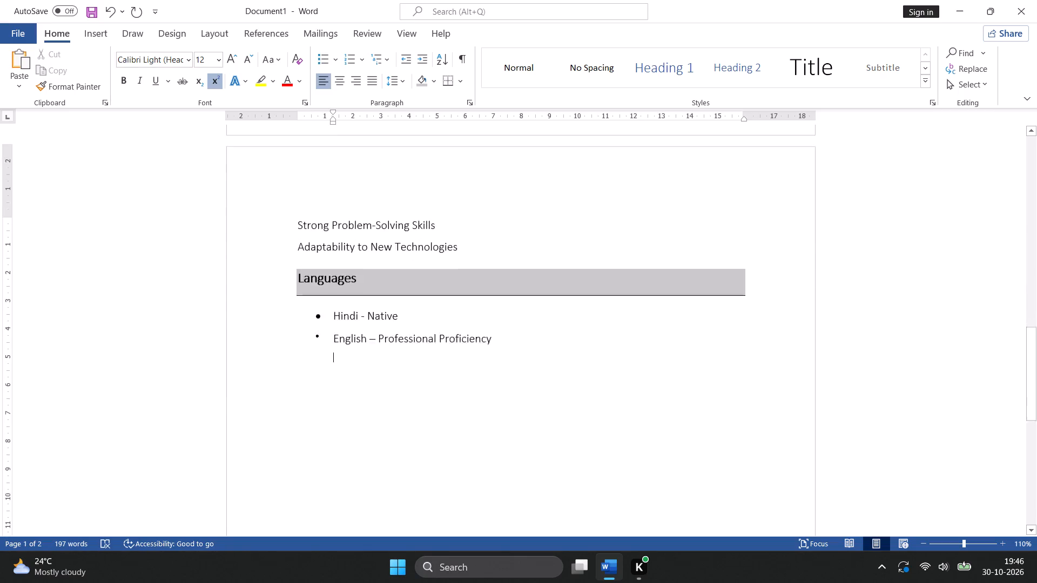
# Review the resume's layout across both pages, from the contact details down to the Strengths section.
pyautogui.scroll(8, 330, 422)
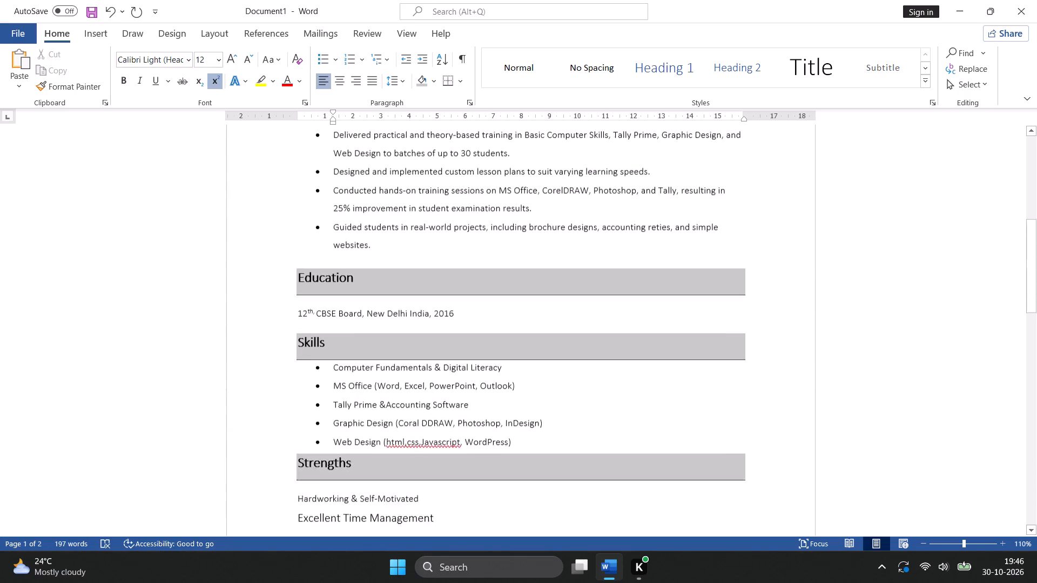
pyautogui.scroll(11, 343, 418)
pyautogui.scroll(-3, 345, 417)
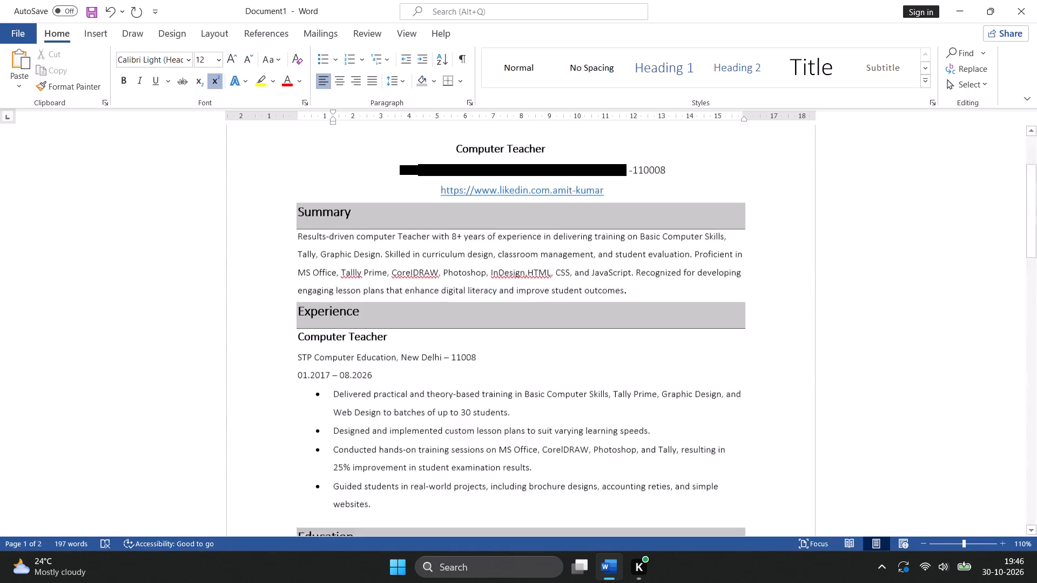
pyautogui.scroll(-5, 331, 564)
pyautogui.scroll(-6, 491, 382)
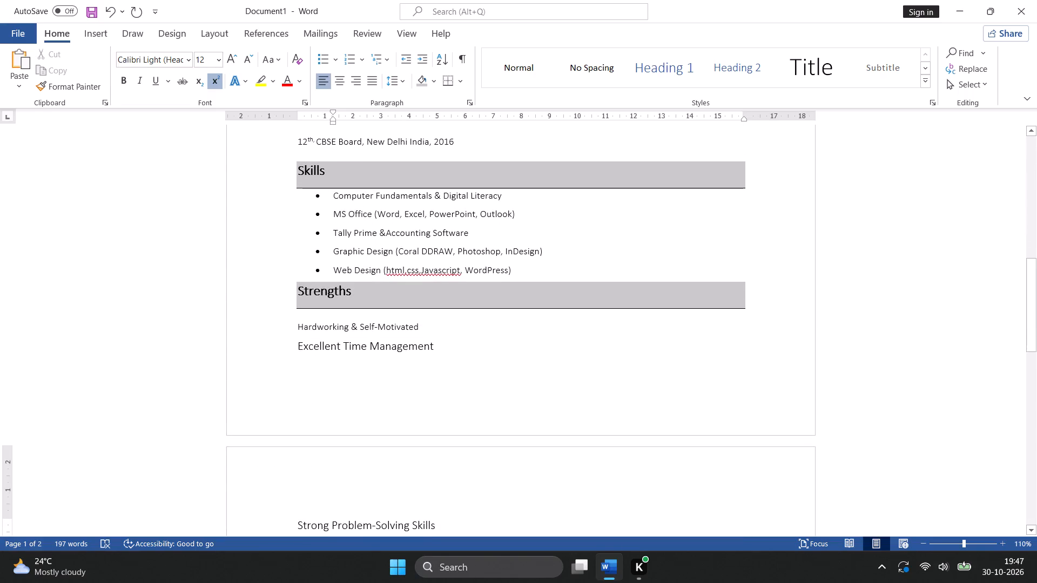
pyautogui.scroll(7, 520, 380)
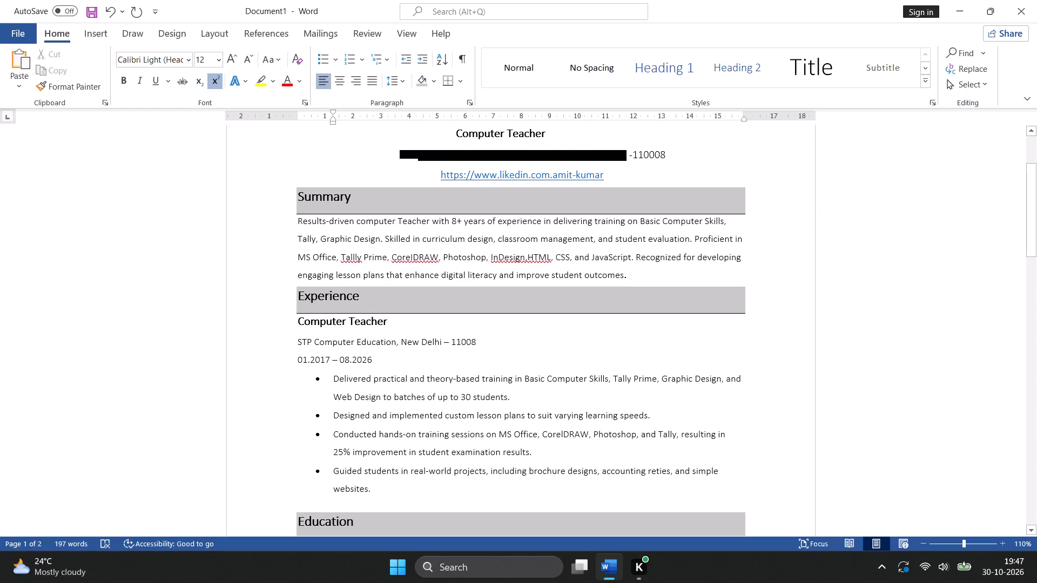
# Apply the Narrow page margins, 1.27 cm on all sides, to the resume.
pyautogui.click(209, 29)
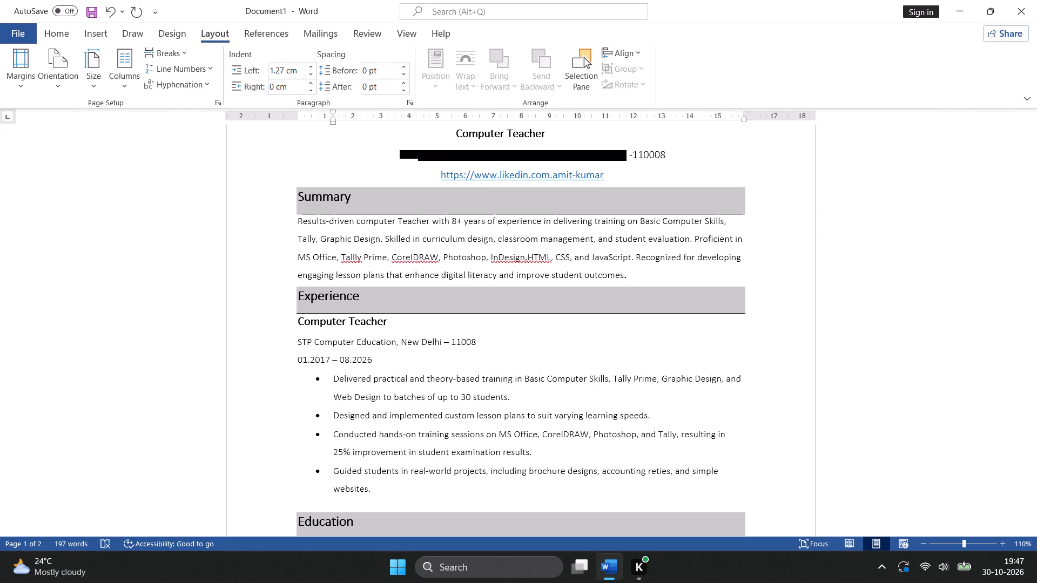
pyautogui.click(16, 73)
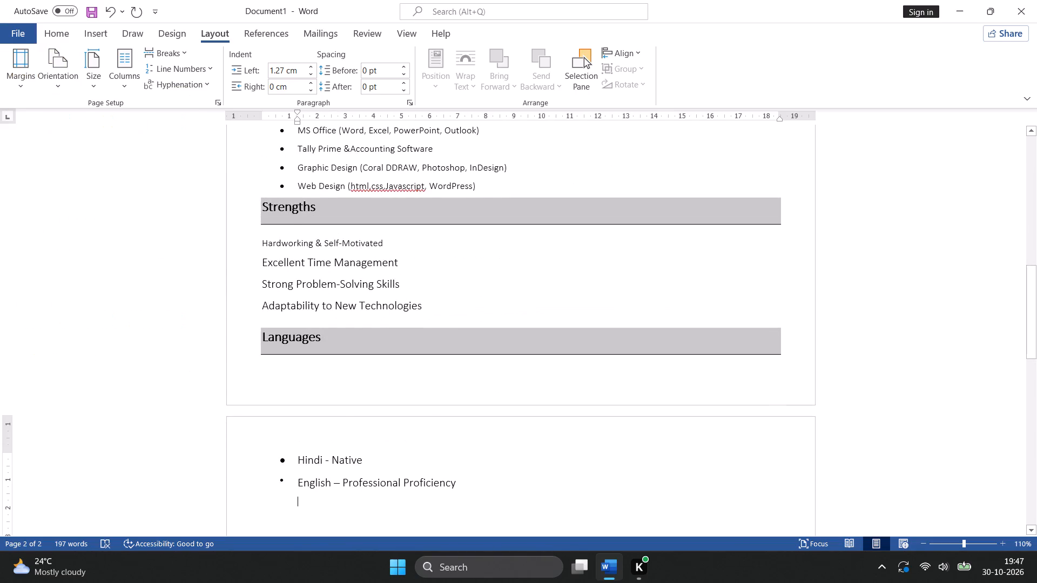
pyautogui.scroll(-1, 326, 353)
pyautogui.scroll(7, 230, 511)
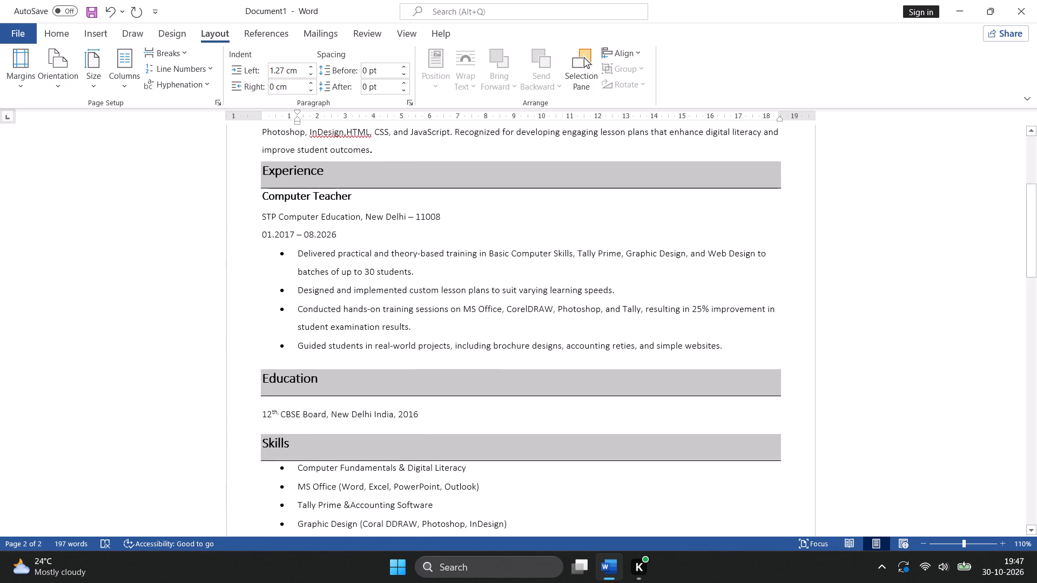
pyautogui.scroll(-10, 217, 528)
pyautogui.scroll(3, 273, 489)
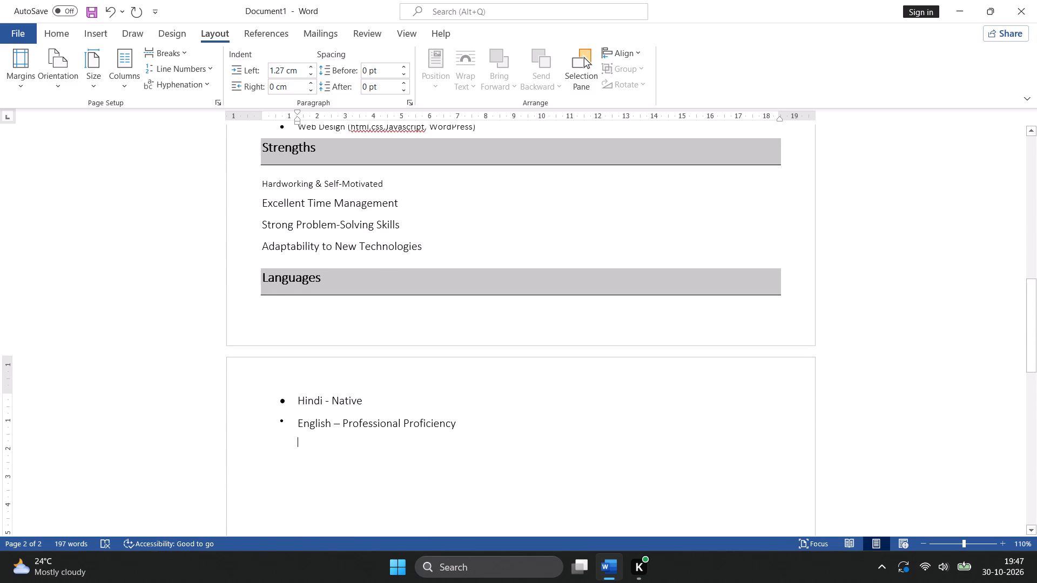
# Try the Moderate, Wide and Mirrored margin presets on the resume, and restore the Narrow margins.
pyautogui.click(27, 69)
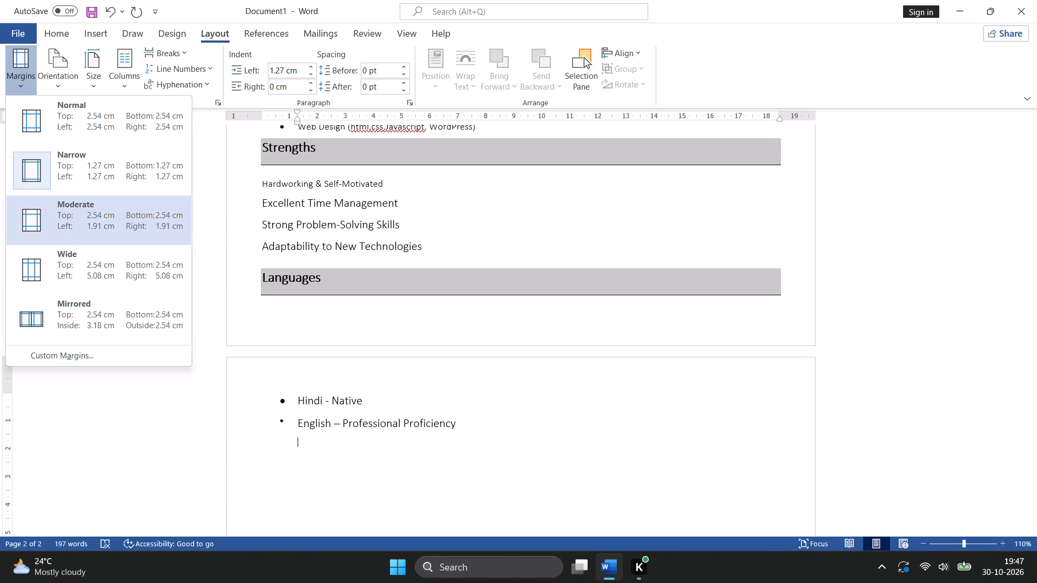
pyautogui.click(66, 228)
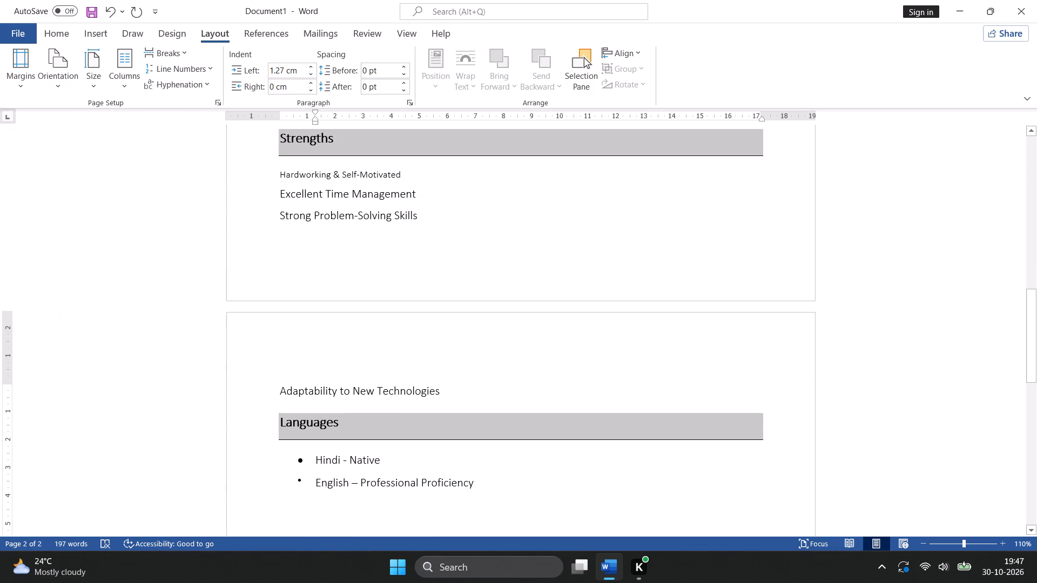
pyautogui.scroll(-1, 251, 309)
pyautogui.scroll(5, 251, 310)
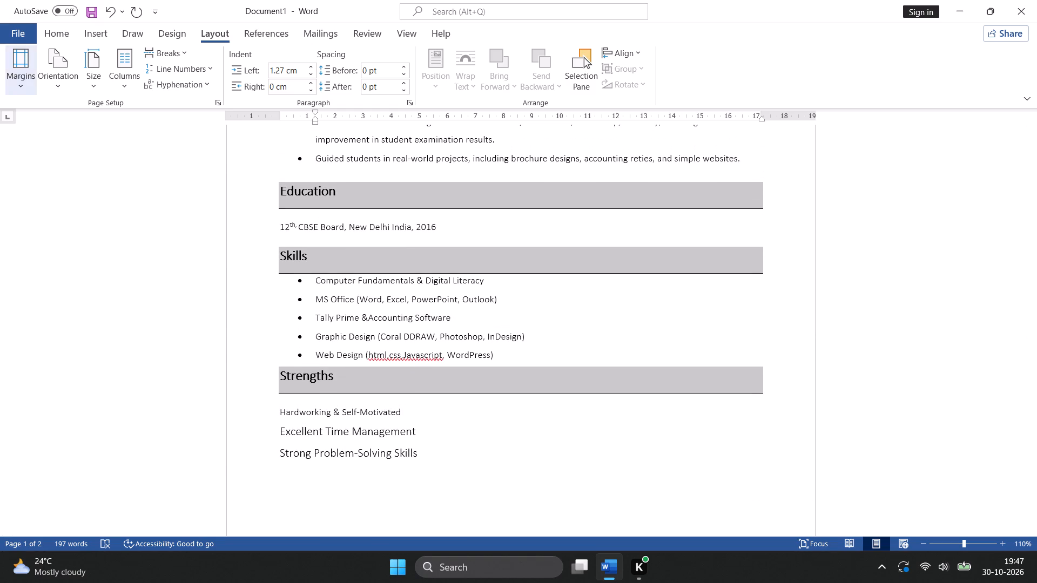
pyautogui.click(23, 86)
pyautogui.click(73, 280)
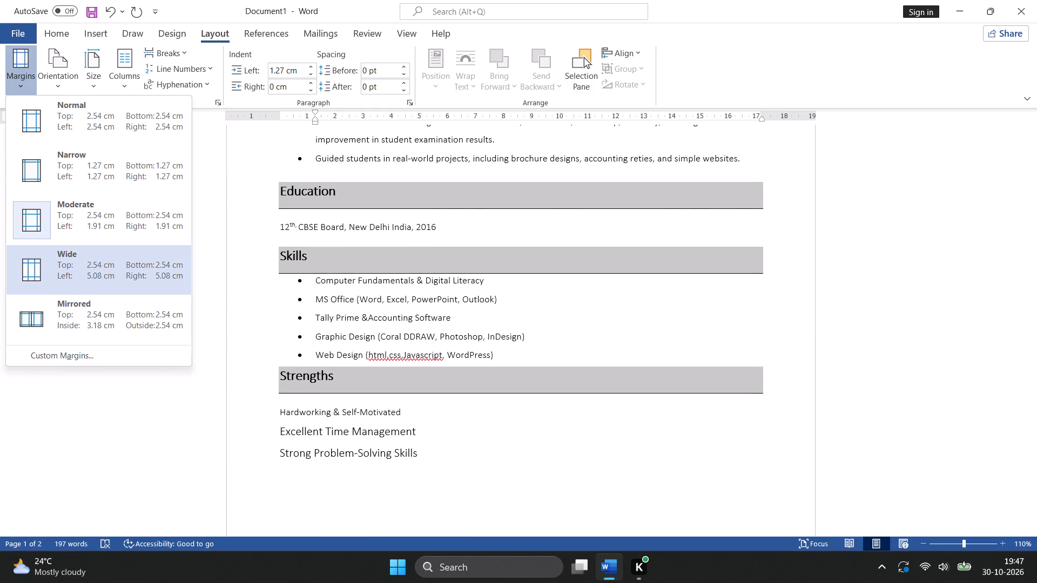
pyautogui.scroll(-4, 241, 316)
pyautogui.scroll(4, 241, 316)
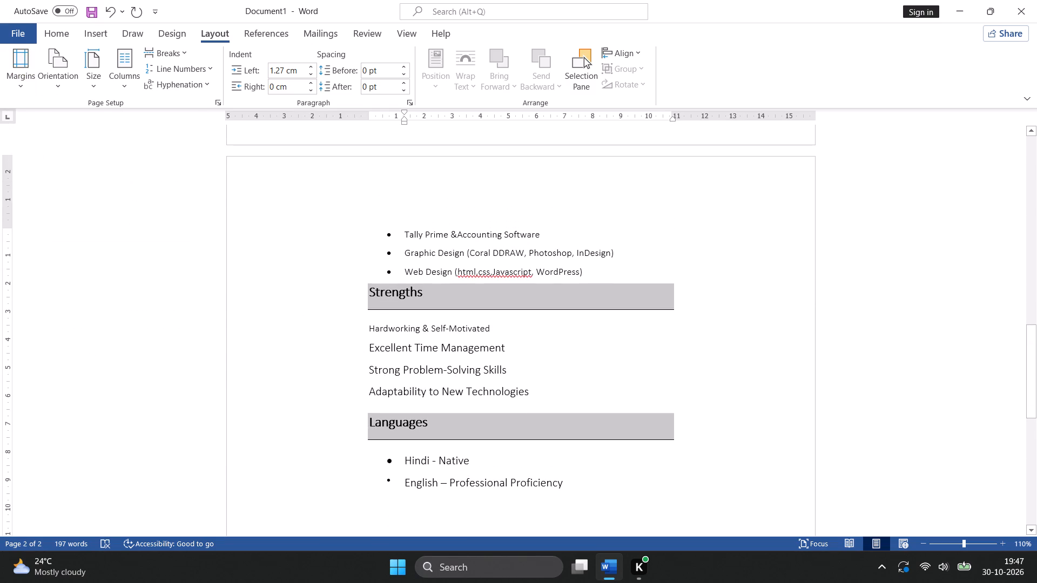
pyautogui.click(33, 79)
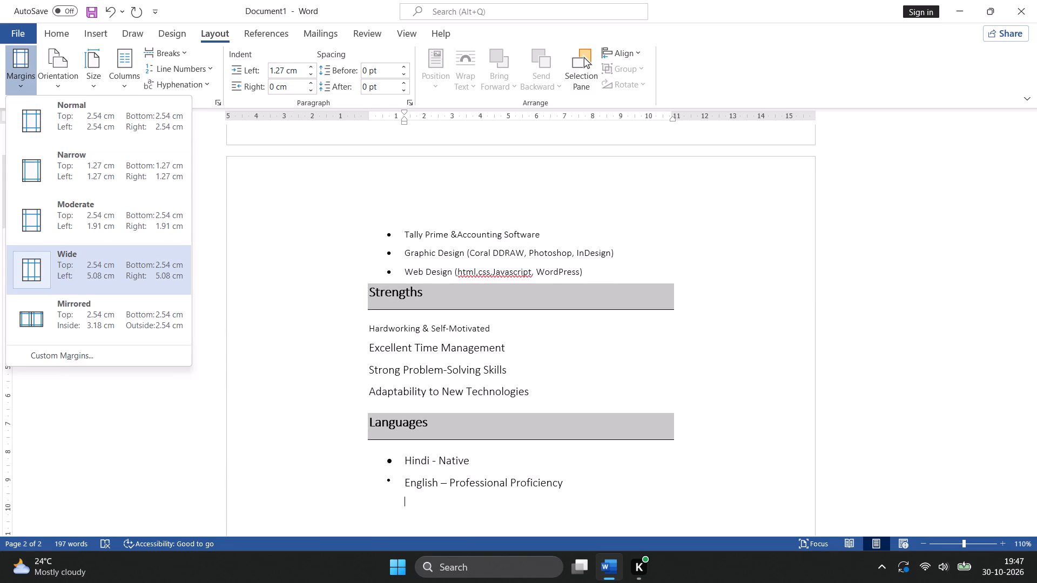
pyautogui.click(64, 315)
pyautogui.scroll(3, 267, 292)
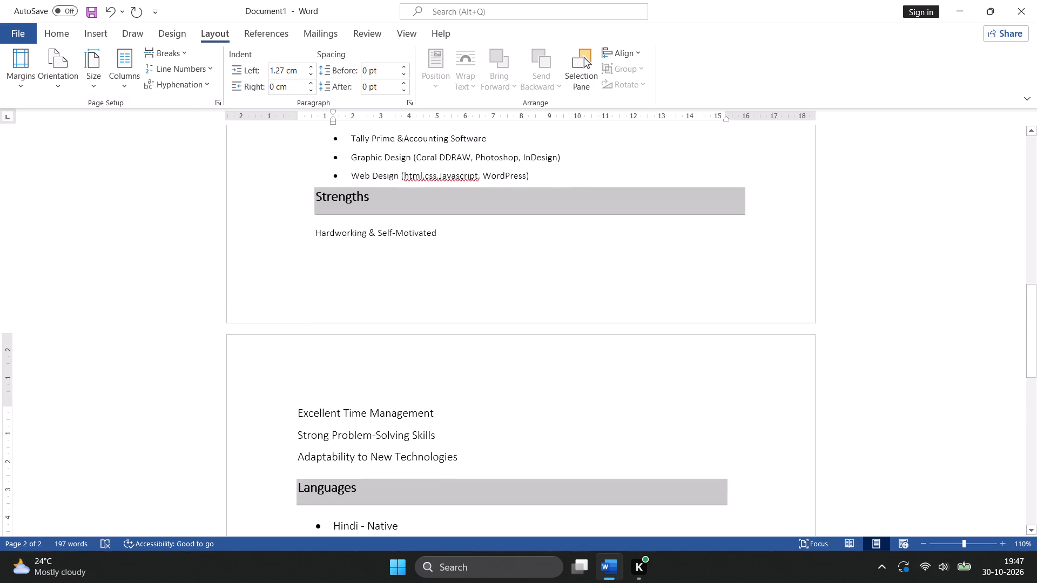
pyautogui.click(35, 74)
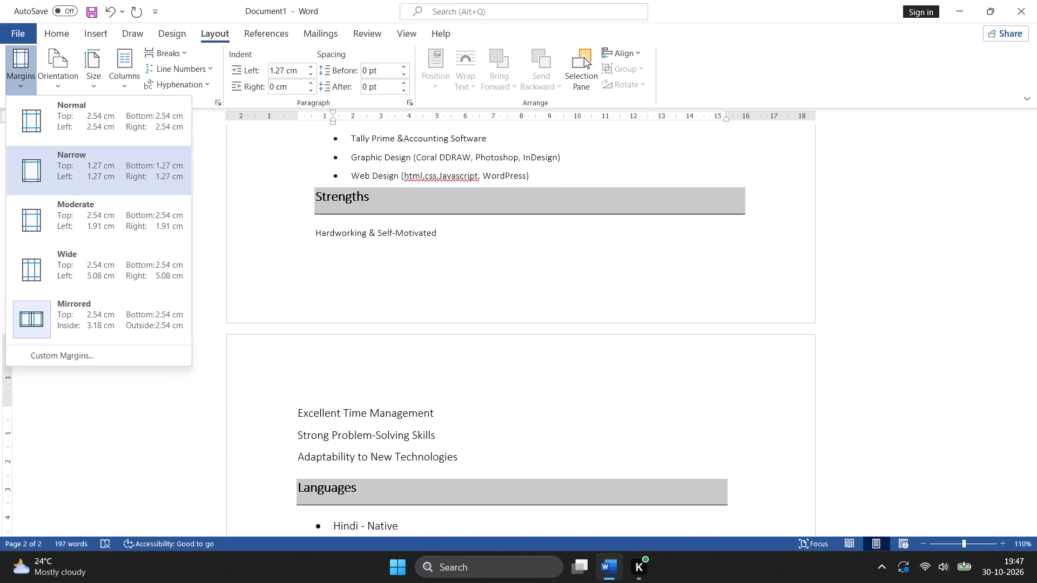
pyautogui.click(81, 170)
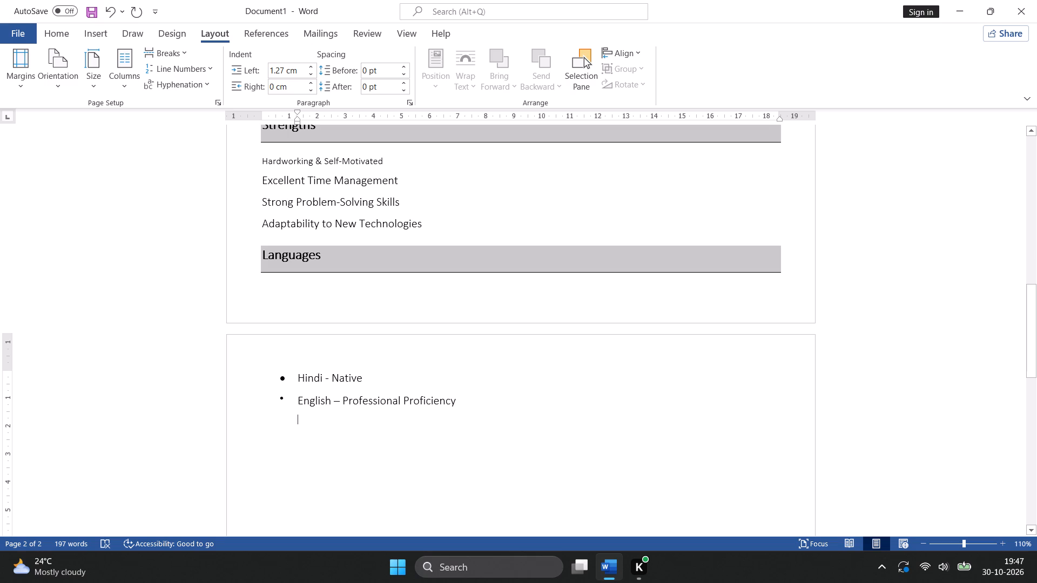
# Set the line spacing to 1.15 for the Experience text from the STP Computer Education line through the last bullet.
pyautogui.scroll(4, 288, 260)
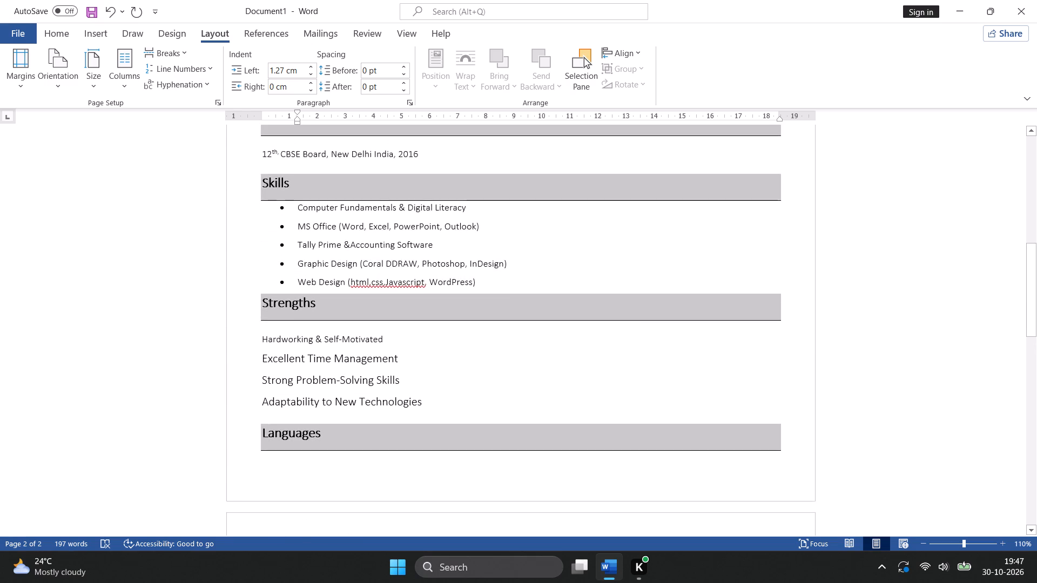
pyautogui.scroll(4, 287, 270)
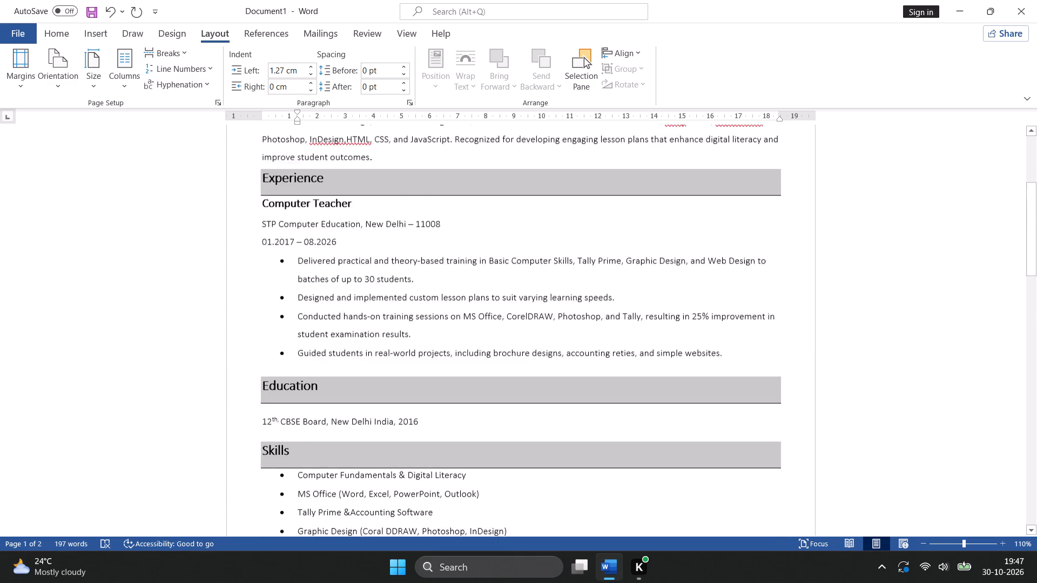
pyautogui.scroll(1, 288, 255)
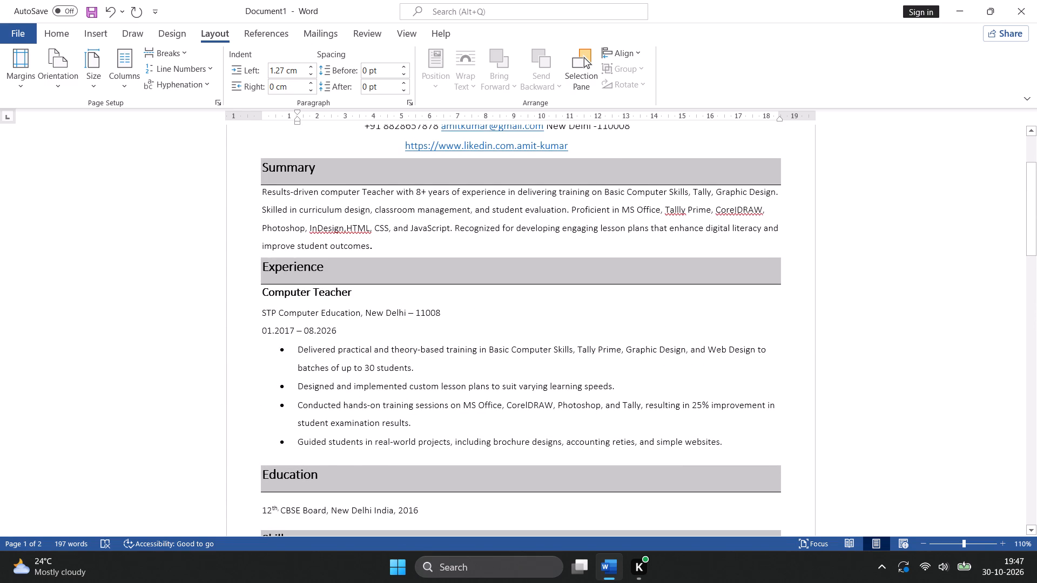
pyautogui.moveTo(259, 315); pyautogui.dragTo(445, 394)
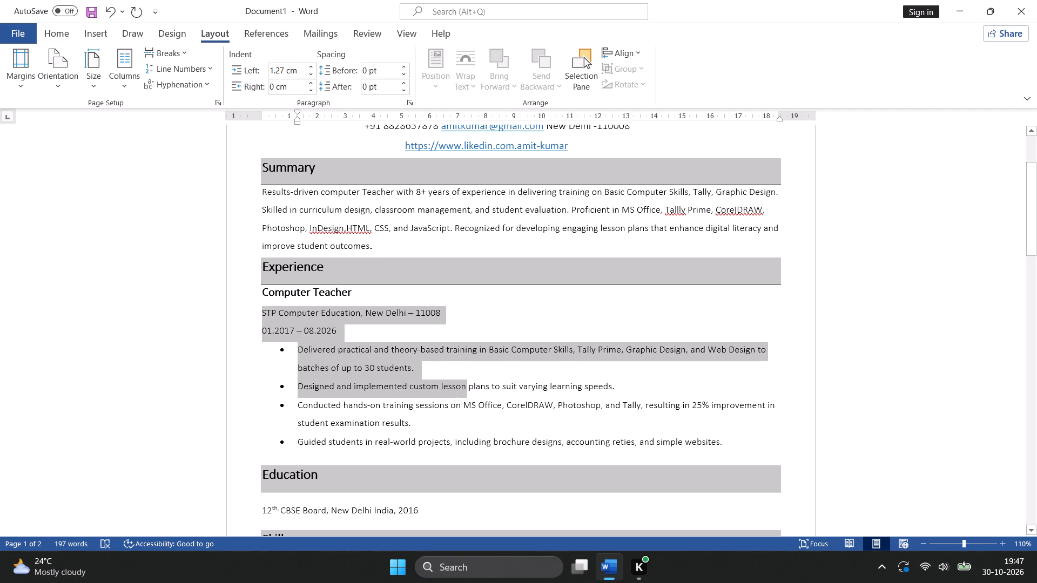
pyautogui.moveTo(445, 394); pyautogui.dragTo(593, 440)
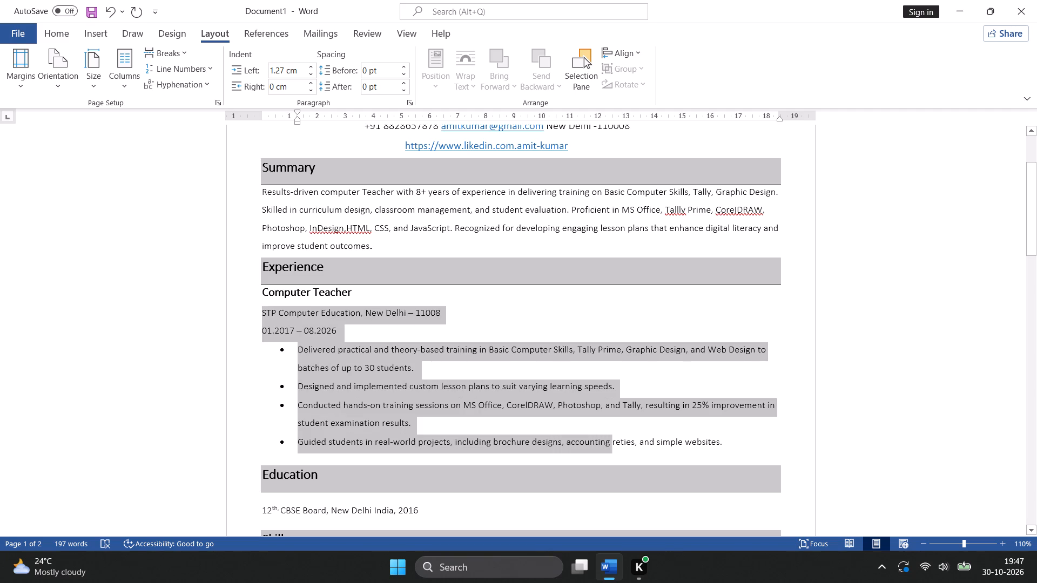
pyautogui.moveTo(593, 440); pyautogui.dragTo(718, 438)
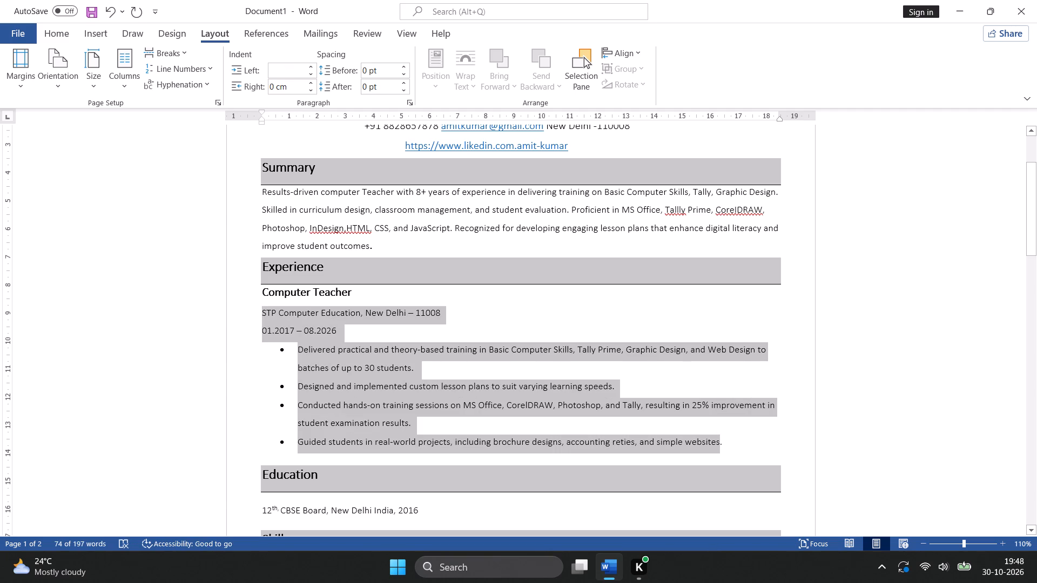
pyautogui.click(51, 35)
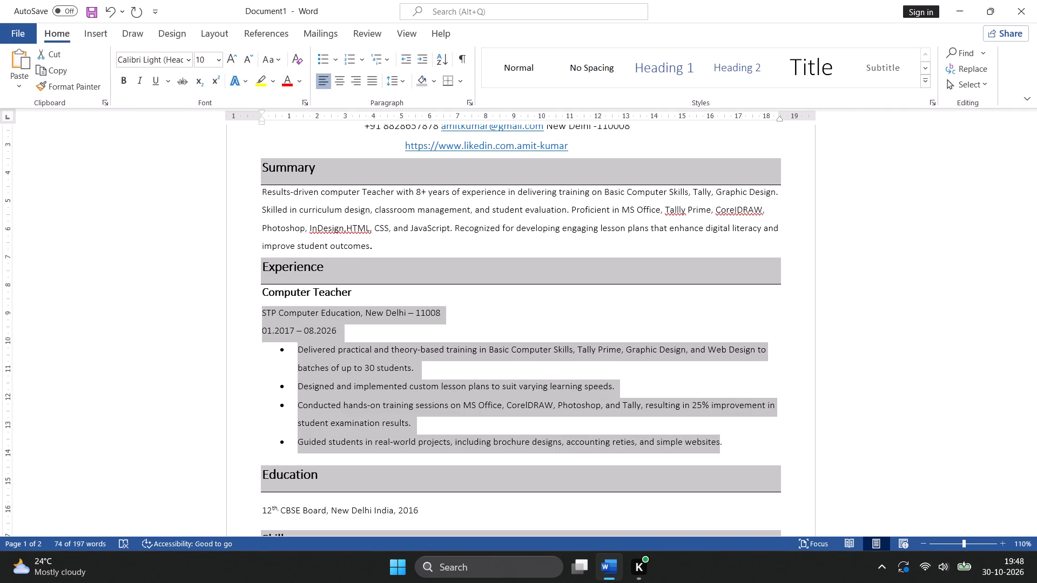
pyautogui.click(390, 86)
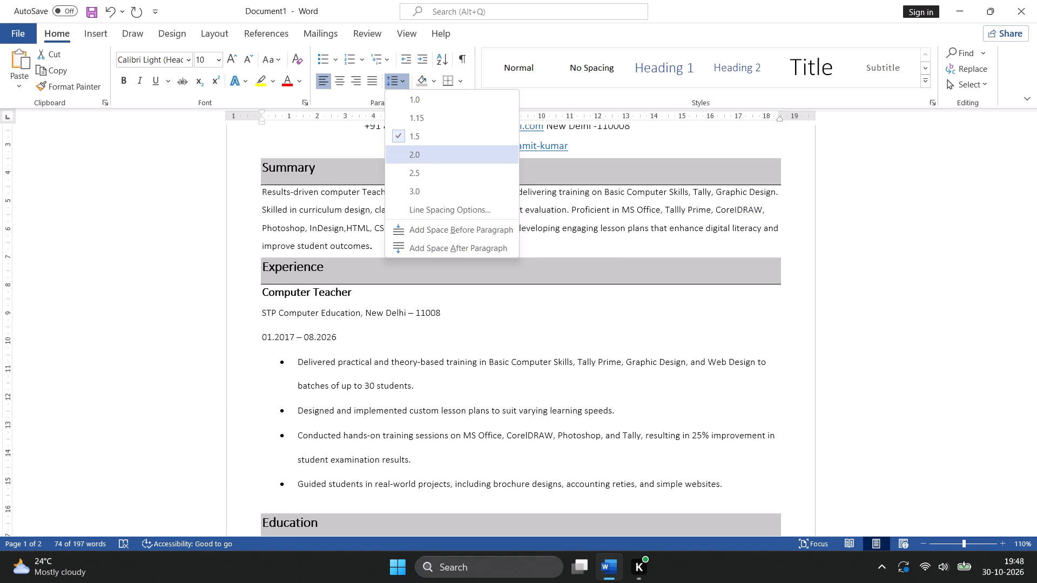
pyautogui.click(418, 124)
# Set the line spacing of the five Skills bullets to 1.15.
pyautogui.scroll(-2, 398, 277)
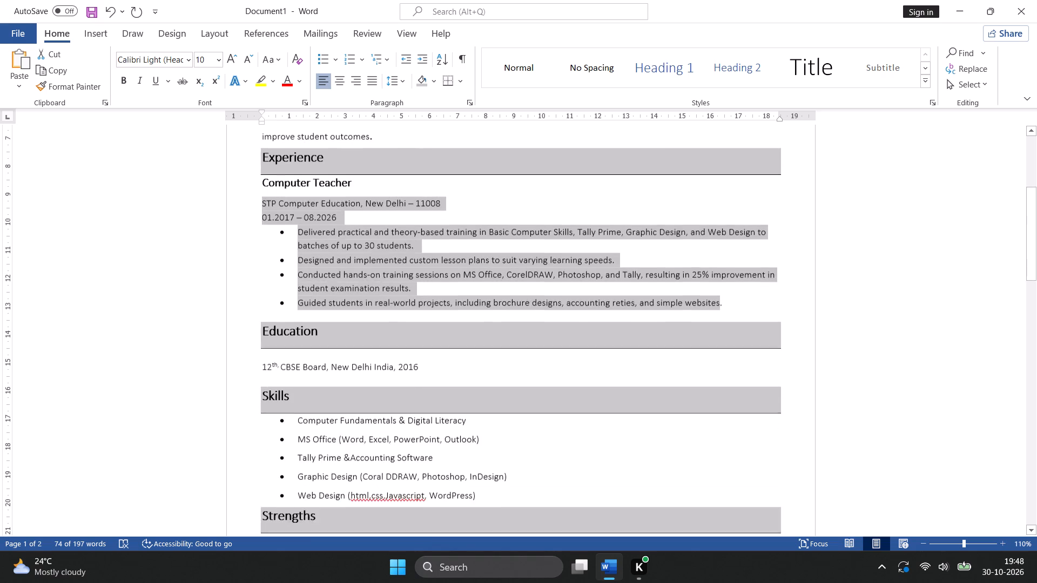
pyautogui.scroll(-2, 398, 277)
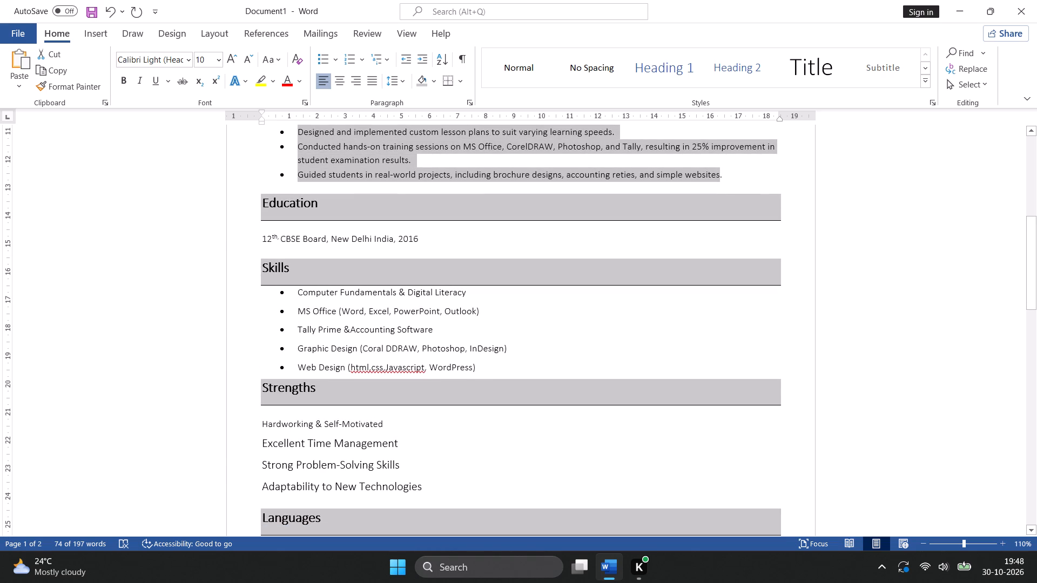
pyautogui.moveTo(274, 296); pyautogui.dragTo(398, 363)
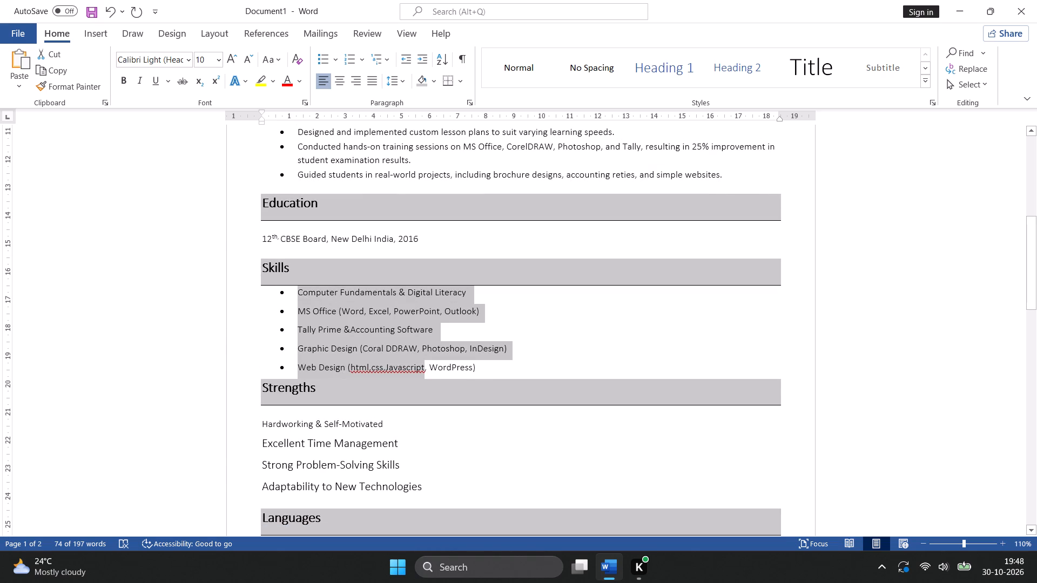
pyautogui.moveTo(398, 363); pyautogui.dragTo(487, 374)
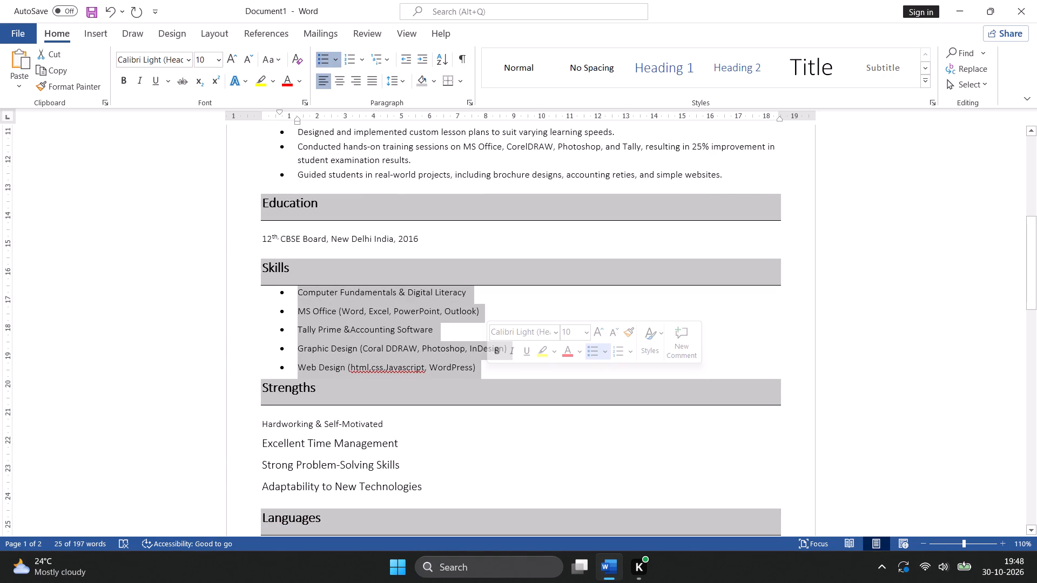
pyautogui.click(401, 86)
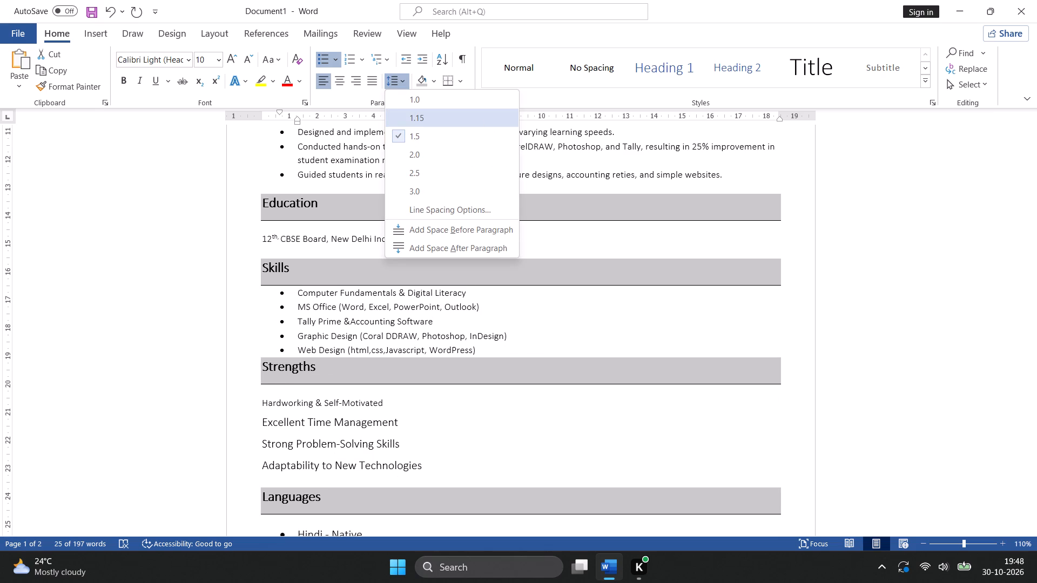
pyautogui.click(414, 125)
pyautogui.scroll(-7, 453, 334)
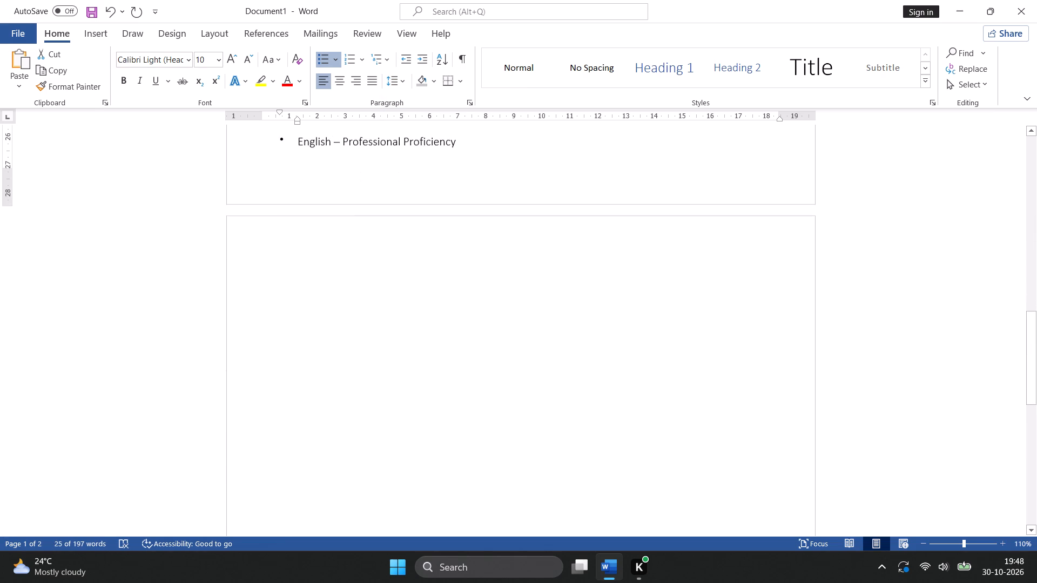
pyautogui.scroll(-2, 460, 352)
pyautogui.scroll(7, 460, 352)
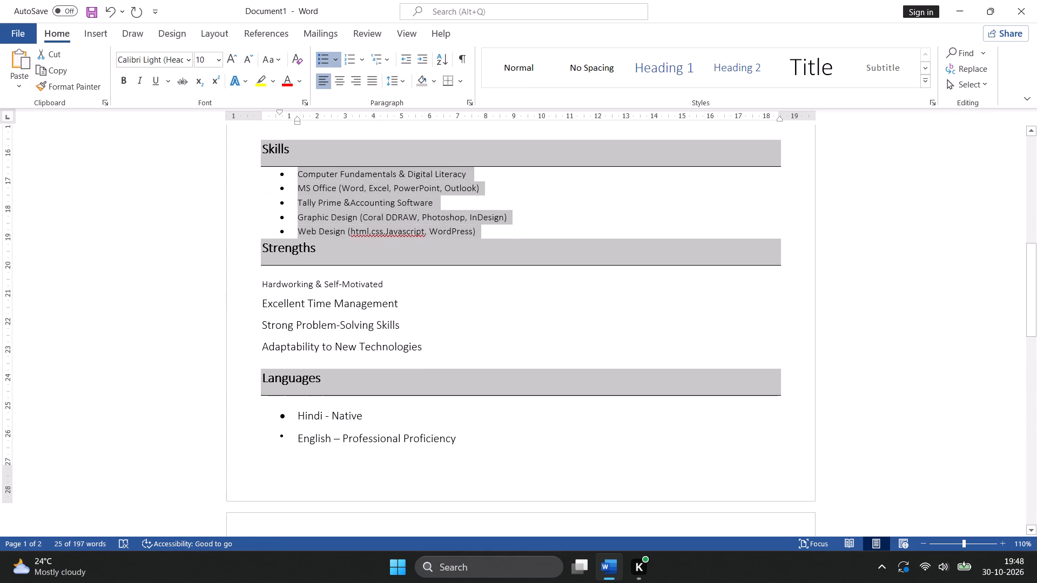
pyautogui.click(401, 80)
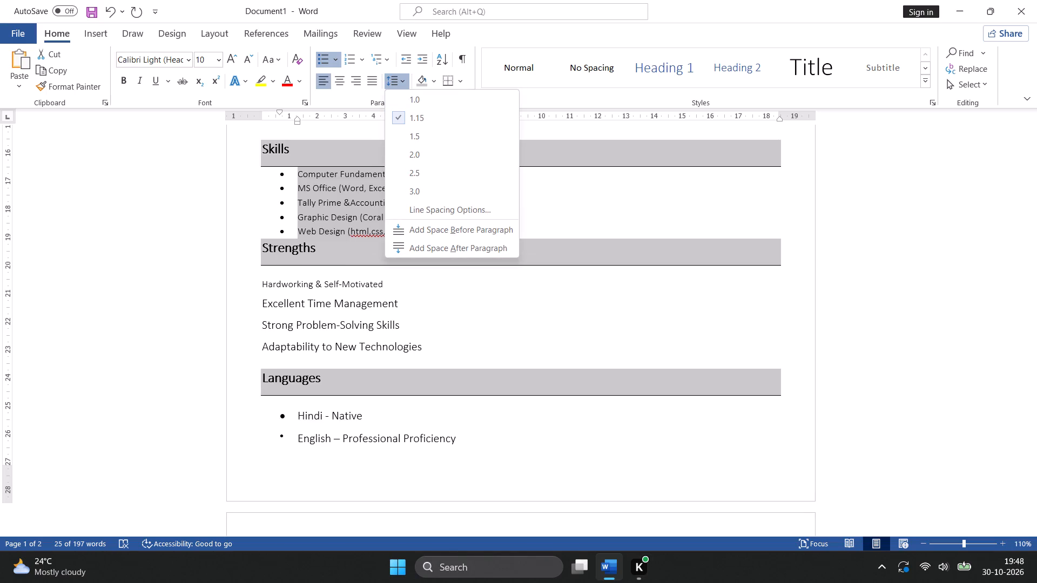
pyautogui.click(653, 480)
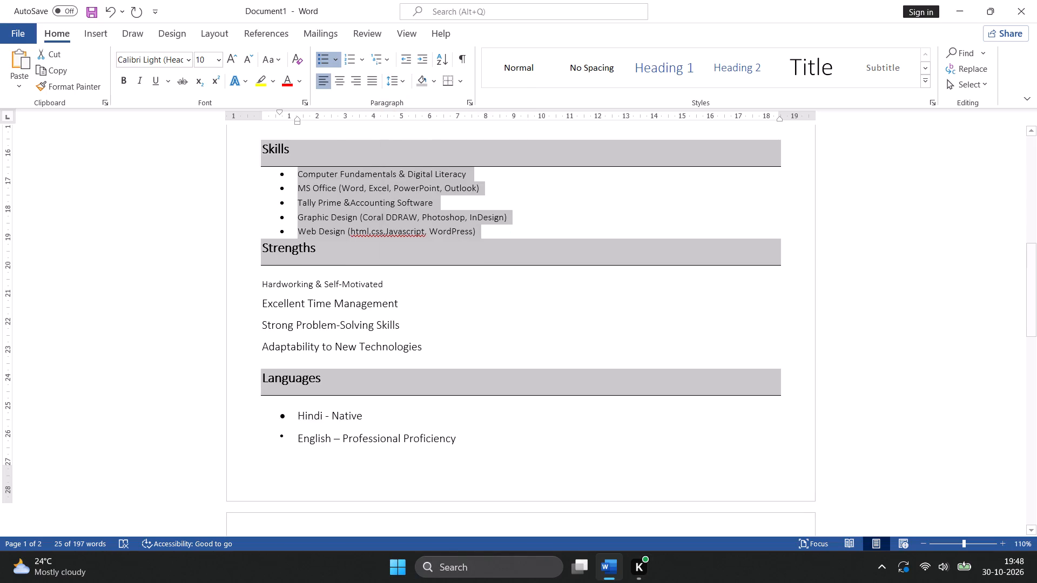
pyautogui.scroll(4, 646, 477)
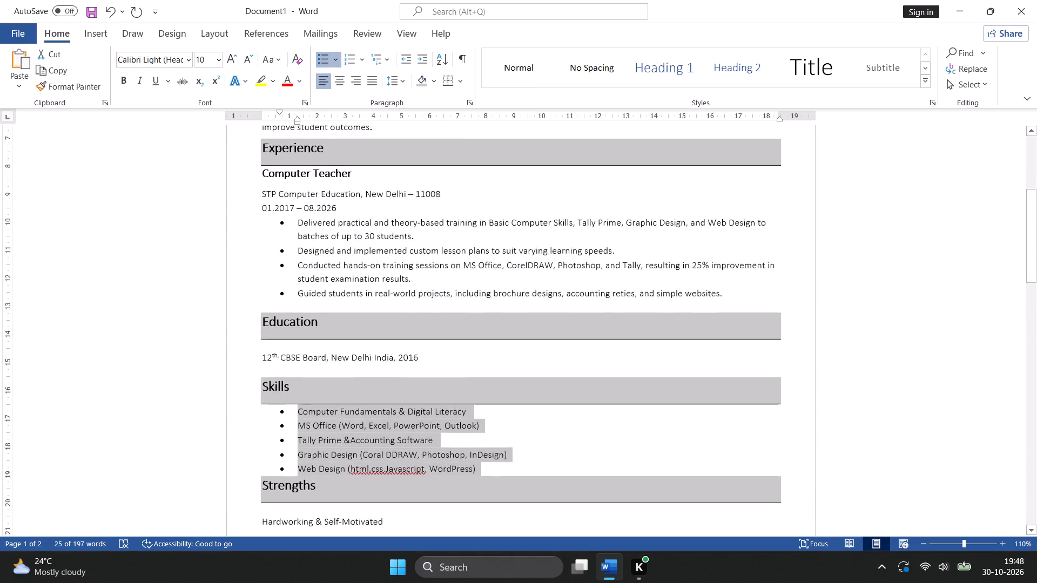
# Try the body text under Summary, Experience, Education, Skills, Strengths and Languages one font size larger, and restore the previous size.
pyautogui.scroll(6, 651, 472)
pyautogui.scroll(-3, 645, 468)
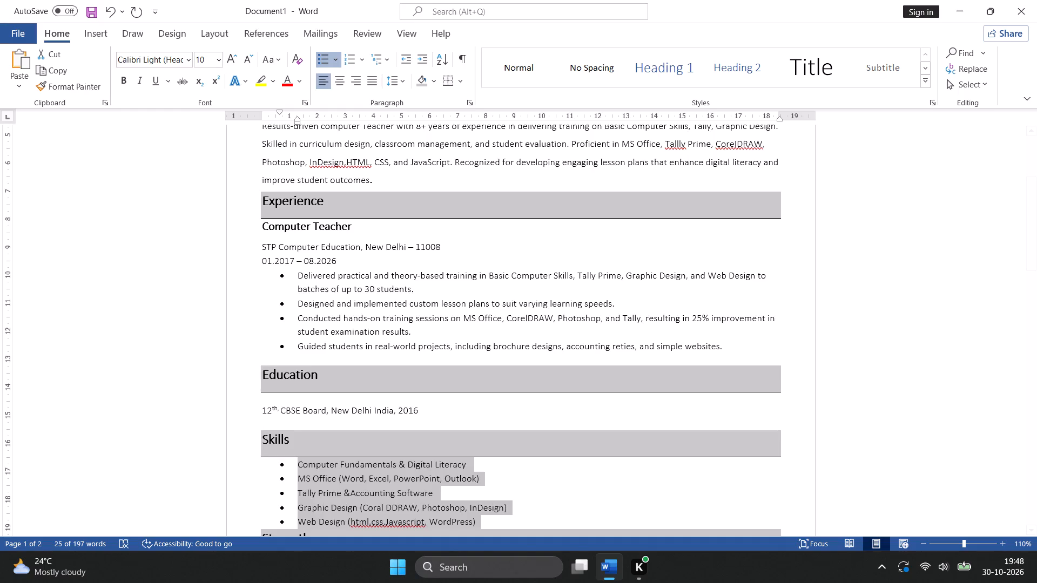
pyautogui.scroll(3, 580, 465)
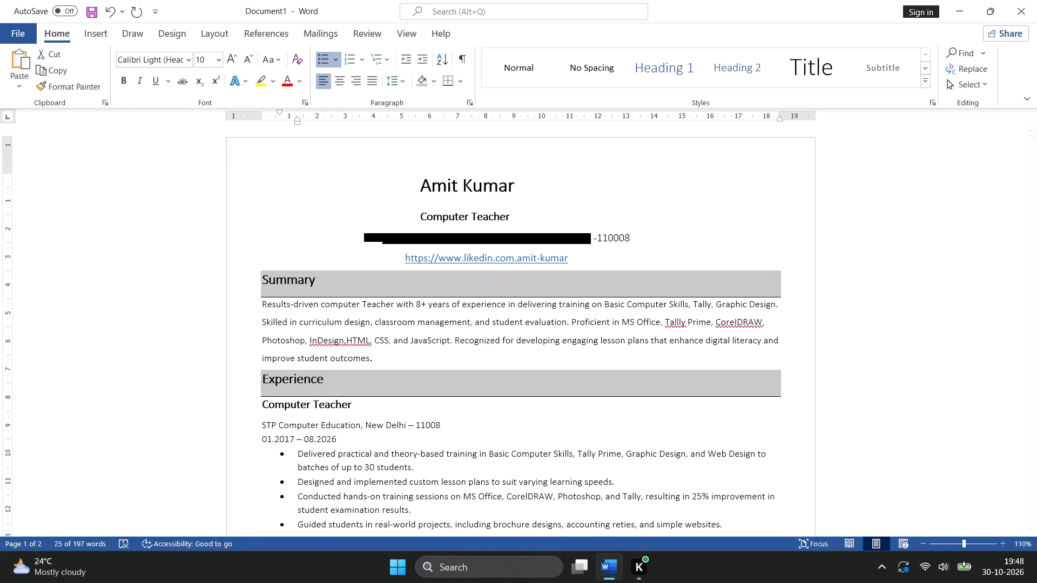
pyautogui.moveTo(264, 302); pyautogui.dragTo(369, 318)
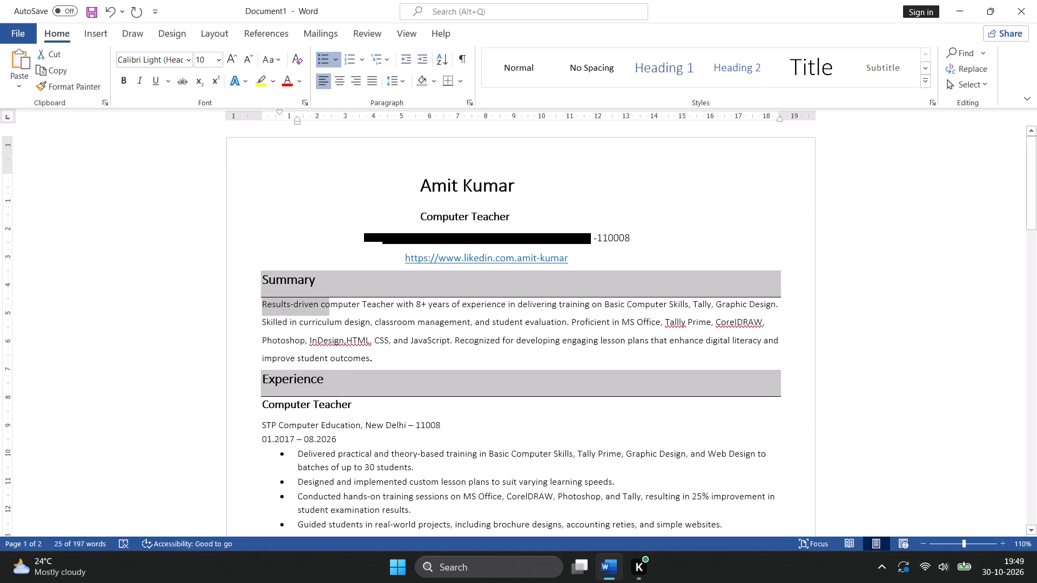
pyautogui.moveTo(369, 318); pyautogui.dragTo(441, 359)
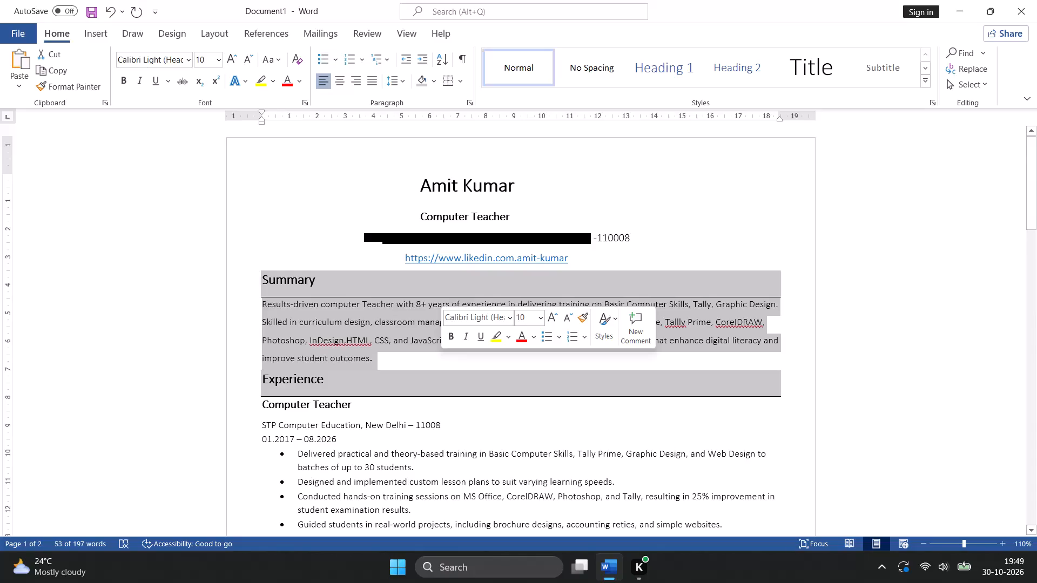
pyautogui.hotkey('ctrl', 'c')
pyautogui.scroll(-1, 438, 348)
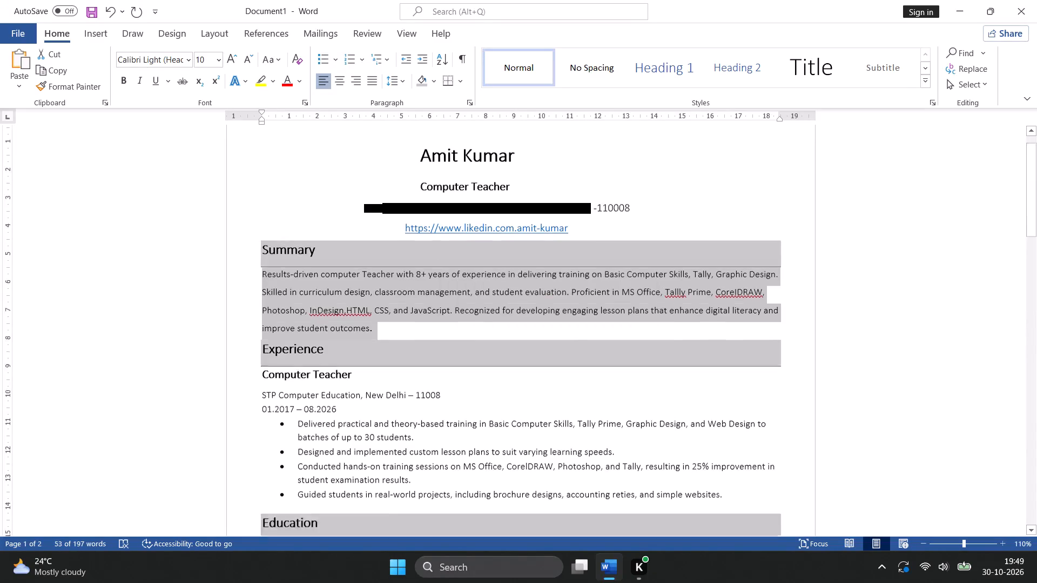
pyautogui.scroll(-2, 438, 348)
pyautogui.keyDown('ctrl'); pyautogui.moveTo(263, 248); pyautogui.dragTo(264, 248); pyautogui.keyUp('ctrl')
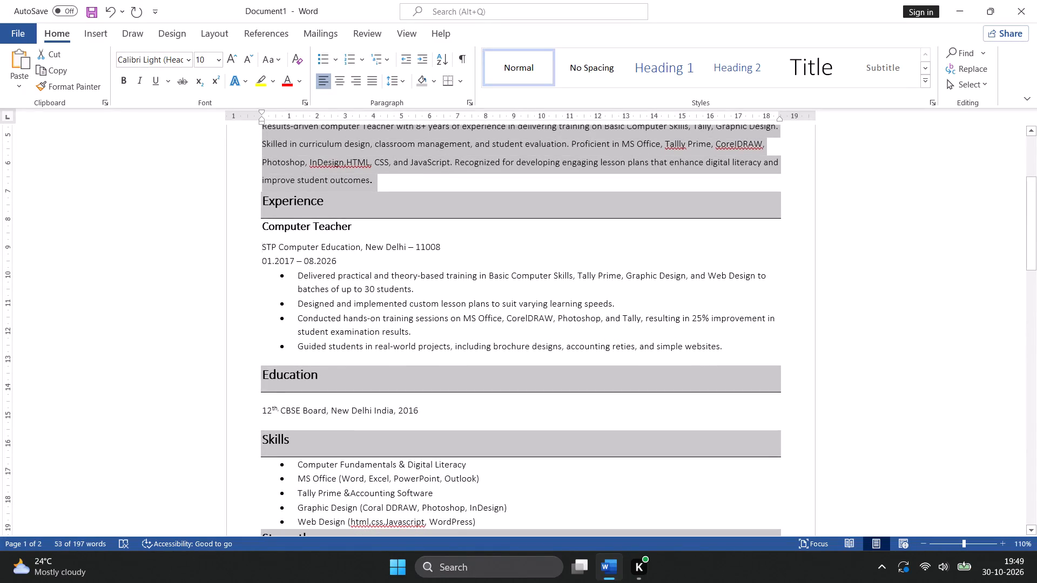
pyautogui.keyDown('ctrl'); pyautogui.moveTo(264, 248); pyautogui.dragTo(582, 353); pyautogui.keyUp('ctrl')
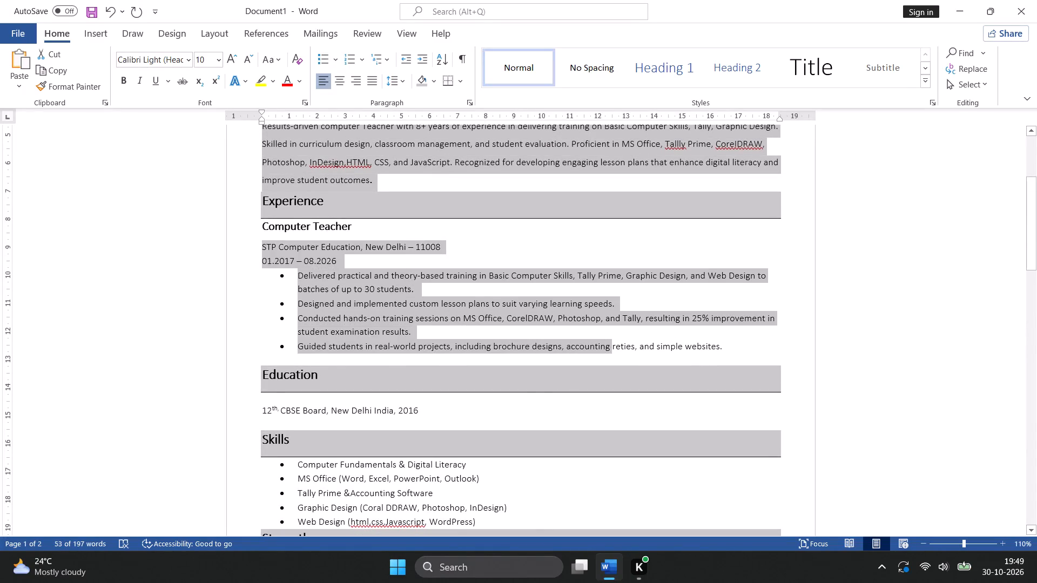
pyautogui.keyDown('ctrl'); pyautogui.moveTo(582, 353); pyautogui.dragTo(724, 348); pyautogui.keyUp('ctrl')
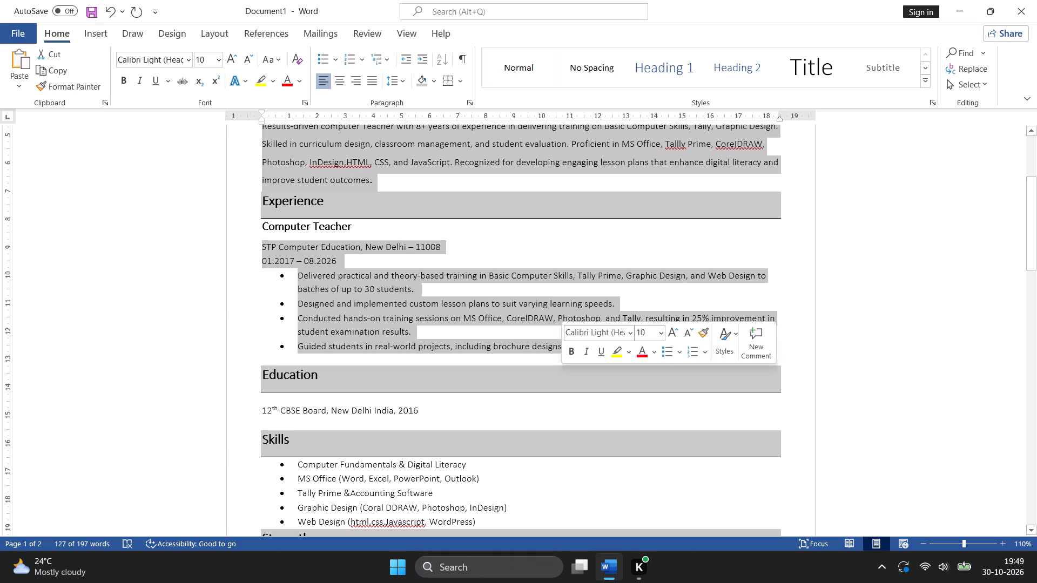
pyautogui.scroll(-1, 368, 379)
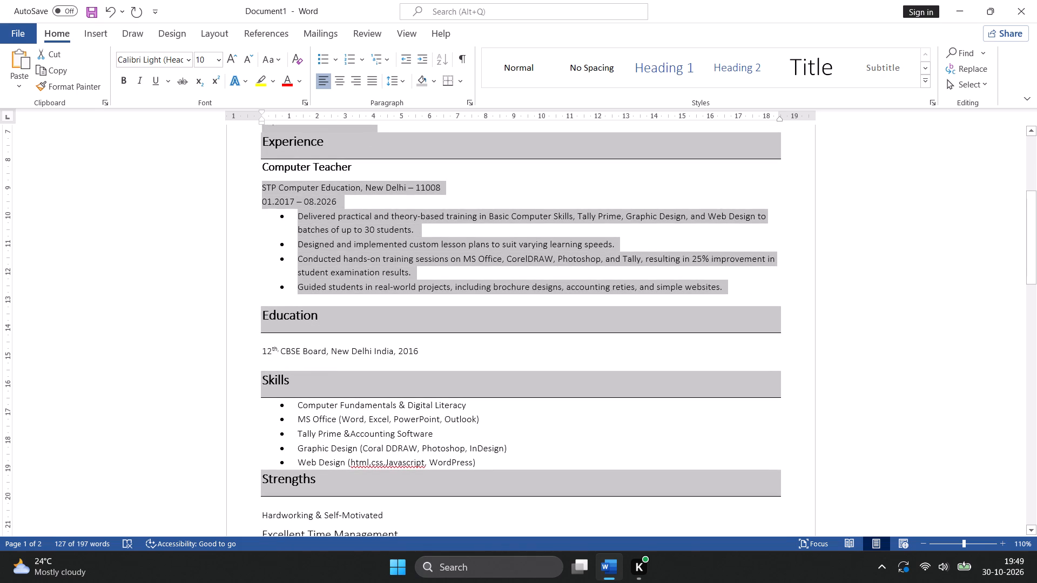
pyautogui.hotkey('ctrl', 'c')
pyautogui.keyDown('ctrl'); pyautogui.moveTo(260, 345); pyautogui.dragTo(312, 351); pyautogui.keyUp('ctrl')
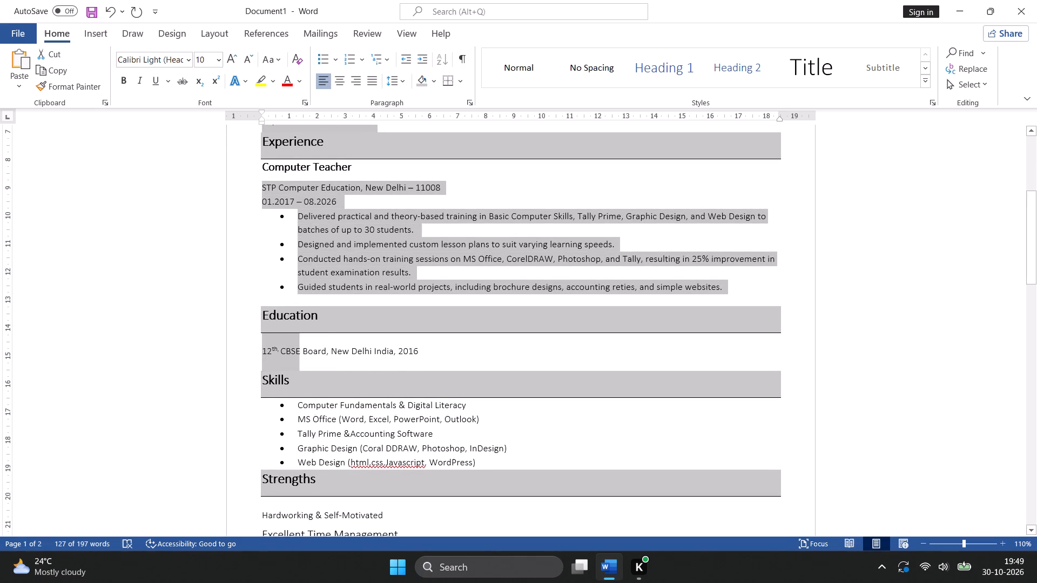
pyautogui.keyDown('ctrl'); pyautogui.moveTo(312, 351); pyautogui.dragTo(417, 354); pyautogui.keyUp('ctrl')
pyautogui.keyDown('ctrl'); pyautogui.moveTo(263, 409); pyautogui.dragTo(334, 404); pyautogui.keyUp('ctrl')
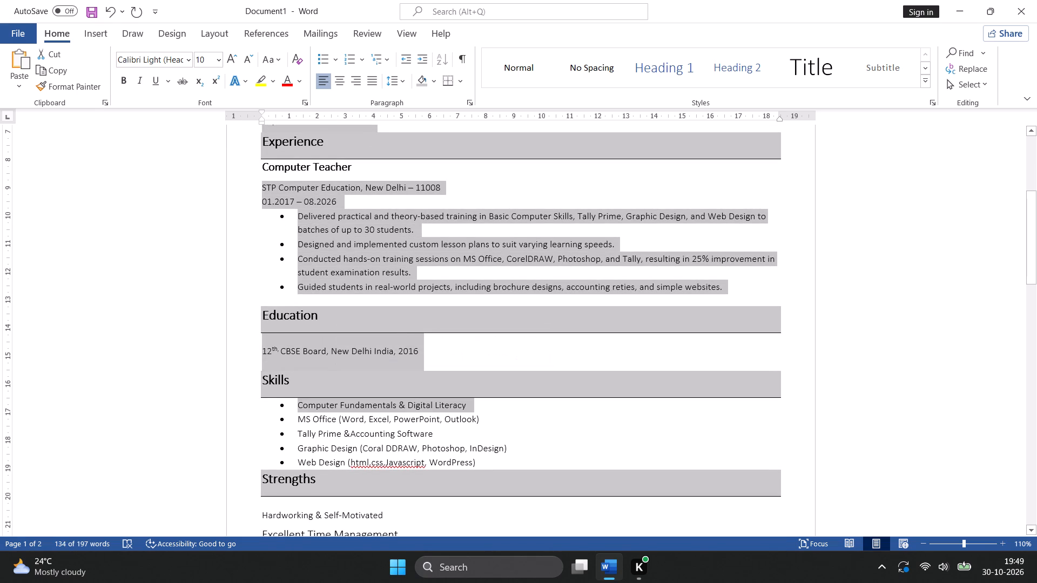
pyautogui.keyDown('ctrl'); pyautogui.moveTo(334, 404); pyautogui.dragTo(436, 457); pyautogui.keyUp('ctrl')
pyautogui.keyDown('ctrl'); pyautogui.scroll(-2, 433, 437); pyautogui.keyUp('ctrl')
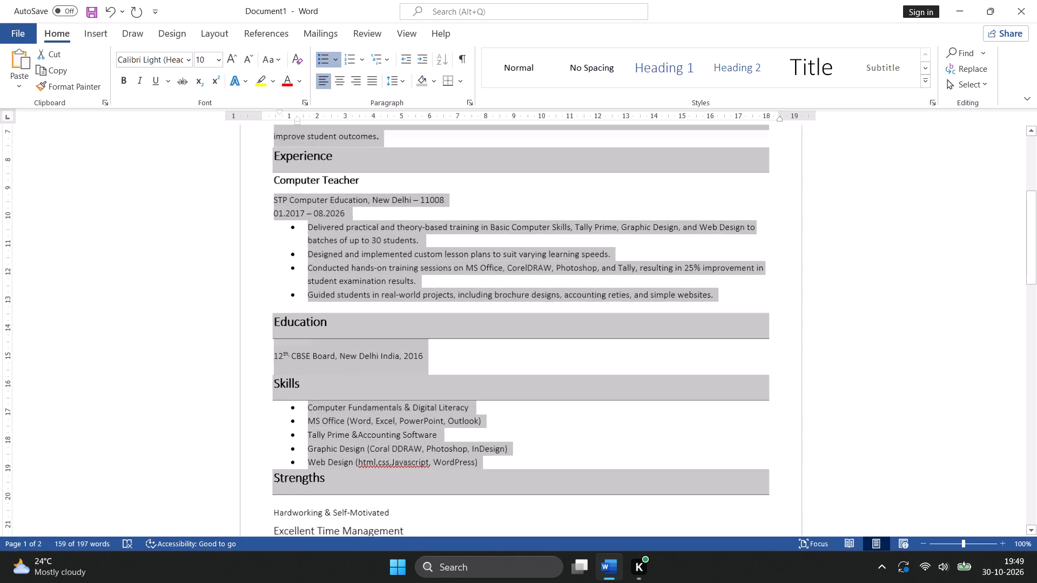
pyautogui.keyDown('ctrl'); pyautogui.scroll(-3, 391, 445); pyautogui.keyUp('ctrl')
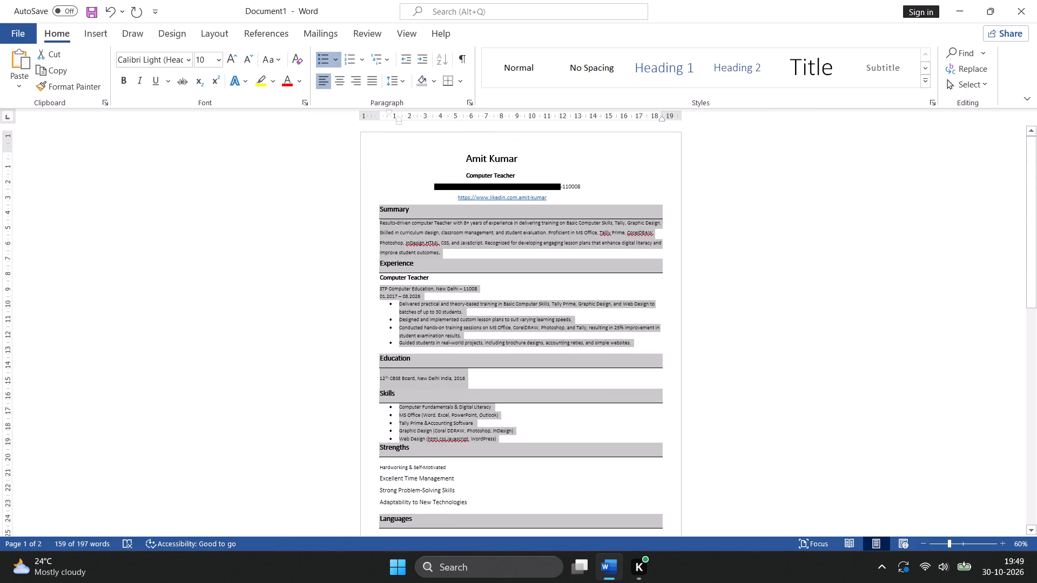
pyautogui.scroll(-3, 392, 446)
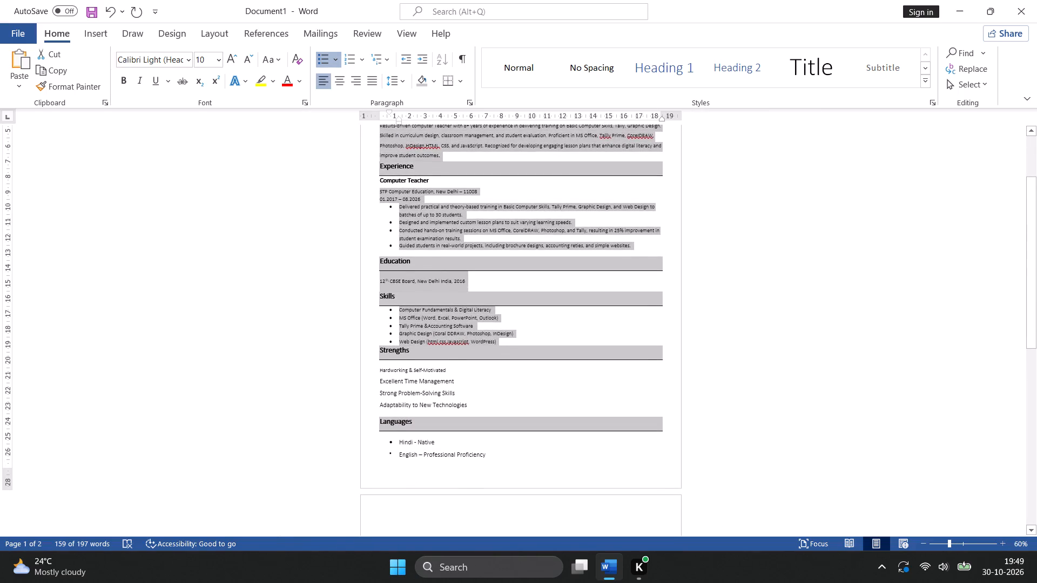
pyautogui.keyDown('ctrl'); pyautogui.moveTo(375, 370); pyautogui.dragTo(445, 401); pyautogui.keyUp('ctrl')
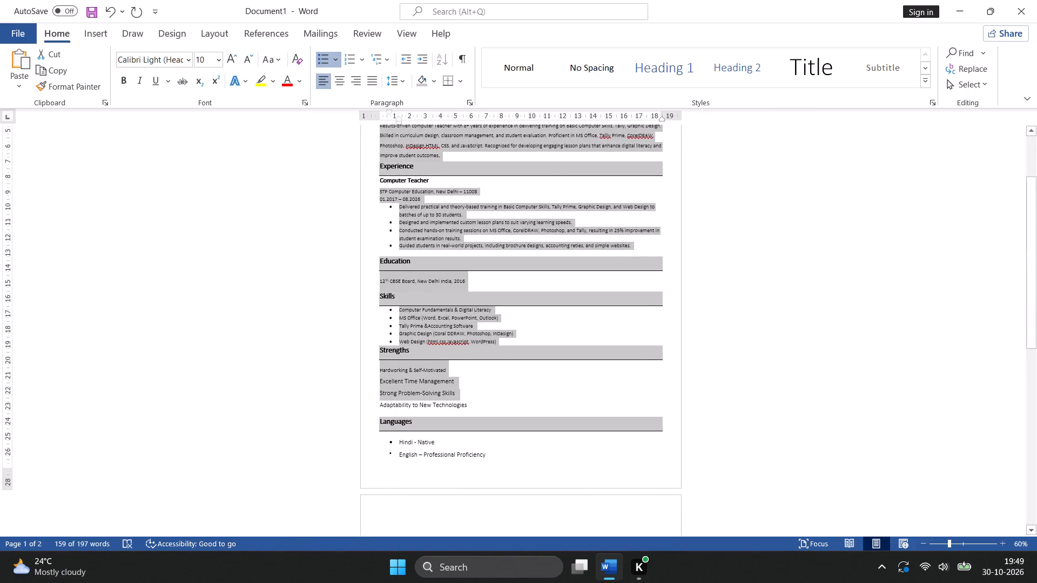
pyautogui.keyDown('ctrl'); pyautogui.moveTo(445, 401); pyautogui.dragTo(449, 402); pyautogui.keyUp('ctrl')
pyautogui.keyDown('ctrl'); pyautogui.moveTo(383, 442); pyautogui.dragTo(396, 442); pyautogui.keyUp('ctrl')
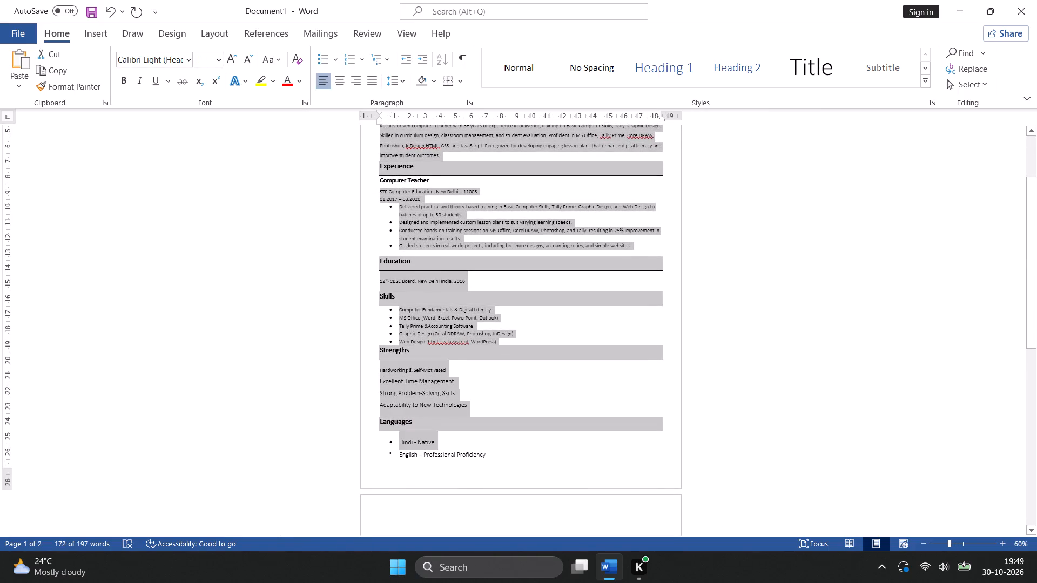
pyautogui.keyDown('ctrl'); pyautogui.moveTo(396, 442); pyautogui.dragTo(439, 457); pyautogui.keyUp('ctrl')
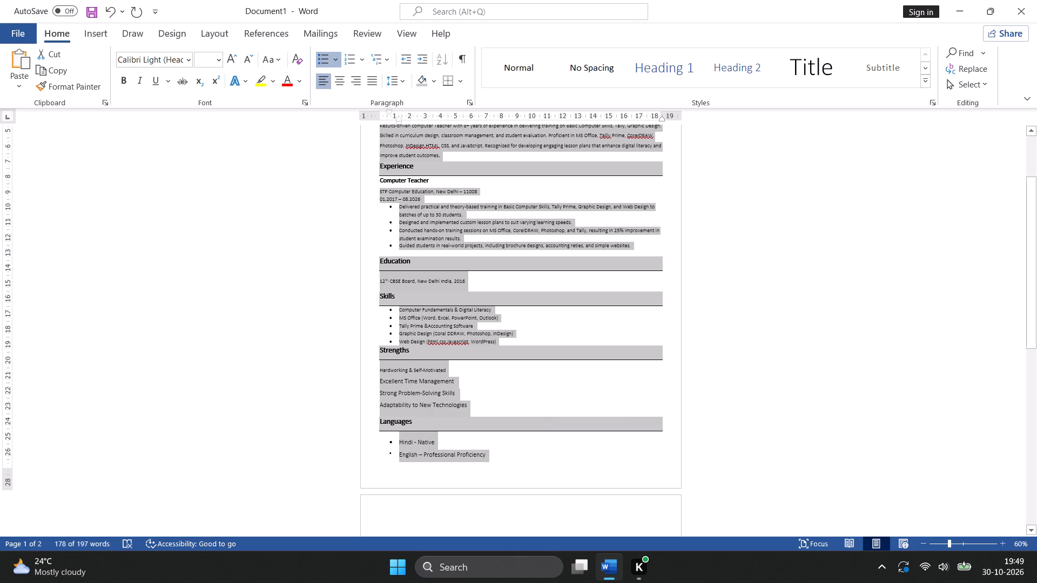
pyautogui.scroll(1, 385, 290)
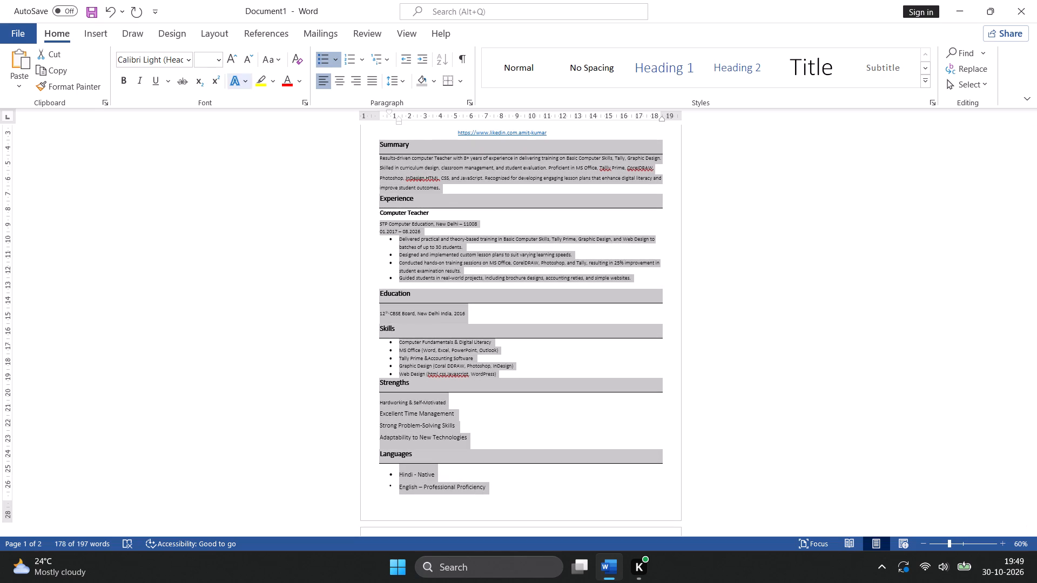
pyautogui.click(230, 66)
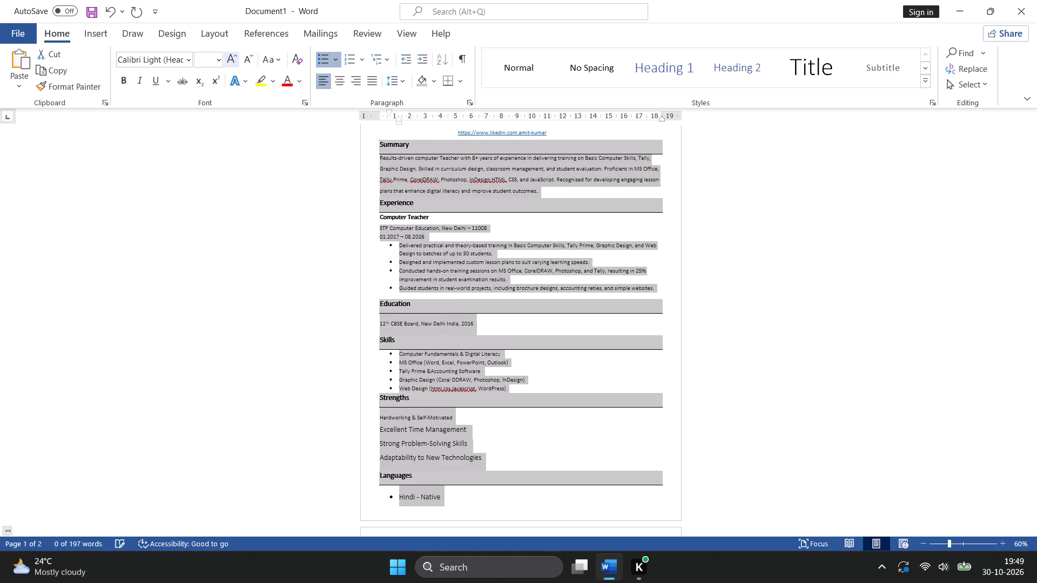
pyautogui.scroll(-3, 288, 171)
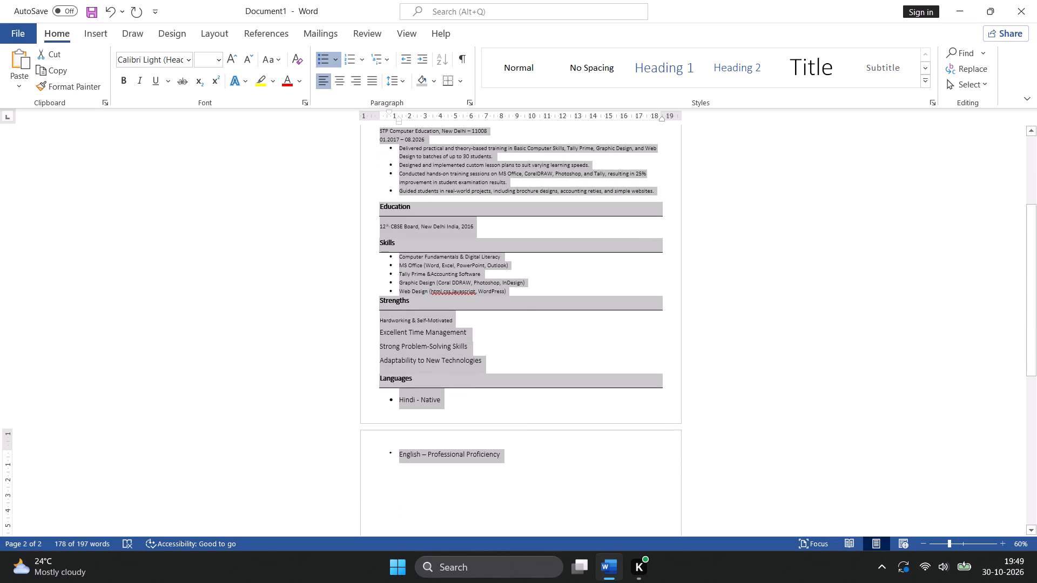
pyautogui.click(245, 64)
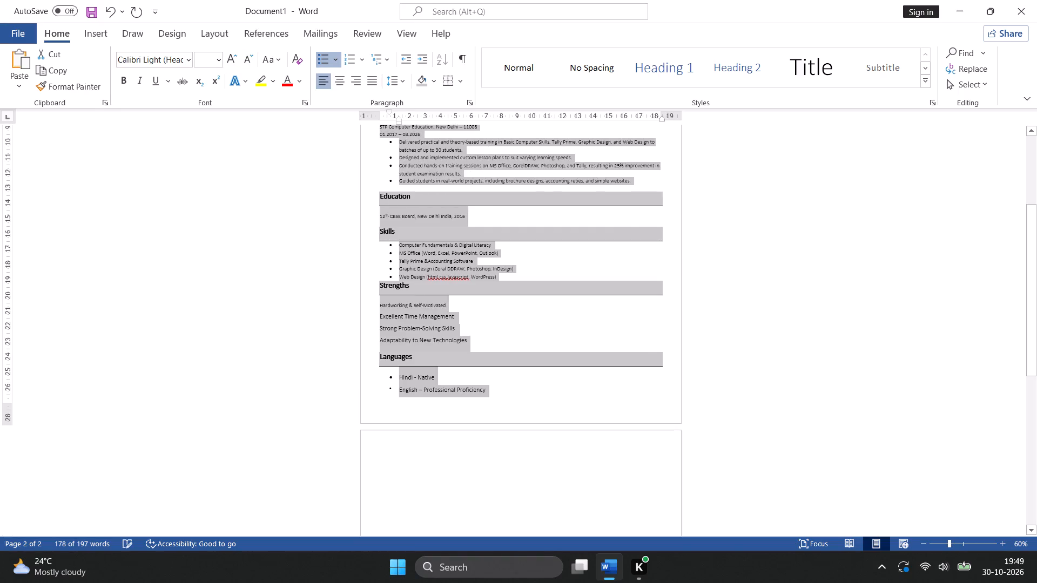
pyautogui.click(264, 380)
# Format the 12th CBSE Board line under Education as a bulleted list item.
pyautogui.scroll(3, 491, 396)
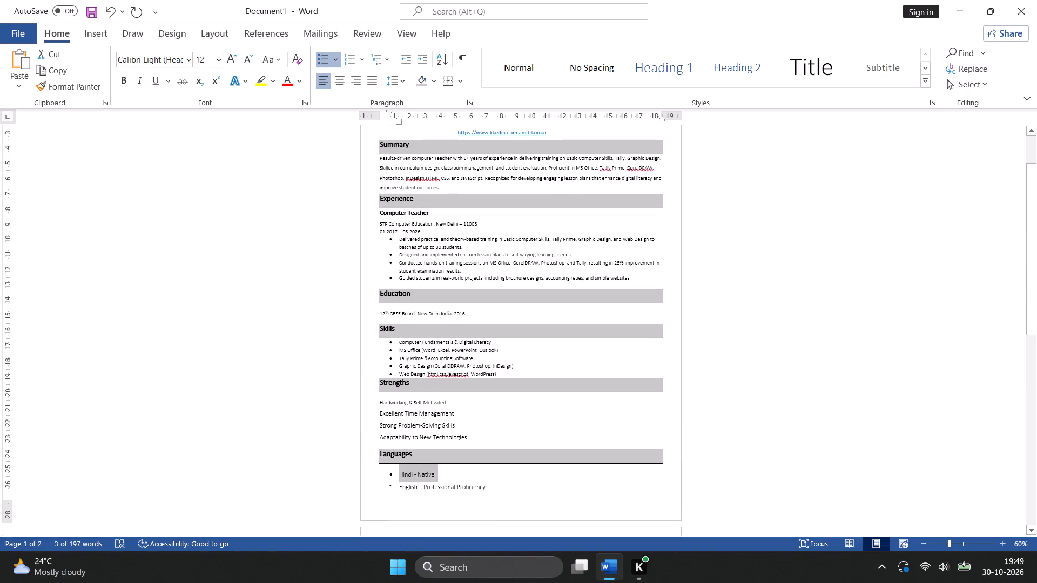
pyautogui.keyDown('ctrl'); pyautogui.scroll(3, 491, 392); pyautogui.keyUp('ctrl')
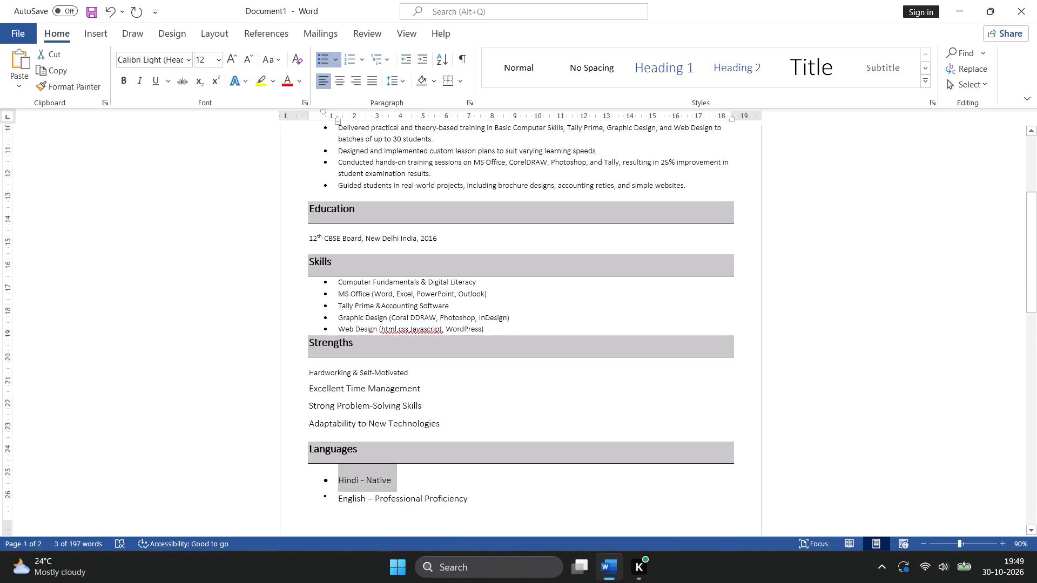
pyautogui.scroll(7, 488, 356)
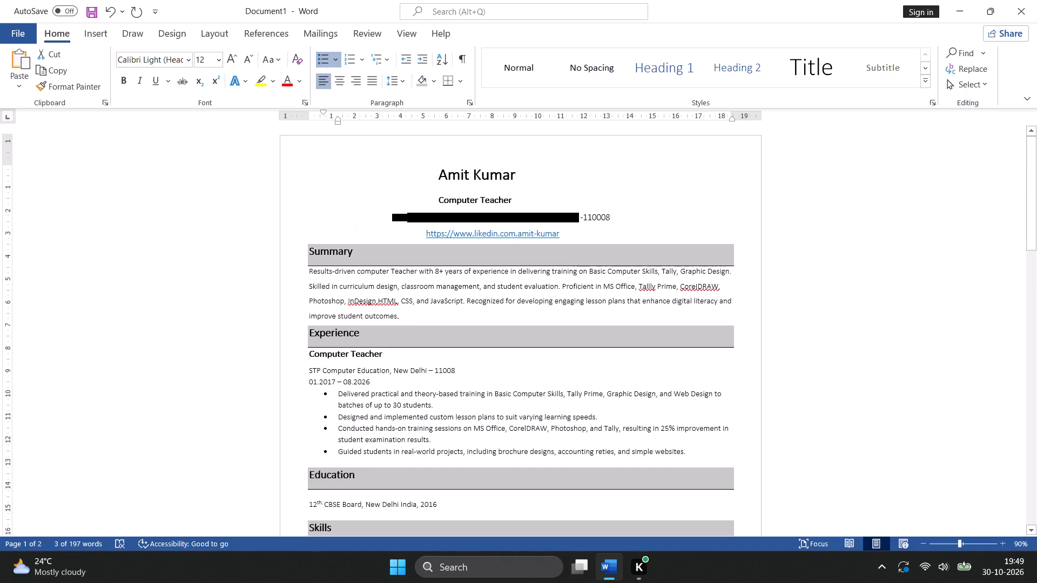
pyautogui.scroll(-3, 482, 361)
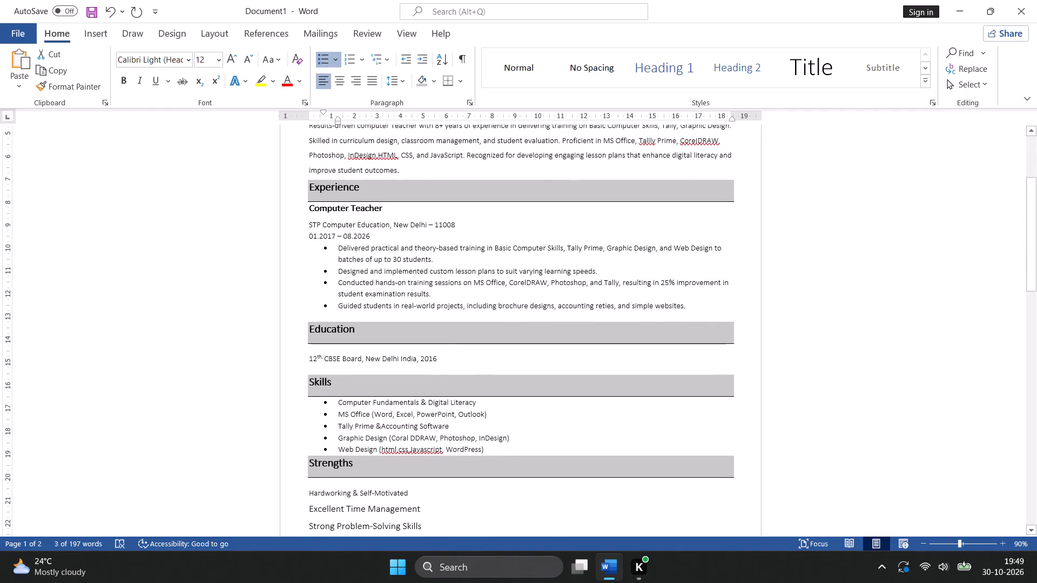
pyautogui.moveTo(455, 361); pyautogui.dragTo(312, 354)
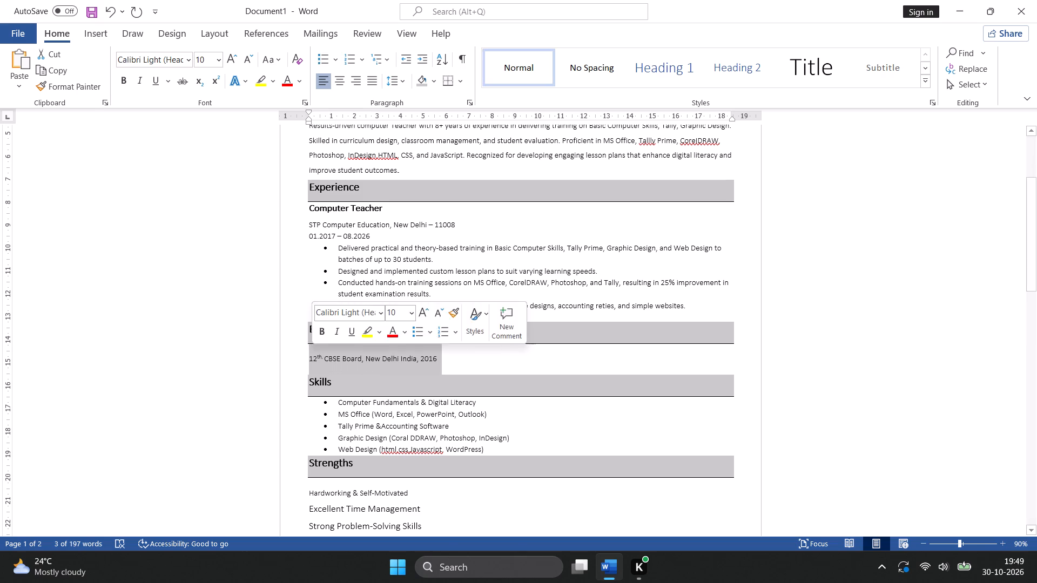
pyautogui.click(324, 62)
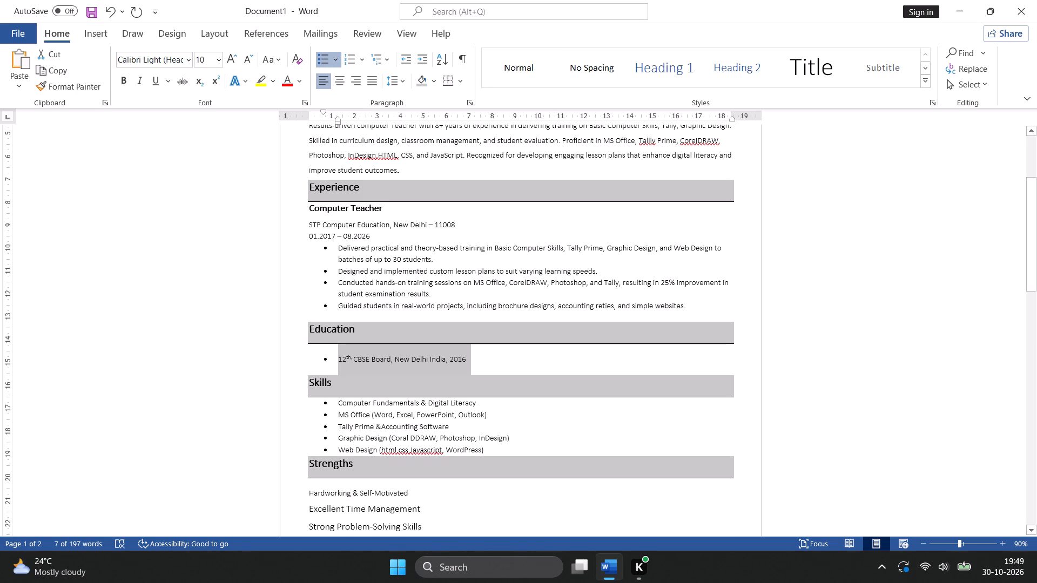
pyautogui.click(605, 353)
# Review the resume's layout and spacing from the name header down to the Languages section.
pyautogui.scroll(-3, 596, 349)
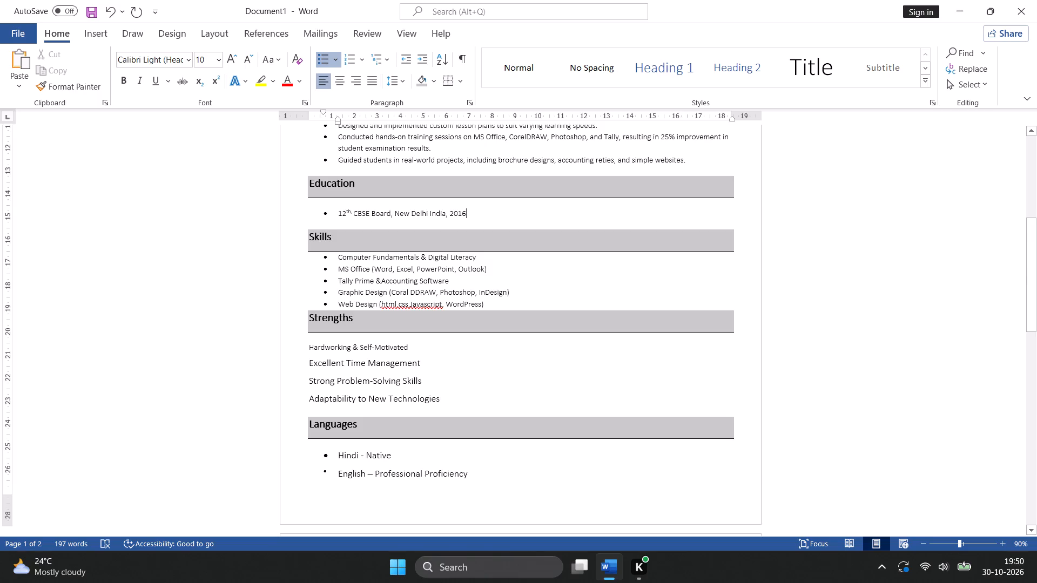
pyautogui.scroll(8, 592, 351)
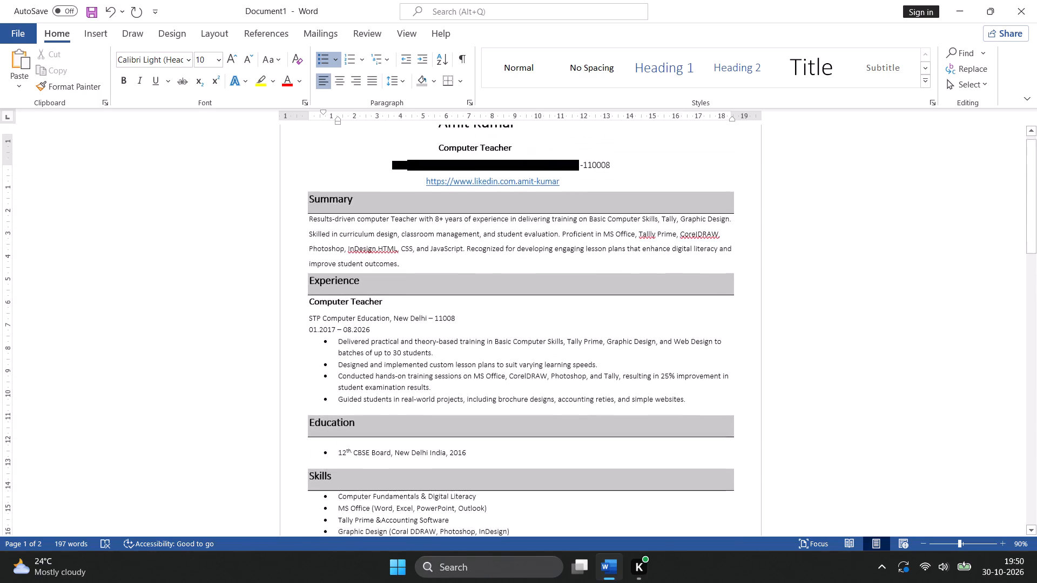
pyautogui.scroll(4, 590, 352)
pyautogui.scroll(-4, 591, 343)
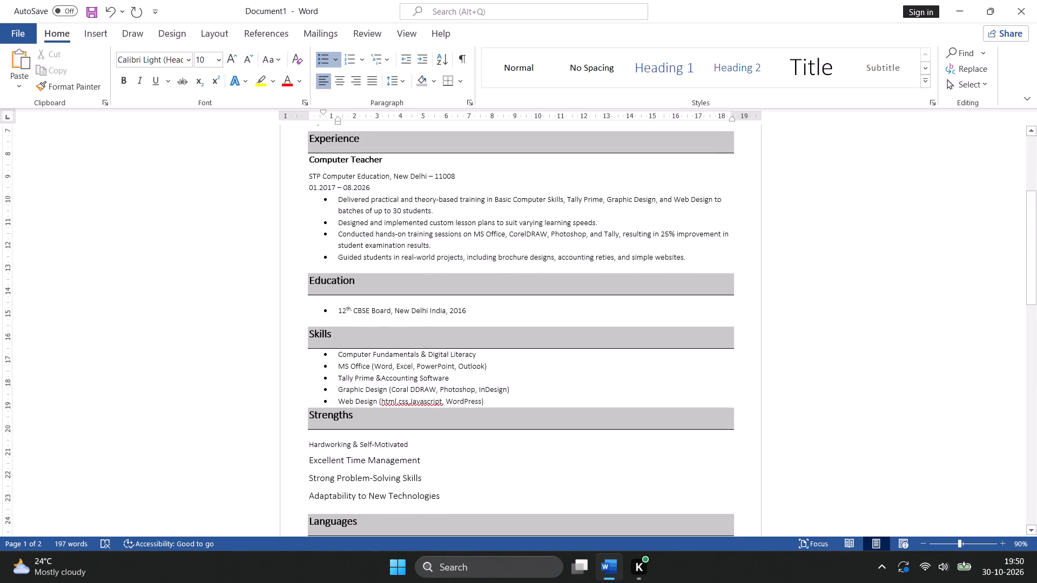
pyautogui.scroll(-2, 591, 345)
pyautogui.scroll(3, 591, 345)
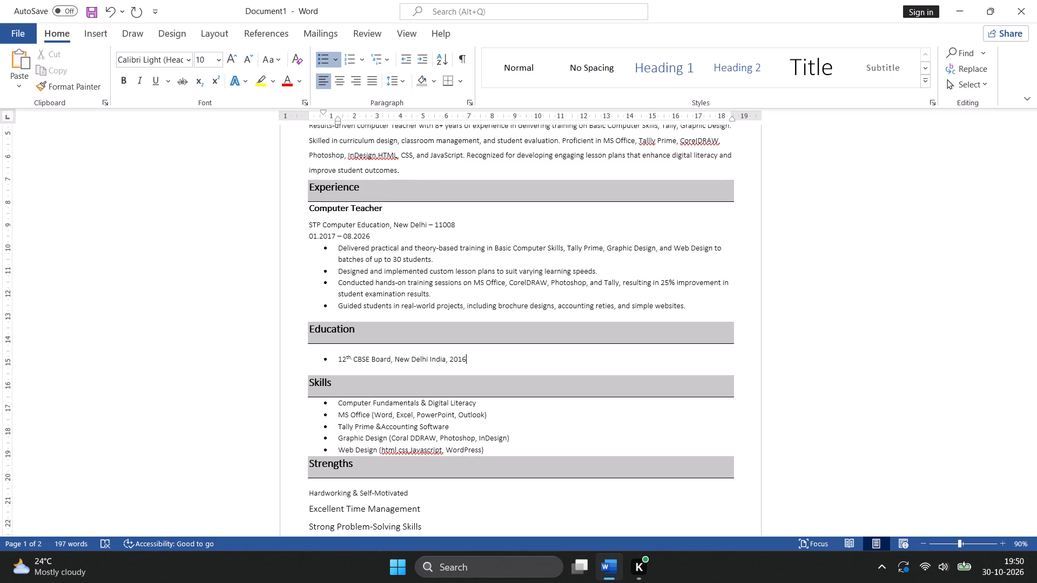
pyautogui.scroll(1, 562, 342)
pyautogui.scroll(-5, 562, 342)
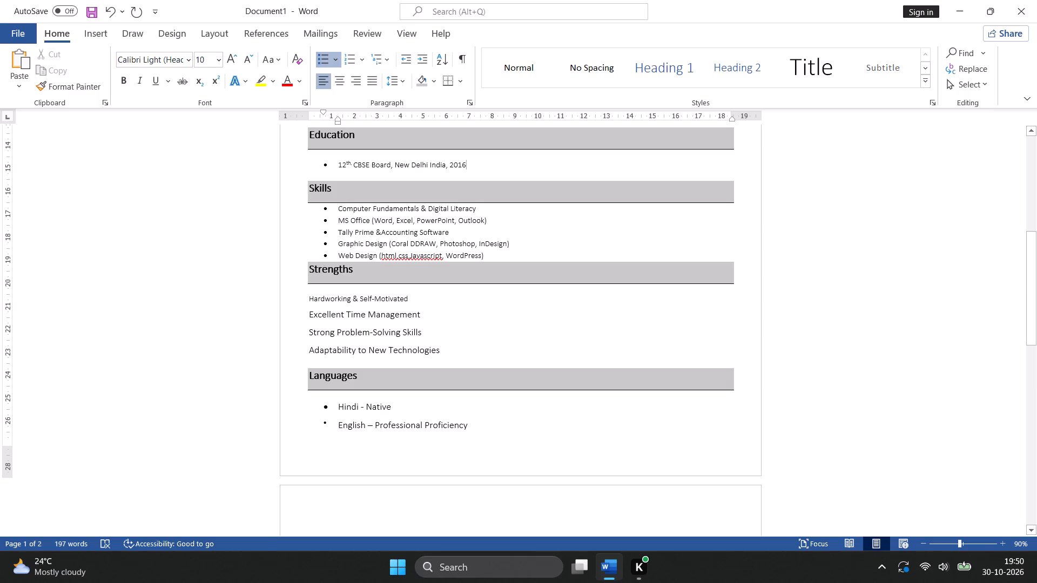
pyautogui.scroll(6, 426, 442)
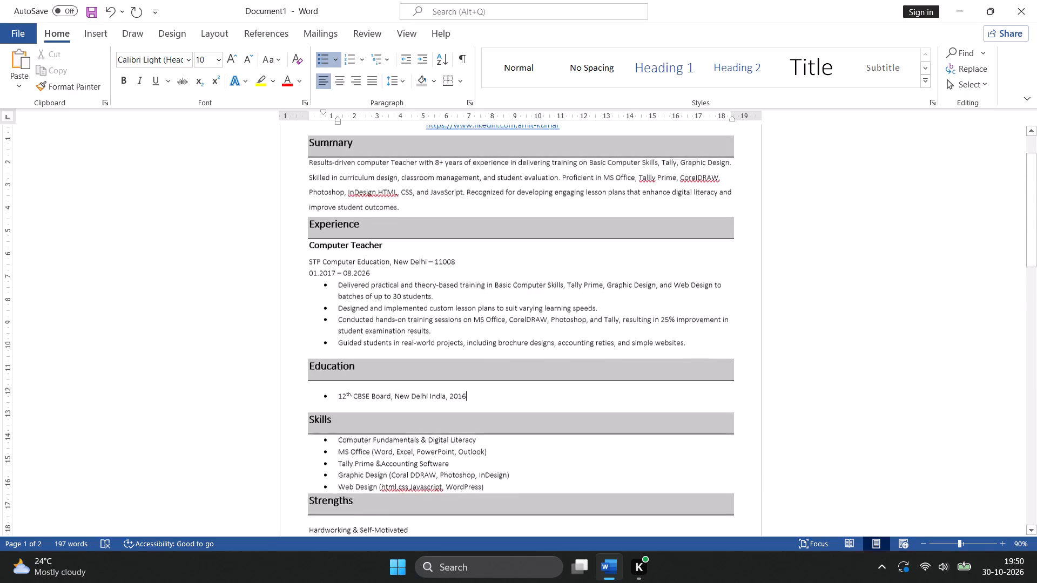
pyautogui.scroll(7, 440, 381)
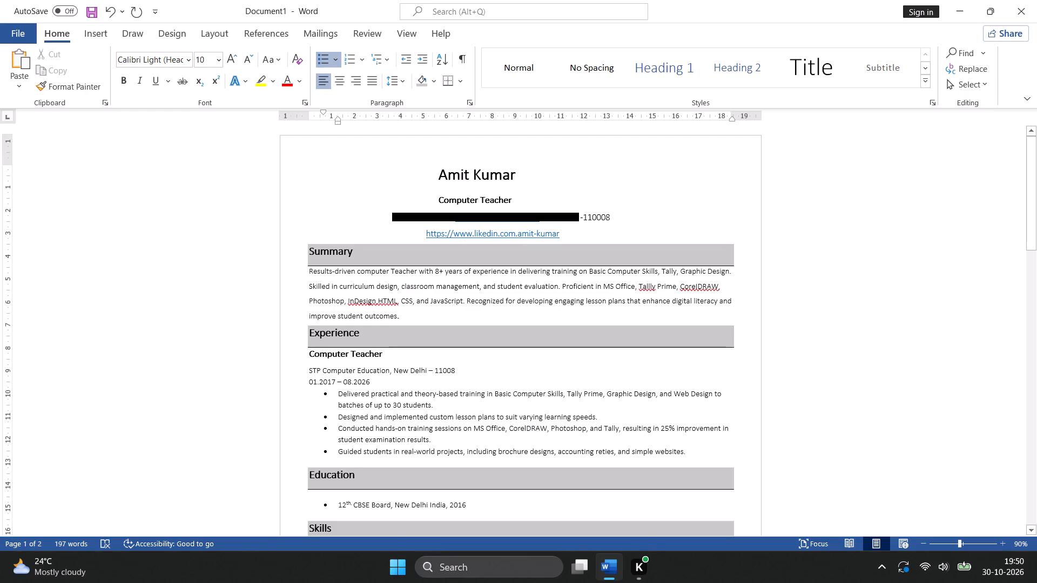
# Save the resume as a Word document in the D: CREATER > MS WORD folder, appending " (Resume)" to the suggested file name.
pyautogui.hotkey('ctrl', 's')
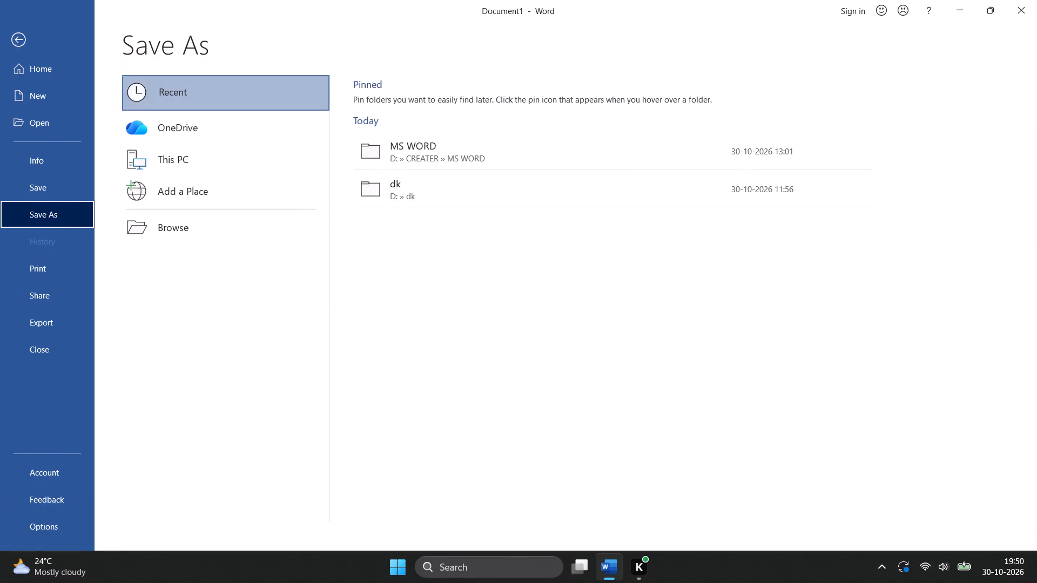
pyautogui.click(250, 162)
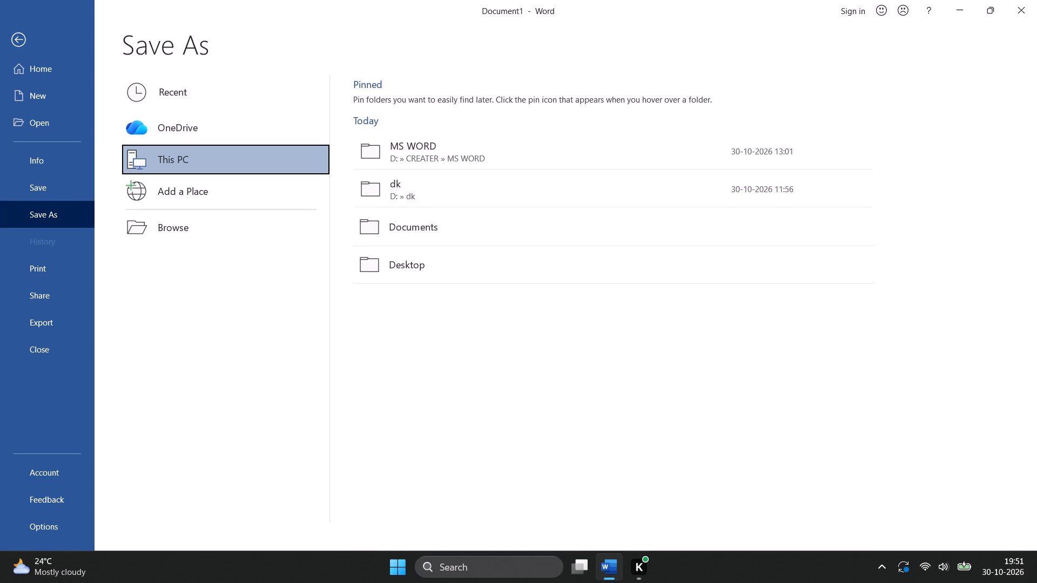
pyautogui.click(437, 150)
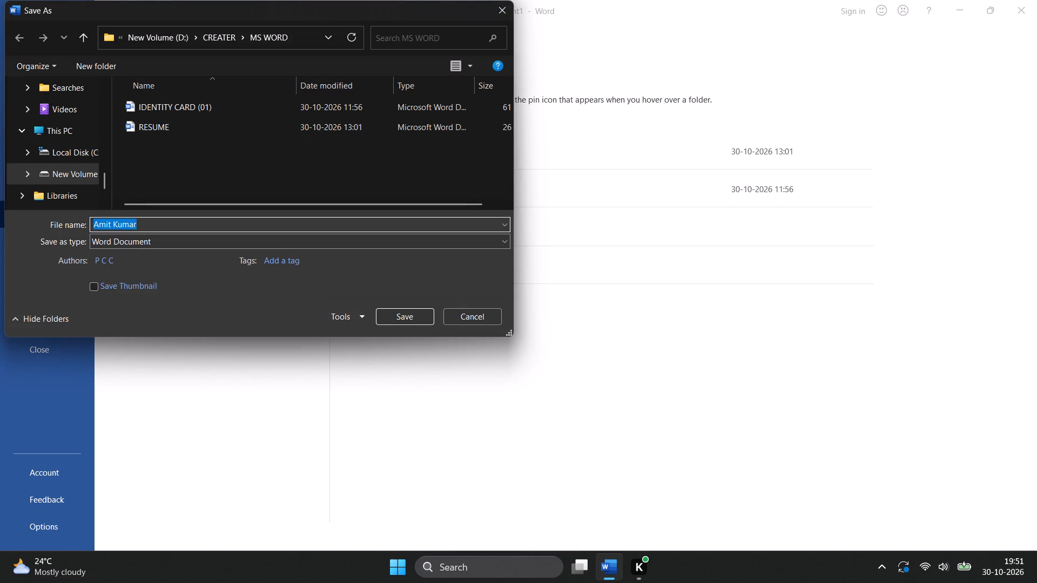
pyautogui.click(142, 230)
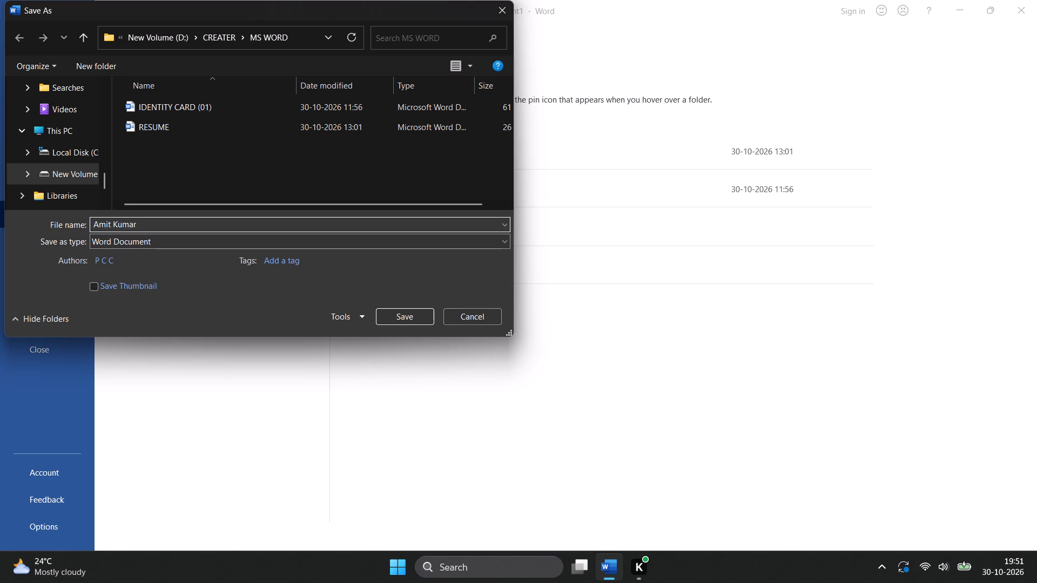
pyautogui.click(145, 214)
pyautogui.hotkey('shift', '(')
pyautogui.press('BackSpace')
pyautogui.hotkey('alt', 'space')
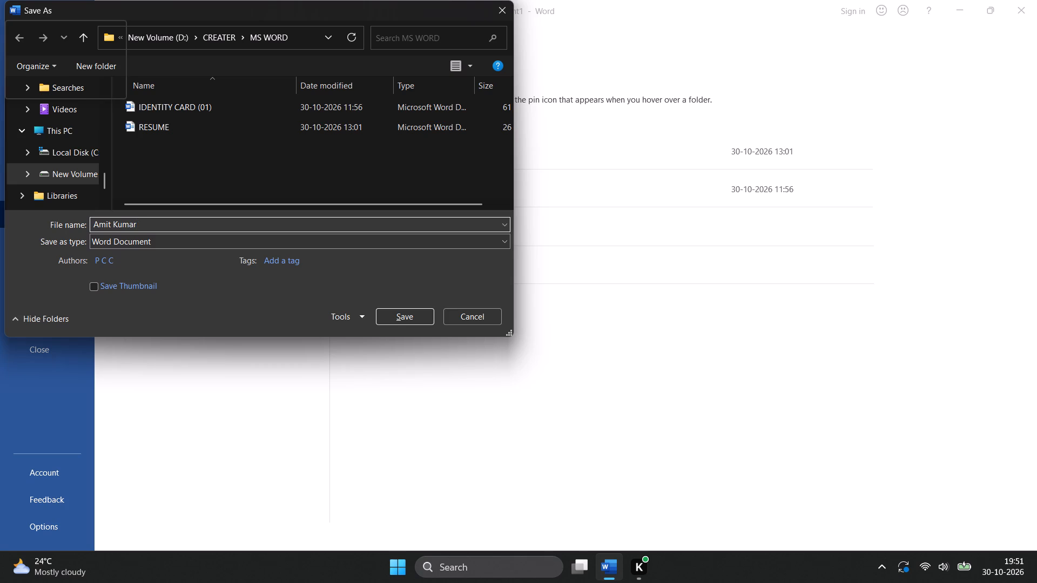
pyautogui.press('space')
pyautogui.click(144, 220)
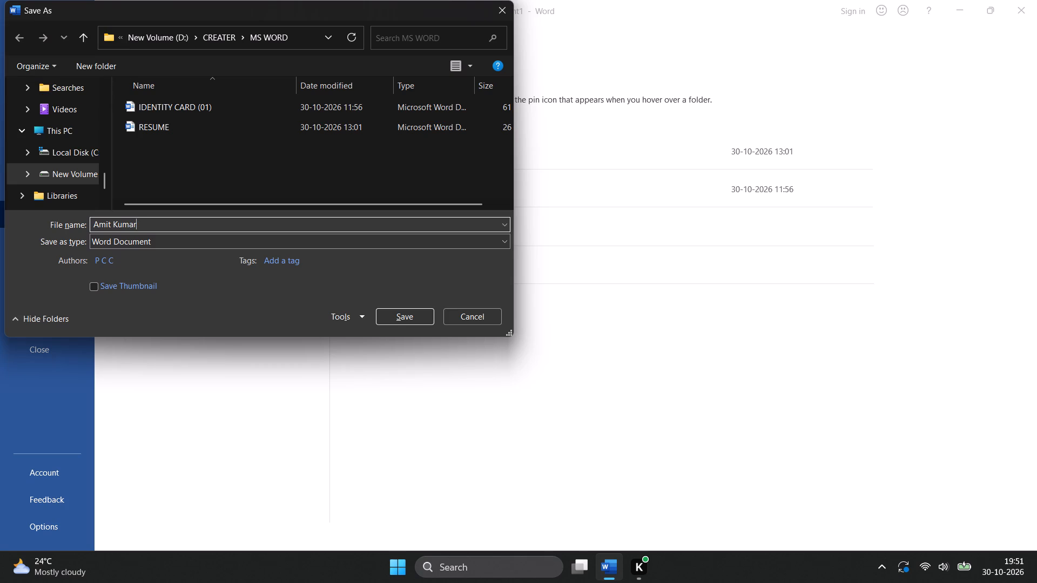
pyautogui.click(139, 228)
pyautogui.press('space')
pyautogui.hotkey('shift', '(')
pyautogui.write('Resume')
pyautogui.hotkey('shift', ')')
pyautogui.scroll(1, 307, 125)
pyautogui.click(413, 314)
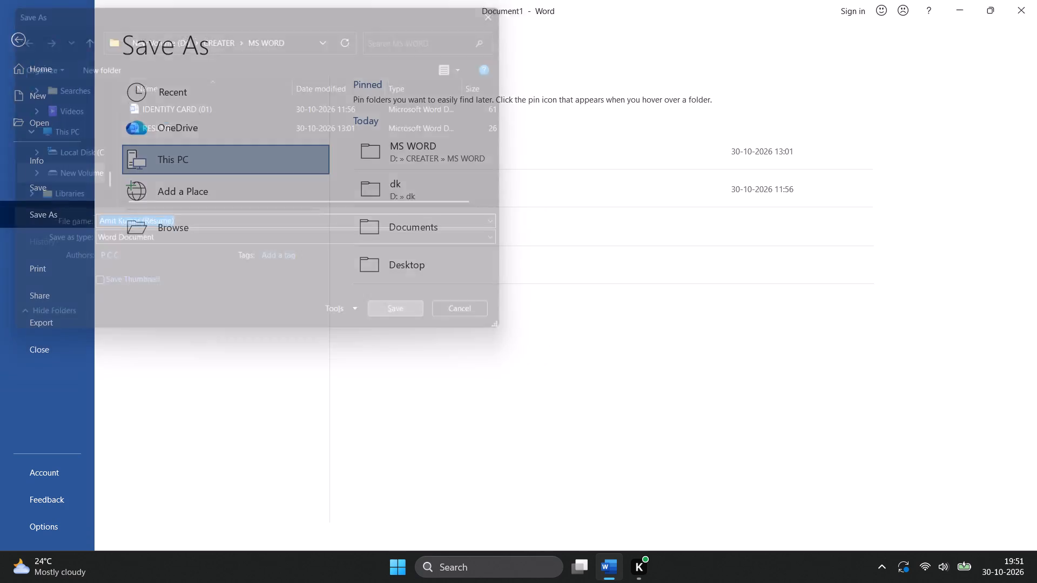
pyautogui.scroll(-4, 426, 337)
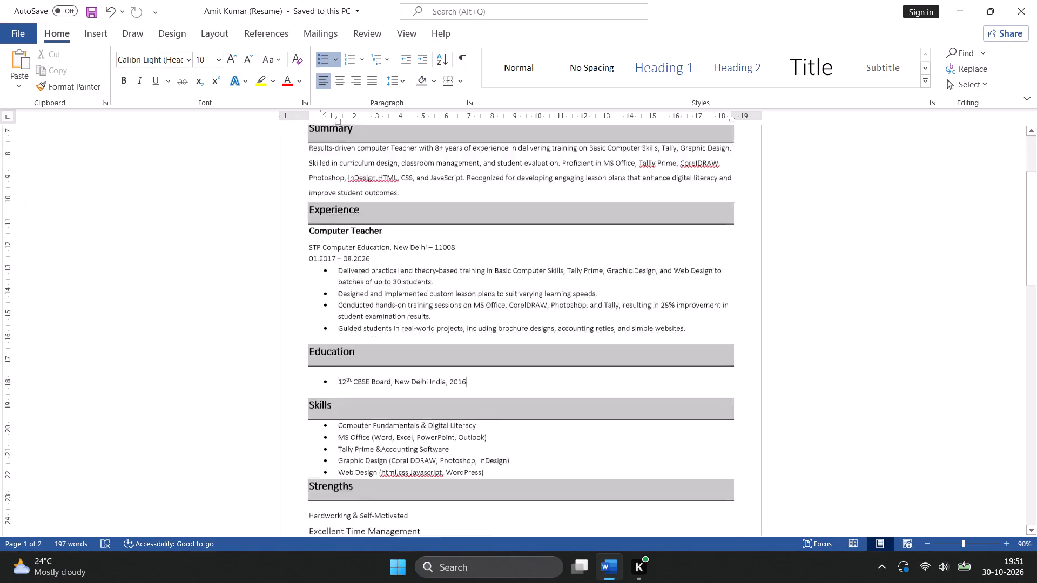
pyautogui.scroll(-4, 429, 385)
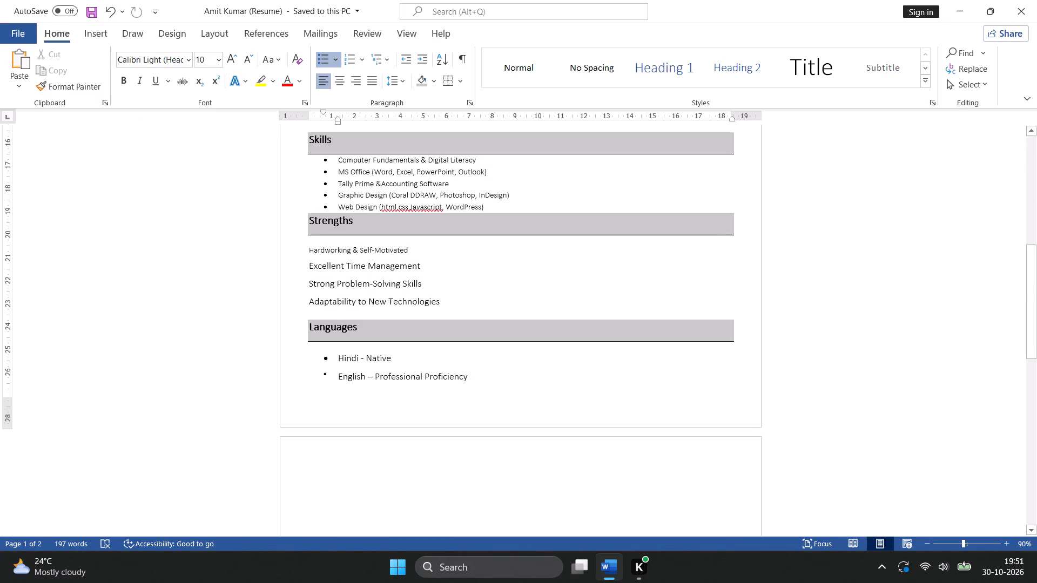
# Switch to File Explorer and look through the recent files for the saved resume.
pyautogui.click(396, 571)
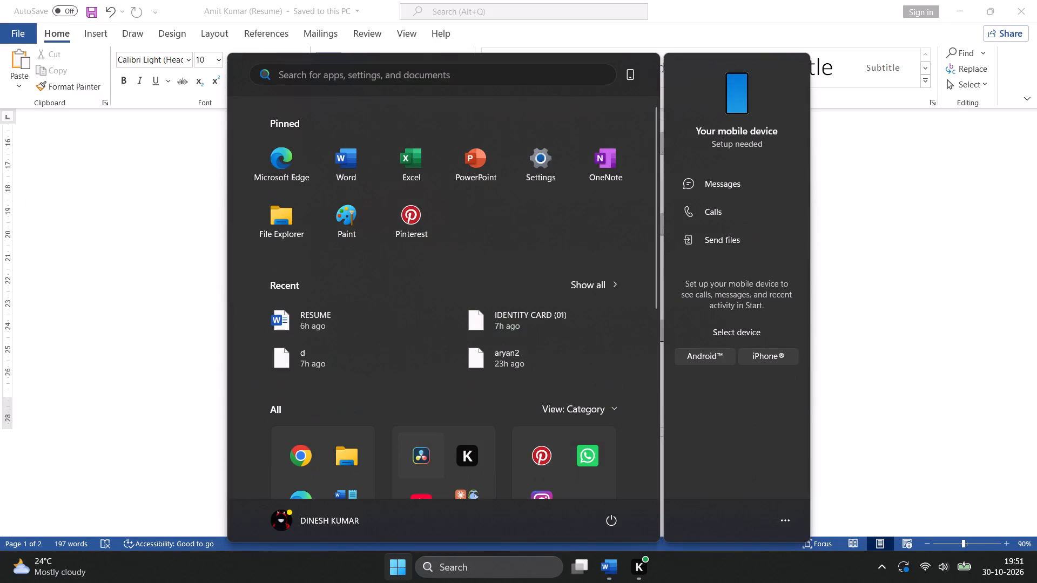
pyautogui.click(335, 463)
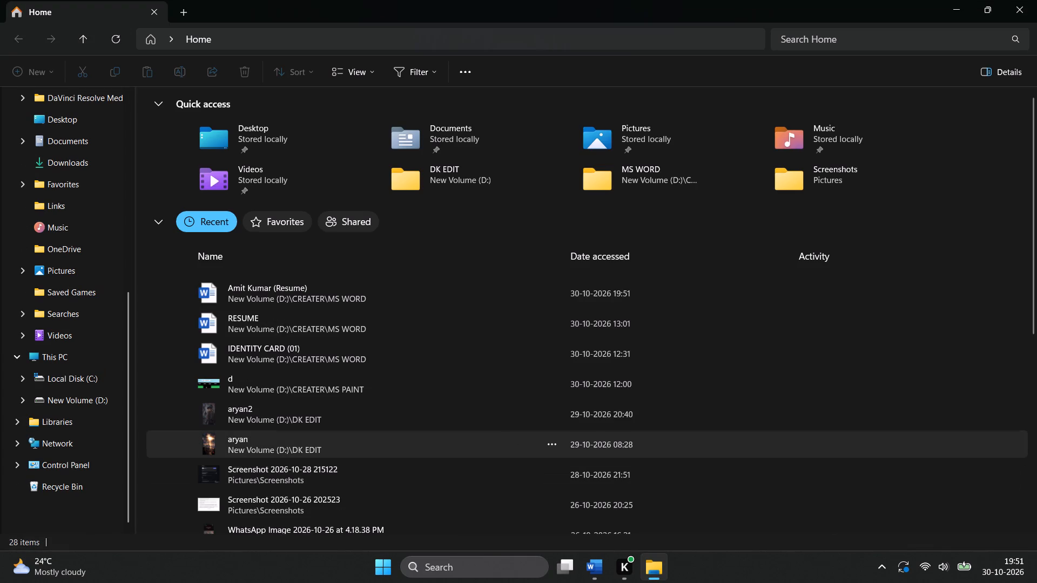
pyautogui.scroll(-1, 243, 446)
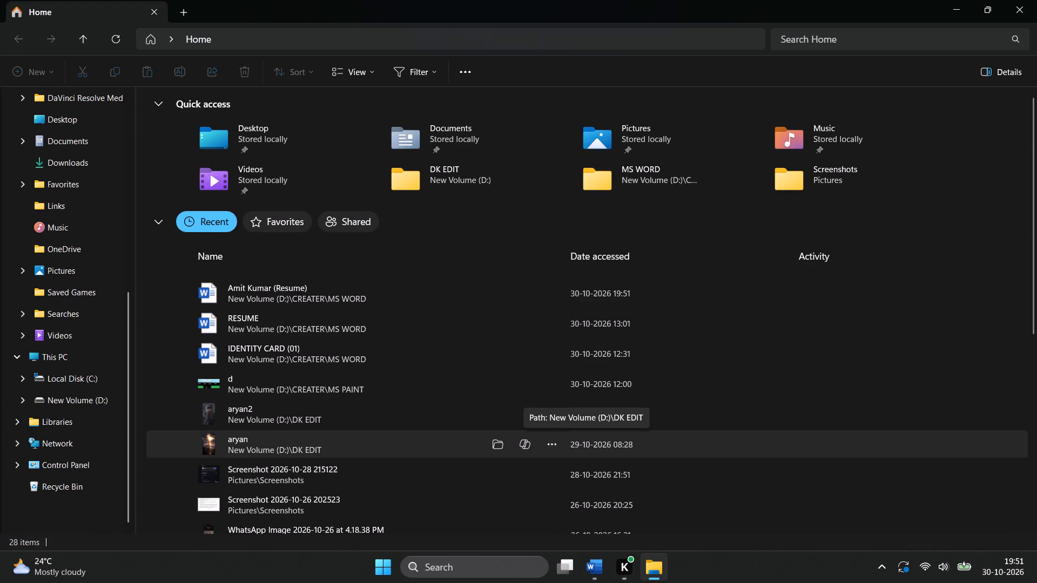